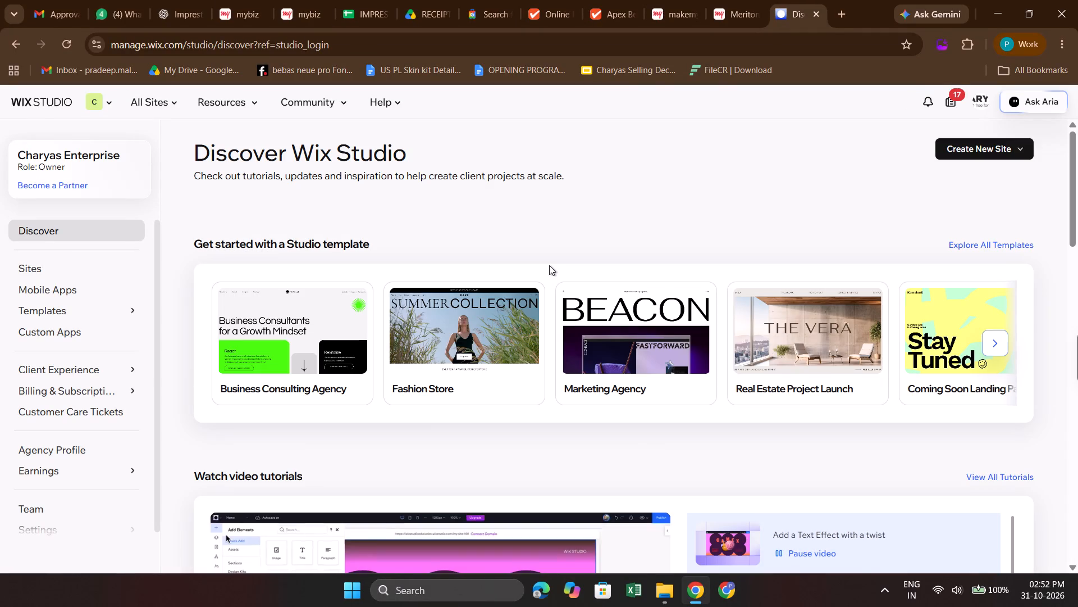
# Open the Sites page of the Charyas Enterprise workspace.
pyautogui.click(48, 271)
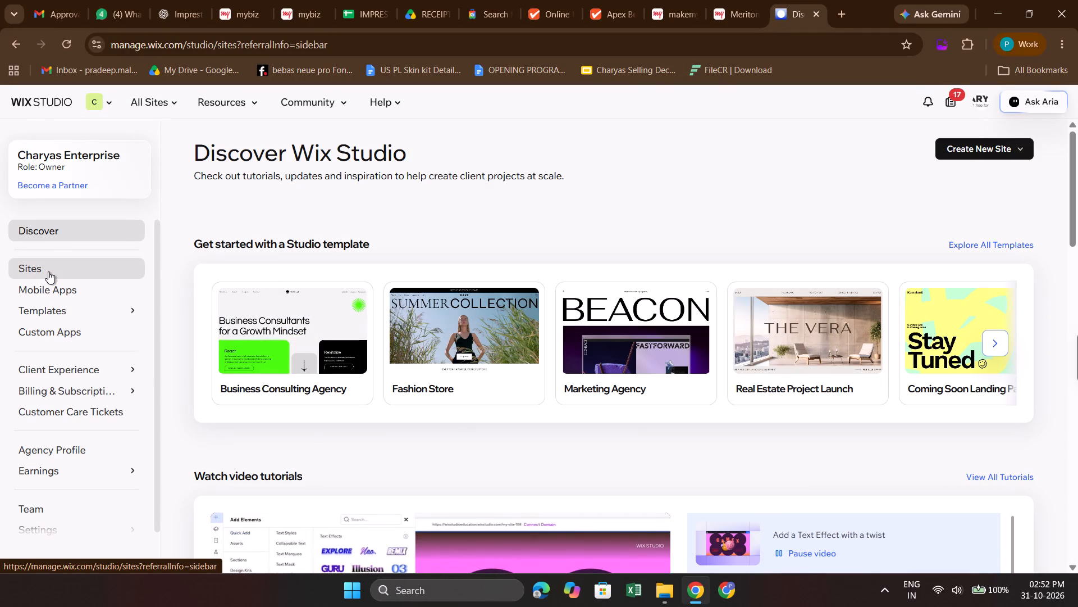
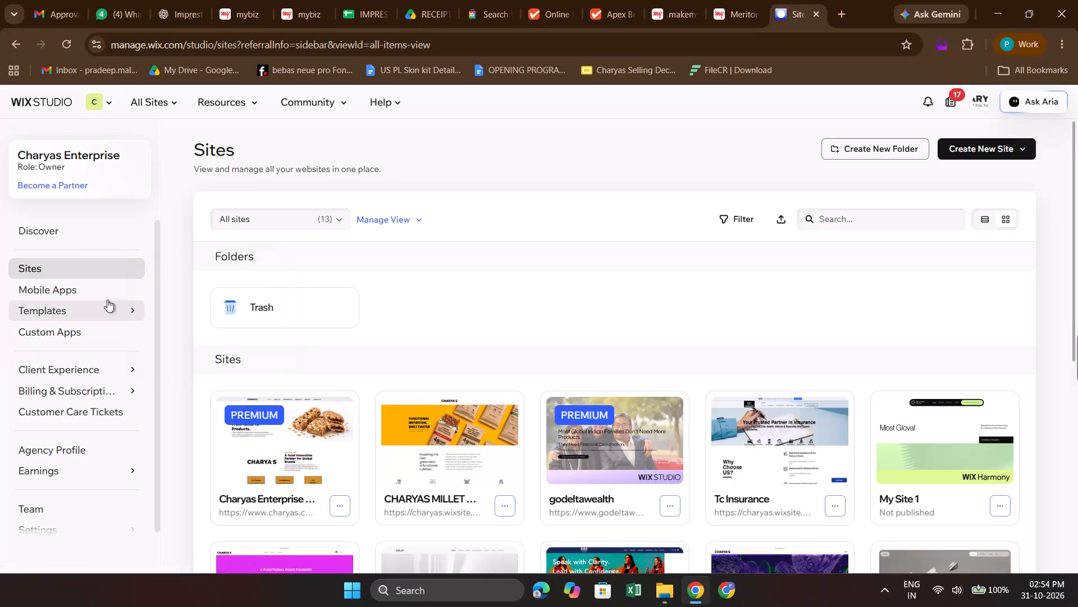
# Open the dashboard of the premium Charyas Enterprise LLP site from the sites list.
pyautogui.scroll(-2, 400, 244)
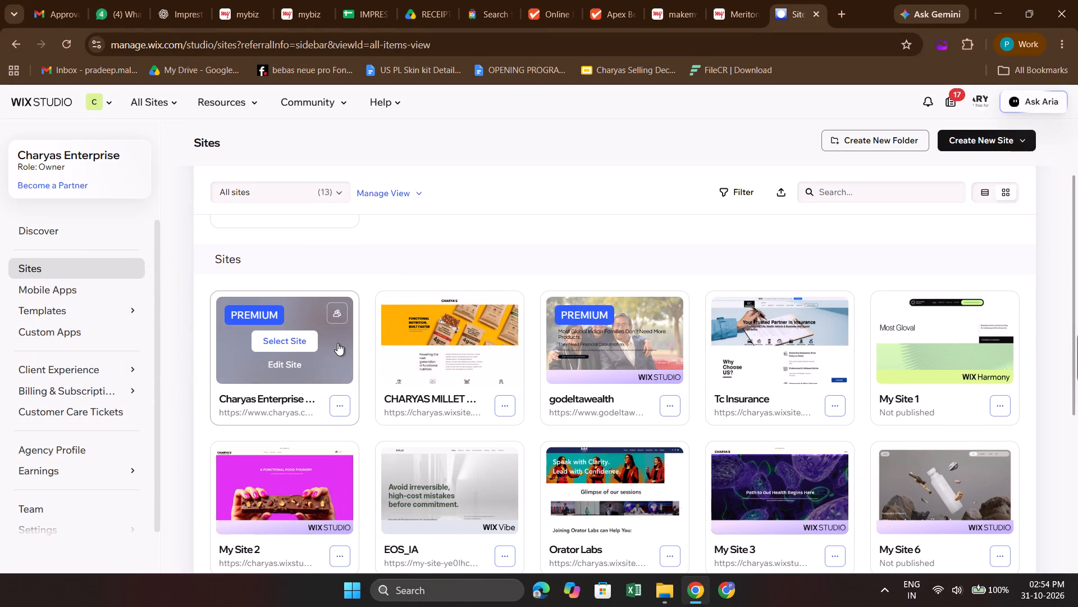
pyautogui.click(339, 346)
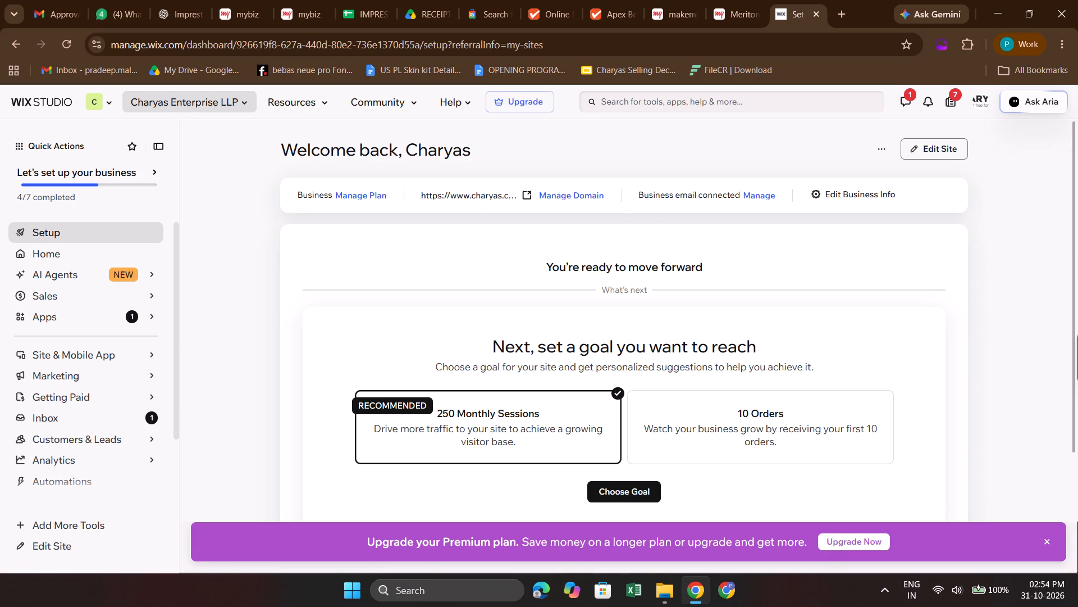
# Dismiss the Google Ads credit offer and open the Charyas Enterprise LLP site in the Wix editor.
pyautogui.scroll(1, 423, 305)
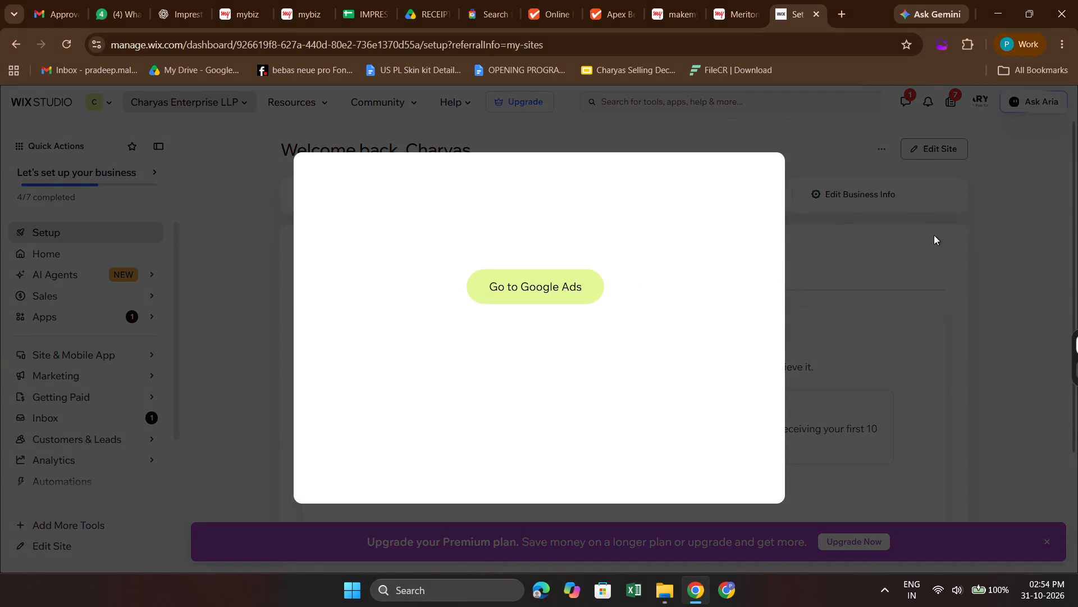
pyautogui.click(769, 170)
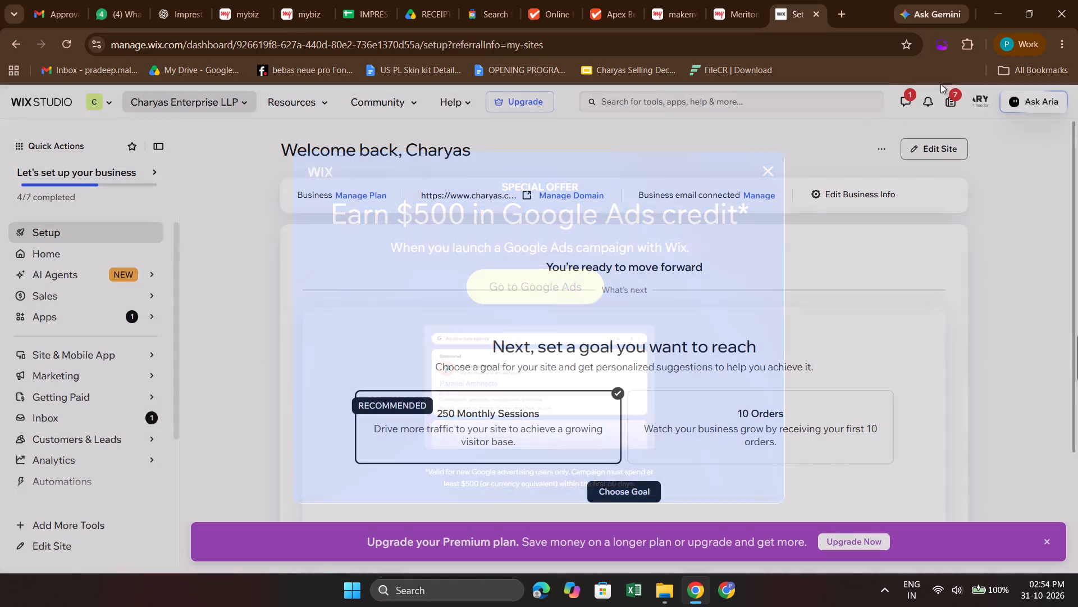
pyautogui.click(931, 147)
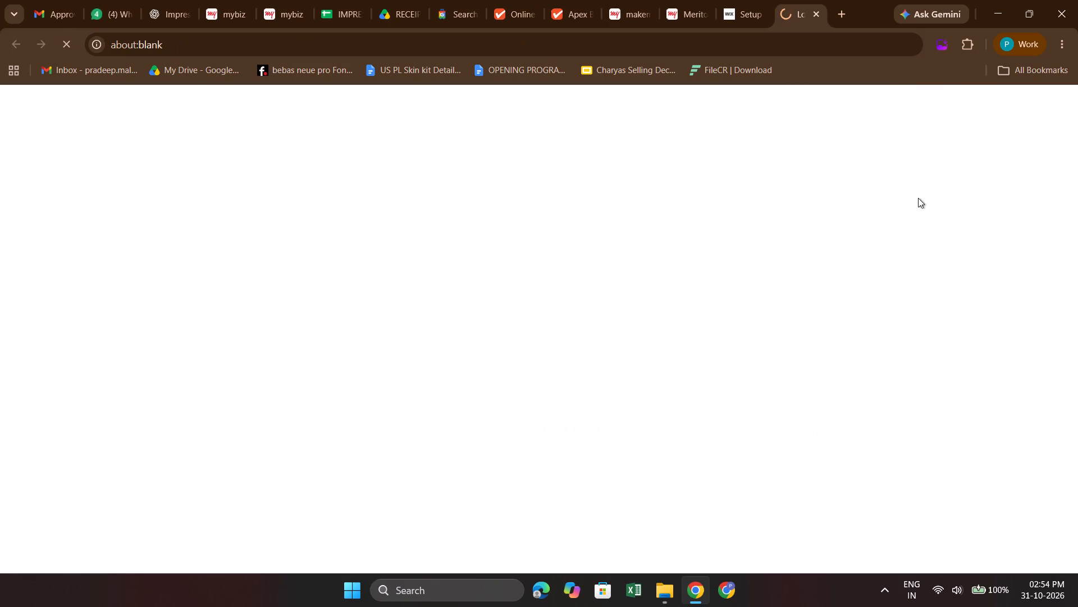
pyautogui.click(754, 0)
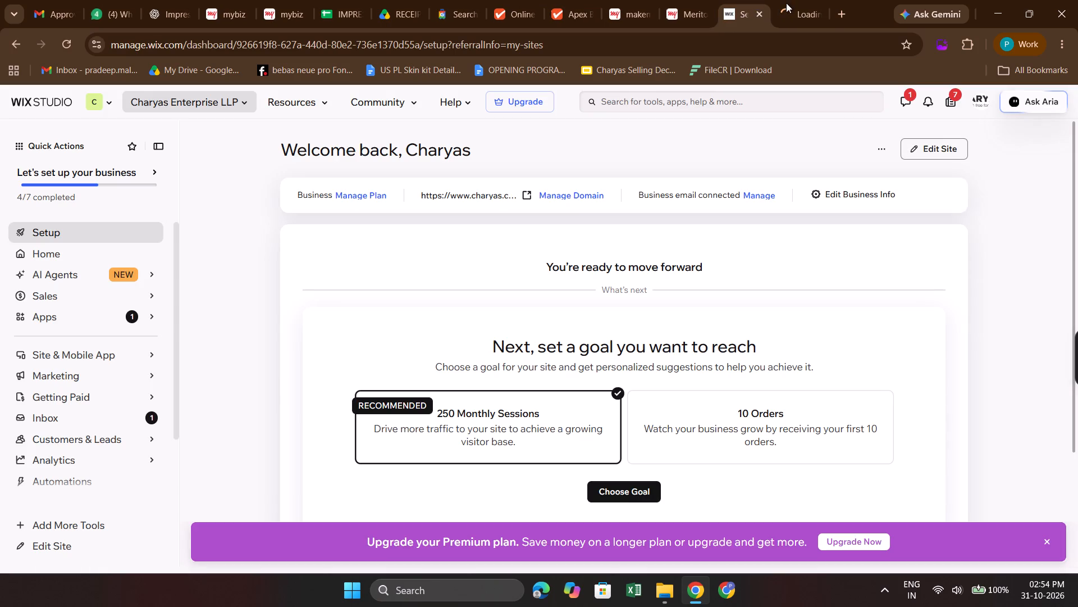
pyautogui.click(787, 3)
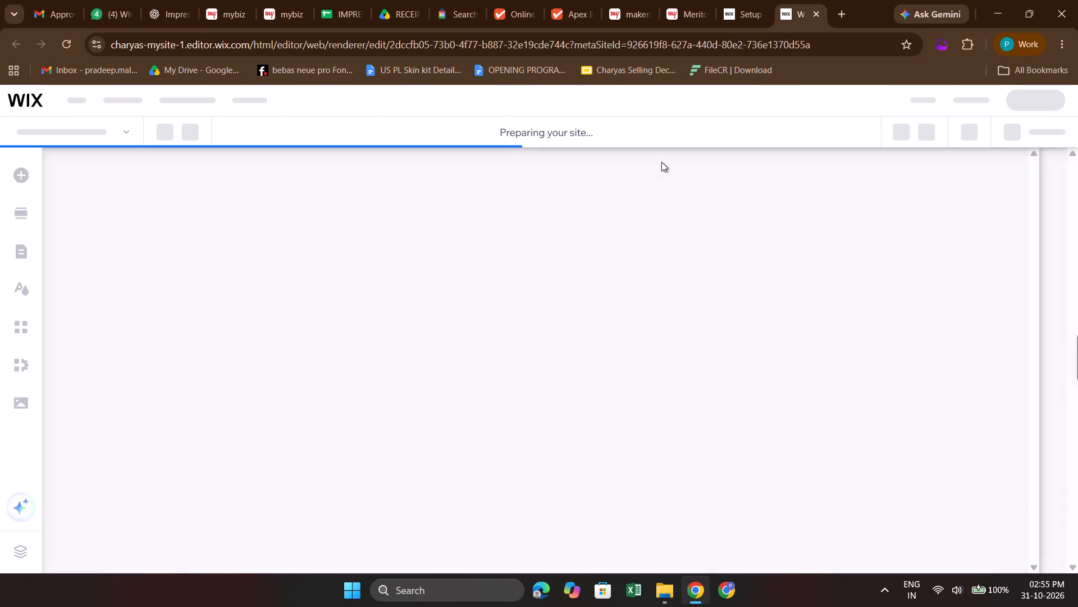
pyautogui.click(460, 6)
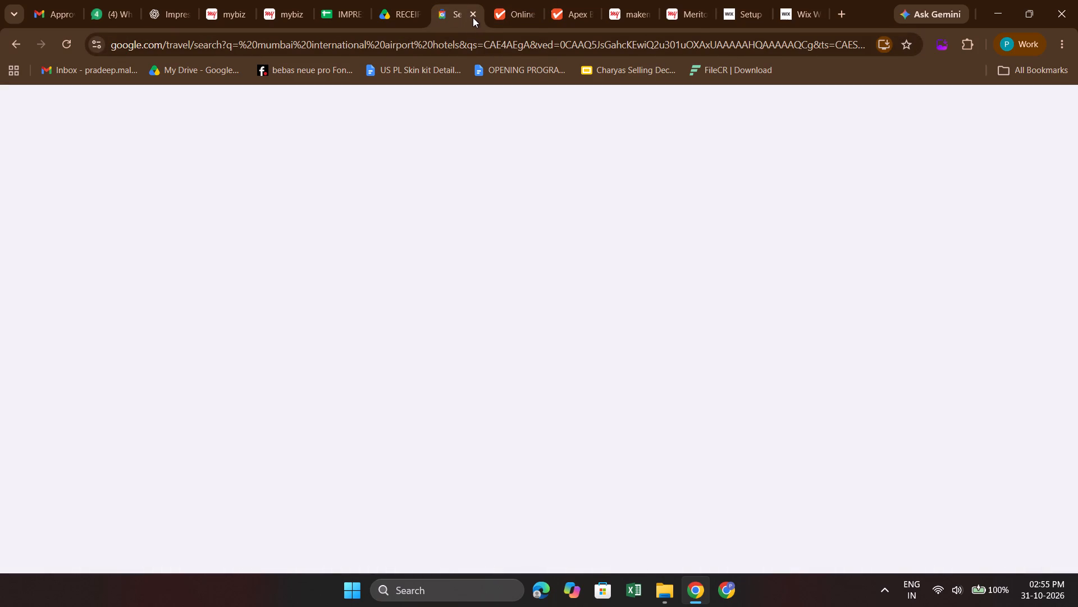
pyautogui.click(473, 15)
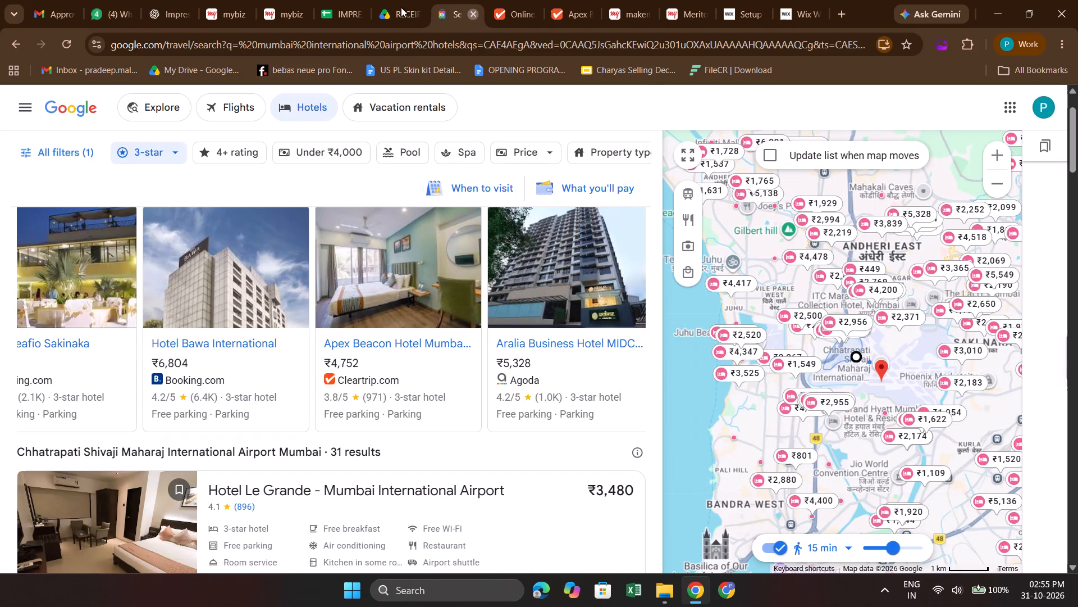
pyautogui.click(401, 7)
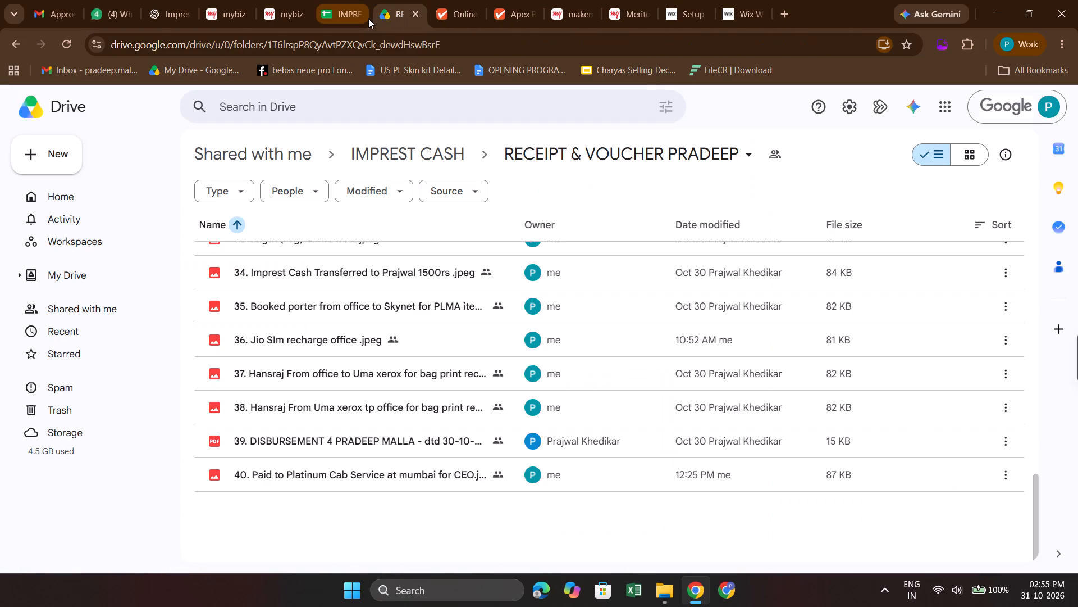
pyautogui.click(363, 14)
pyautogui.click(360, 13)
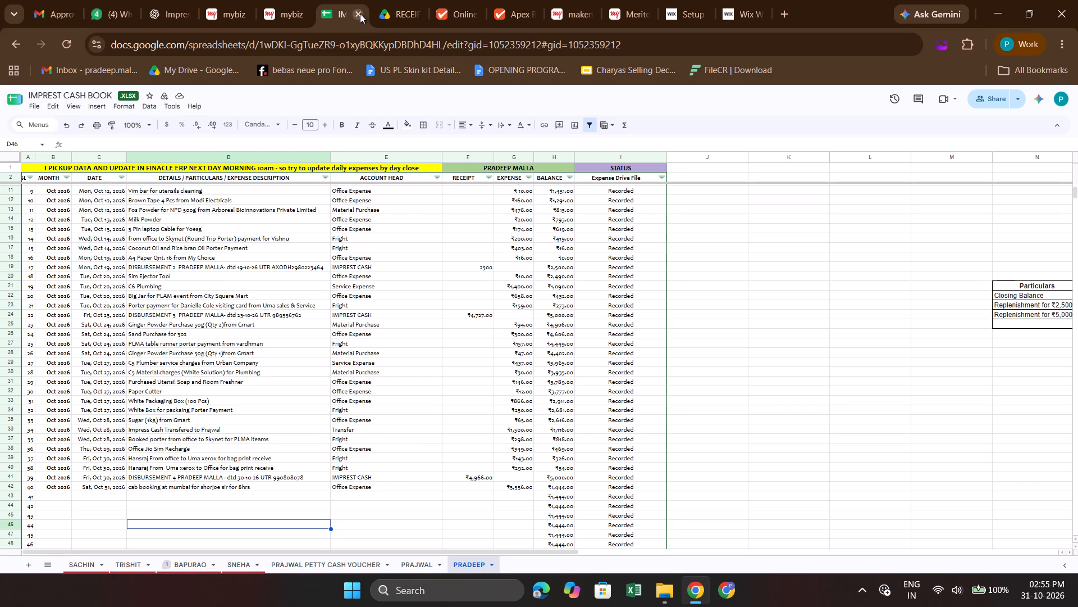
pyautogui.click(360, 13)
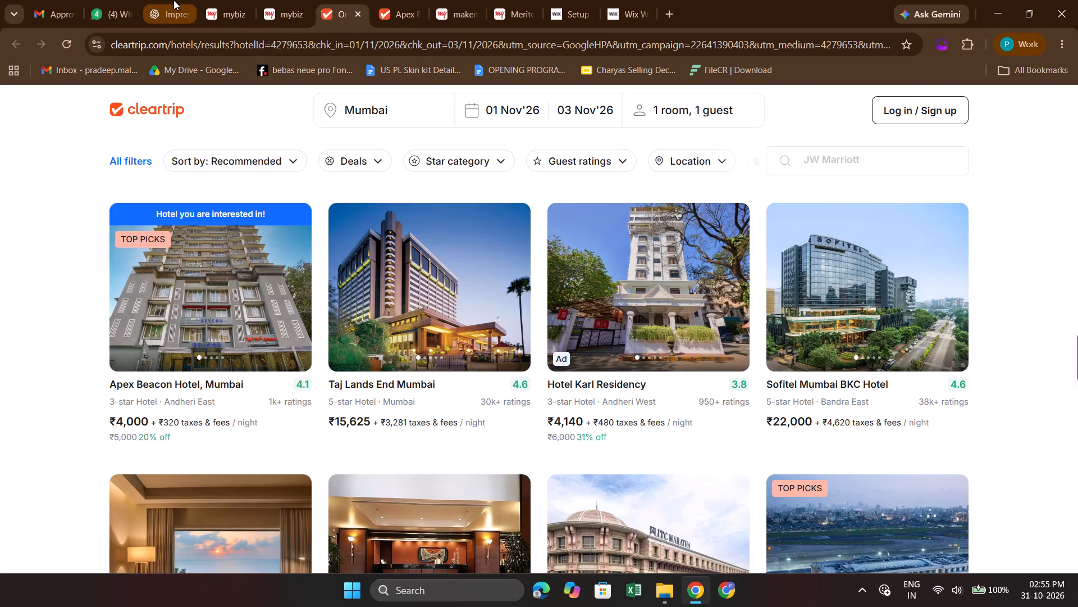
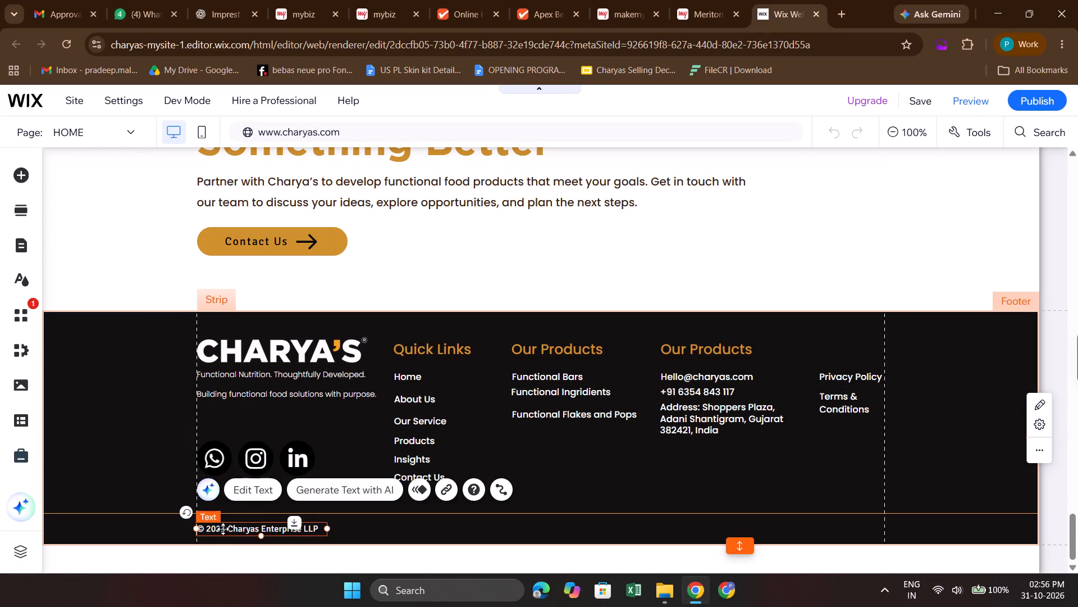
# Change the year in the footer's Charyas Enterprise LLP copyright line to 2026.
pyautogui.click(223, 529)
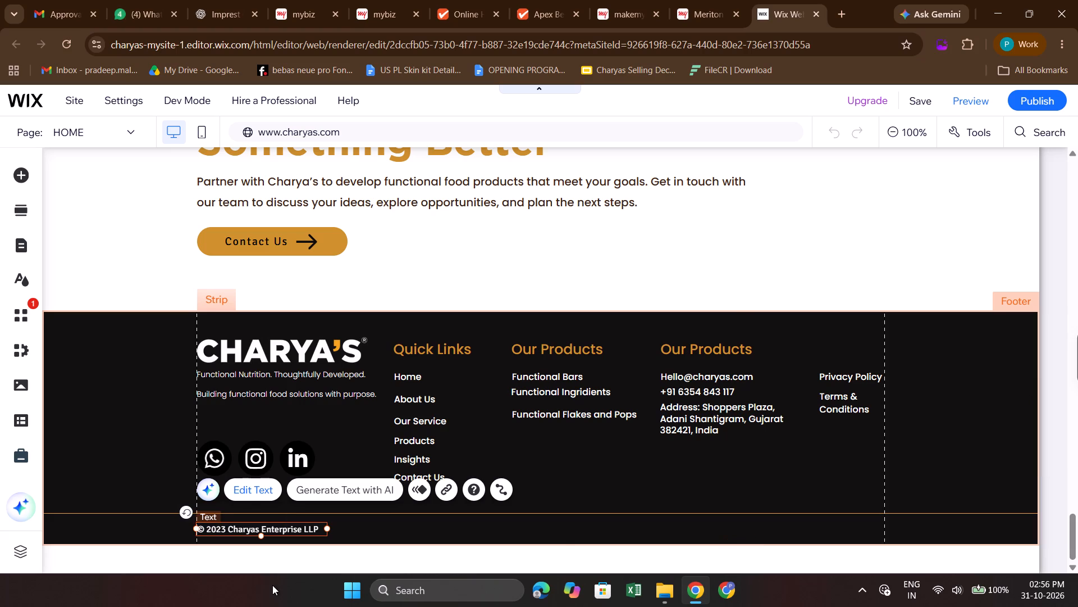
pyautogui.press('Right')
pyautogui.press('BackSpace')
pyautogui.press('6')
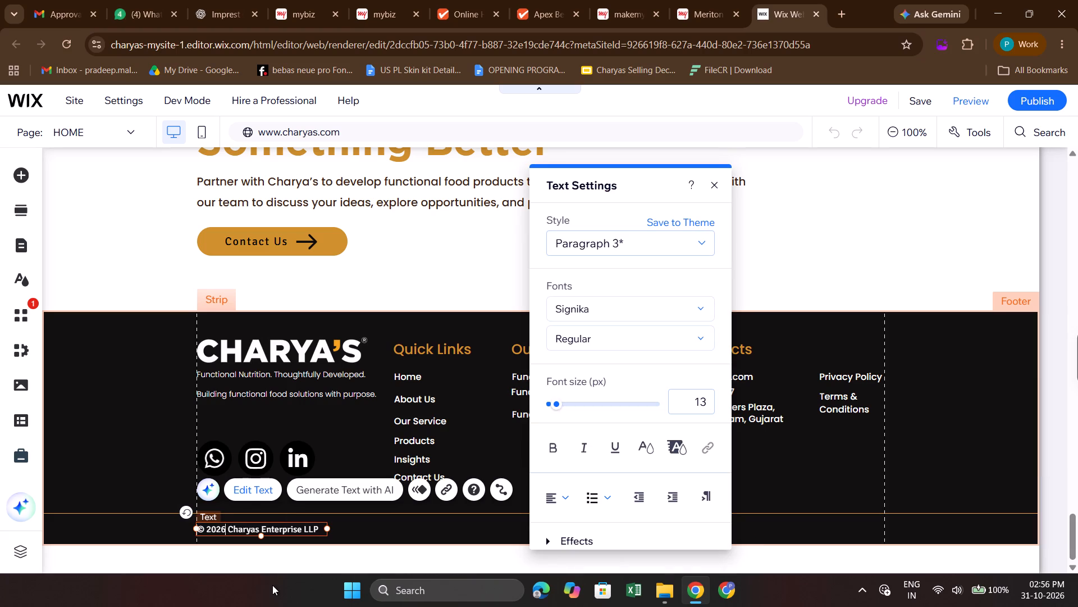
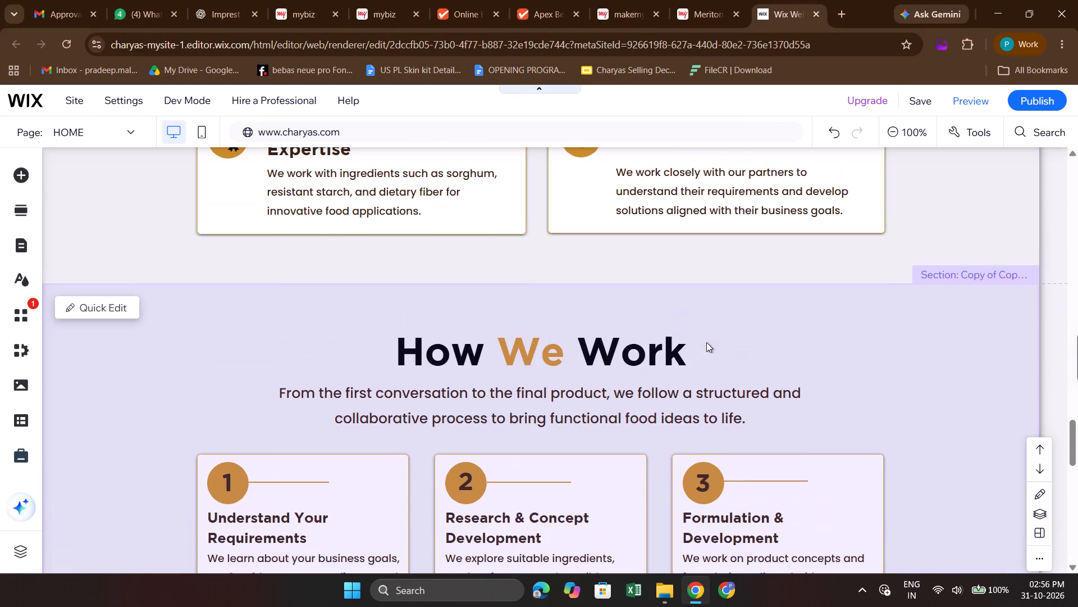
# Review the HOME page content from the How We Work section back up through Why Work With Us to Our Services.
pyautogui.scroll(4, 706, 342)
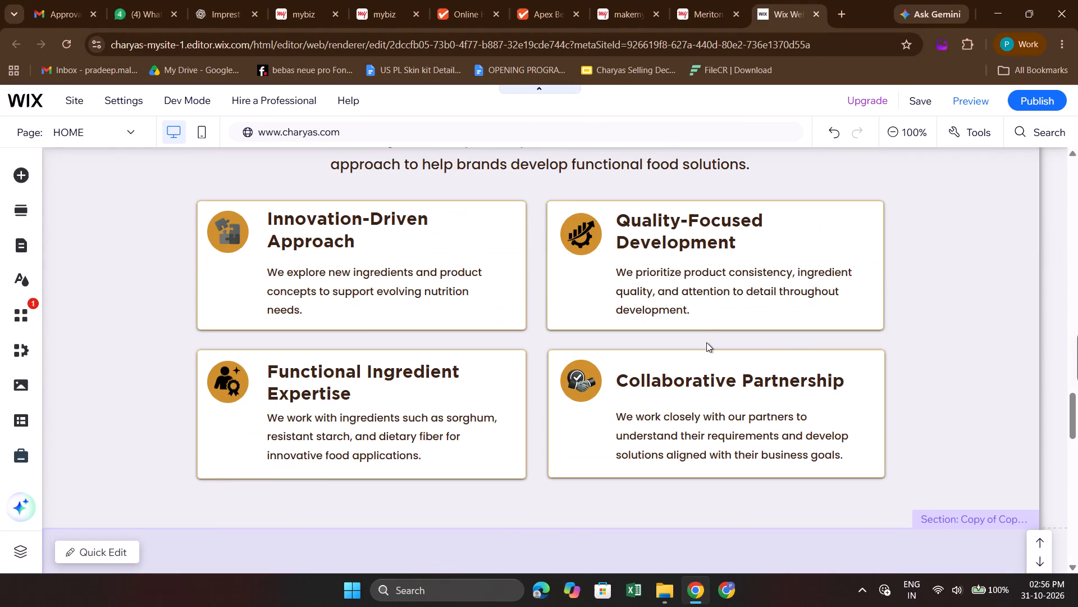
pyautogui.scroll(5, 706, 342)
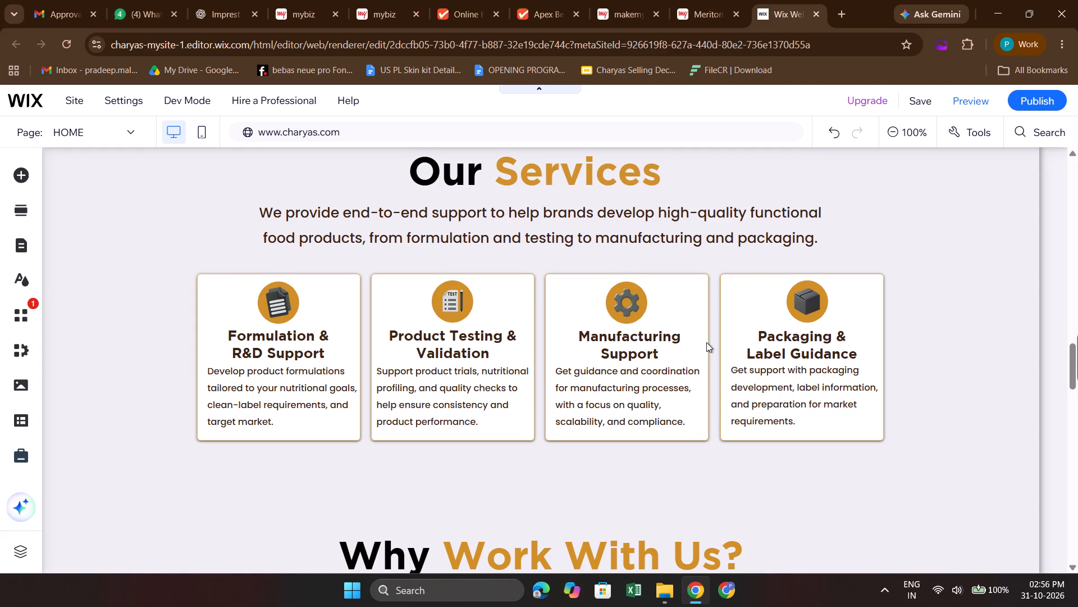
# Review the HOME page's sections, from the hero banner to How We Work.
pyautogui.scroll(5, 706, 342)
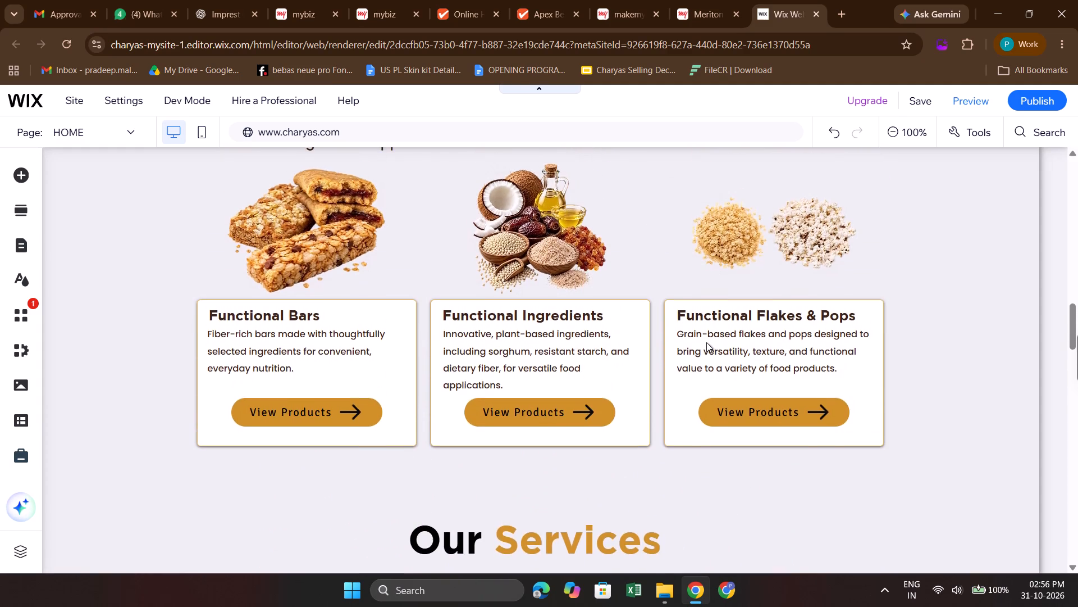
pyautogui.scroll(7, 706, 342)
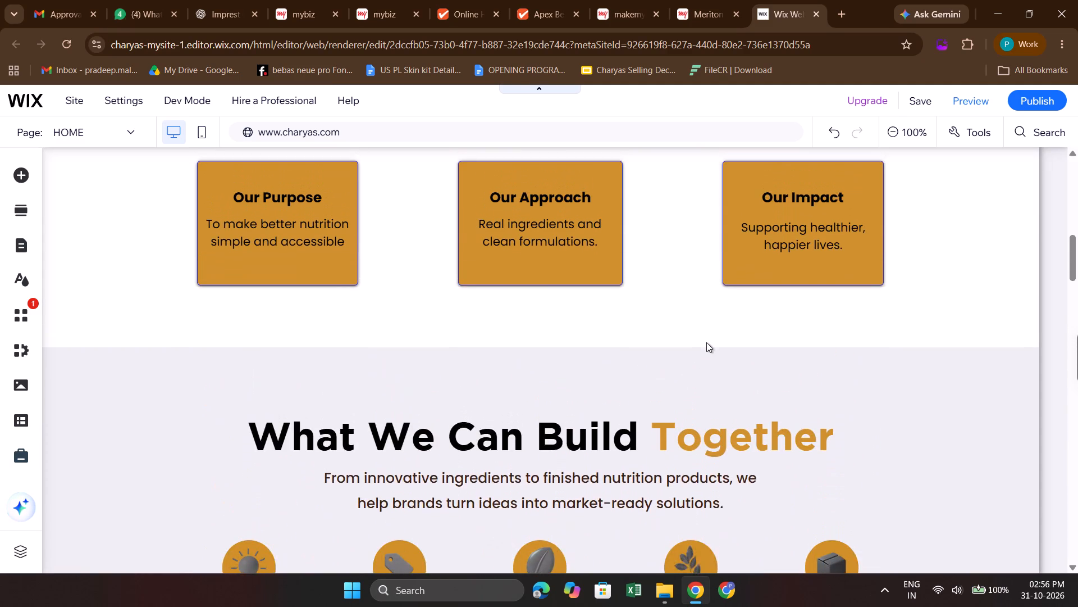
pyautogui.scroll(9, 706, 342)
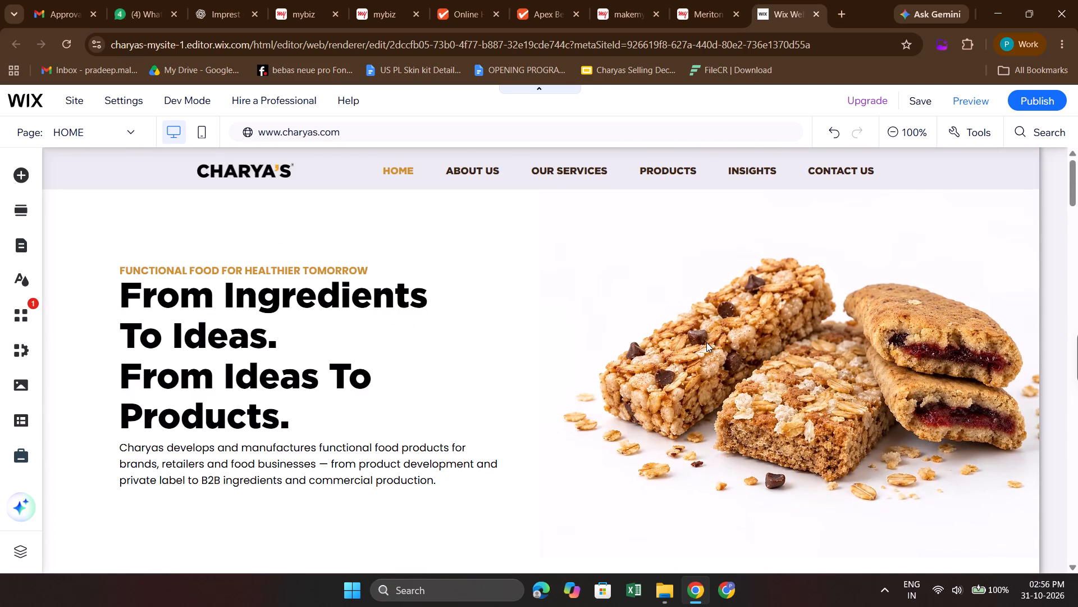
pyautogui.scroll(1, 706, 342)
pyautogui.scroll(-13, 706, 342)
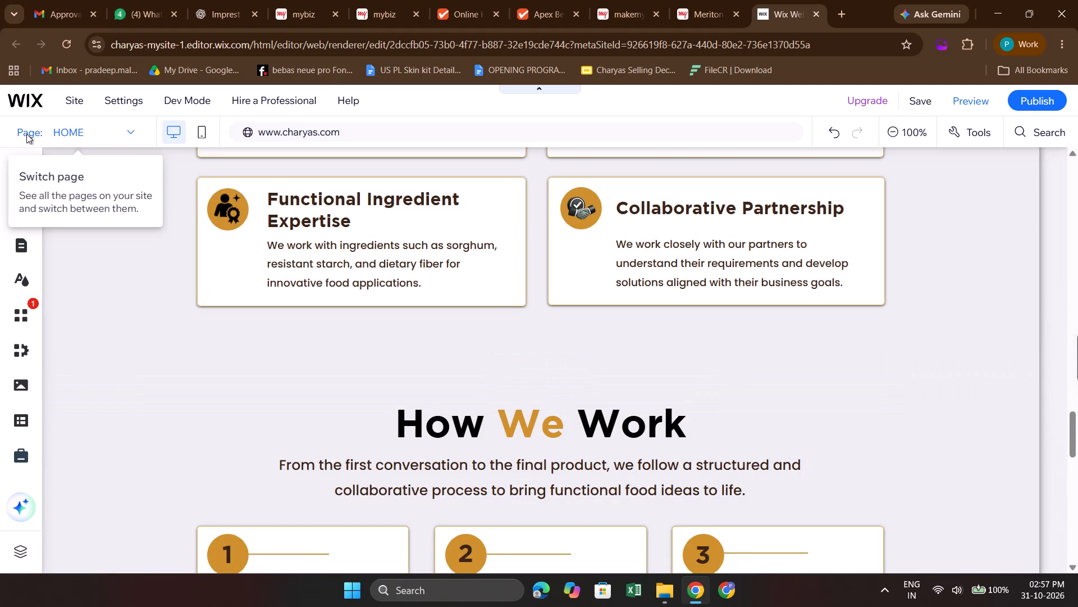
# Switch to the ABOUT US page and review its sections from the introduction to the footer.
pyautogui.click(131, 134)
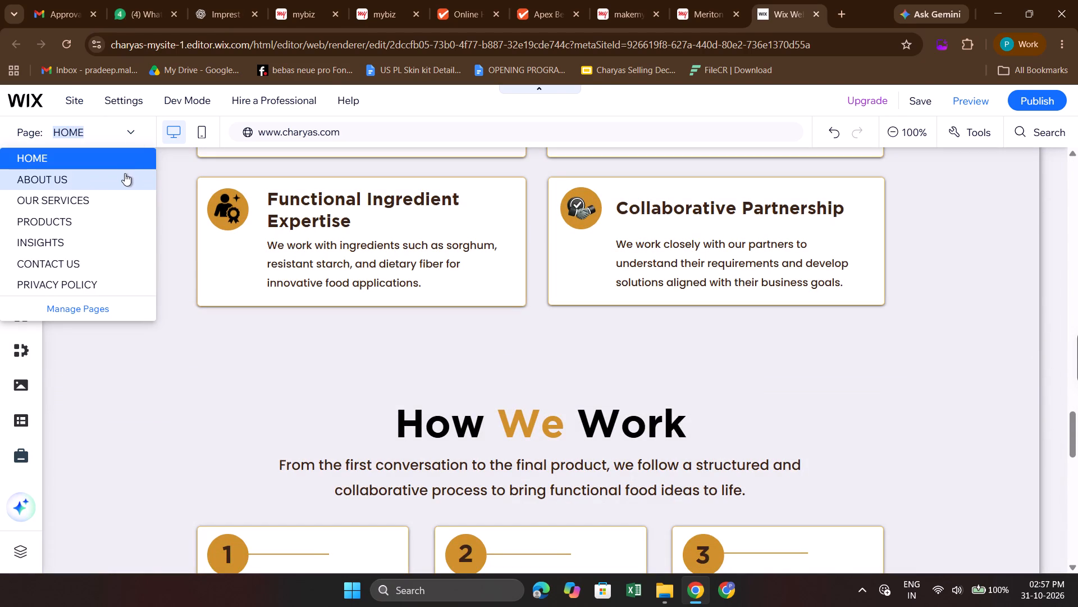
pyautogui.click(122, 176)
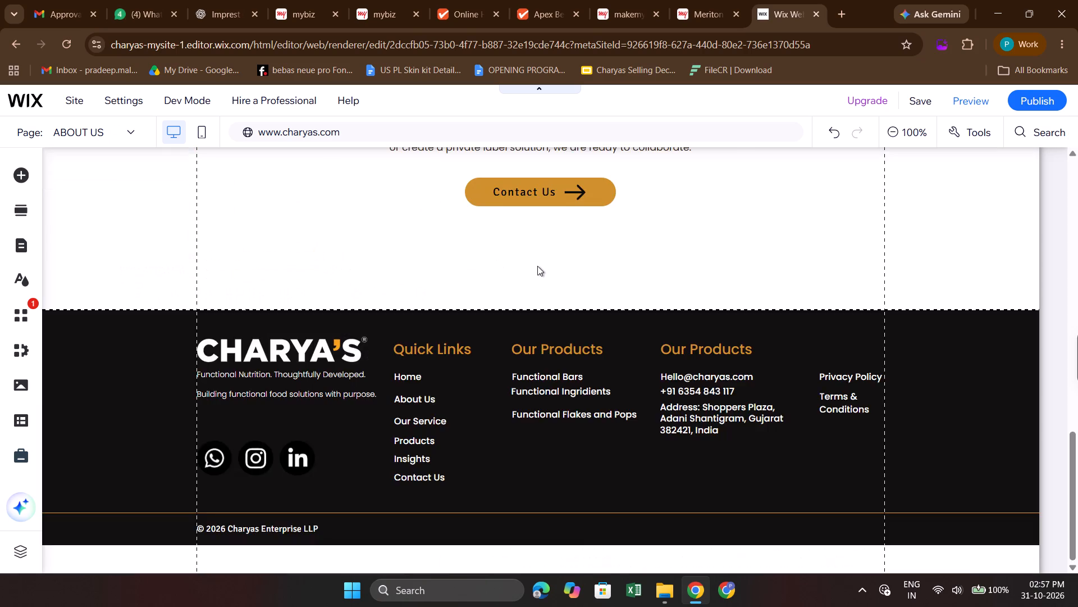
pyautogui.scroll(13, 537, 266)
pyautogui.scroll(-1, 458, 361)
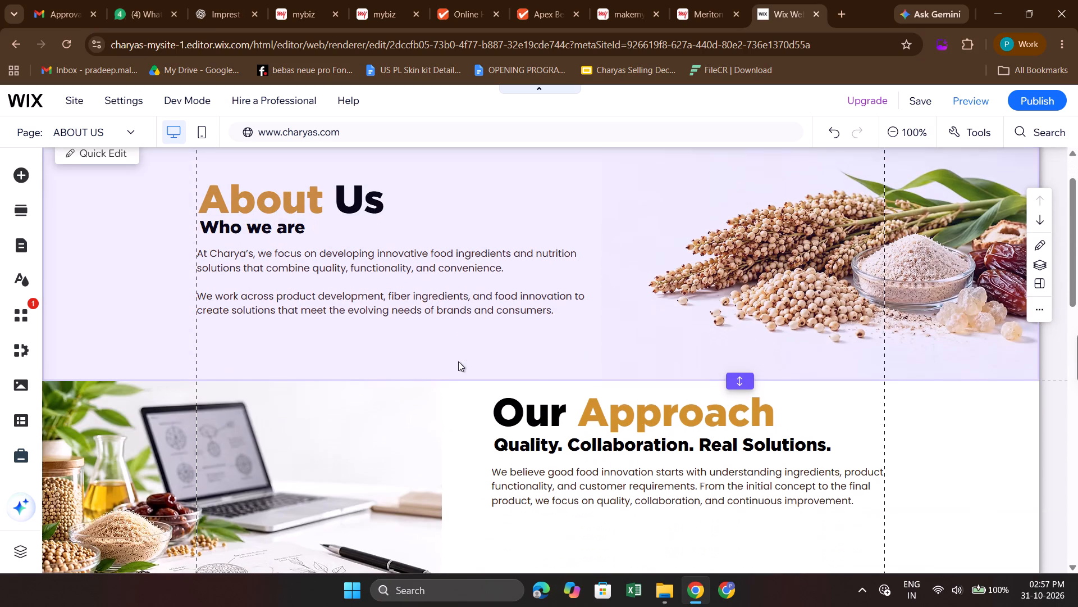
pyautogui.scroll(-5, 522, 407)
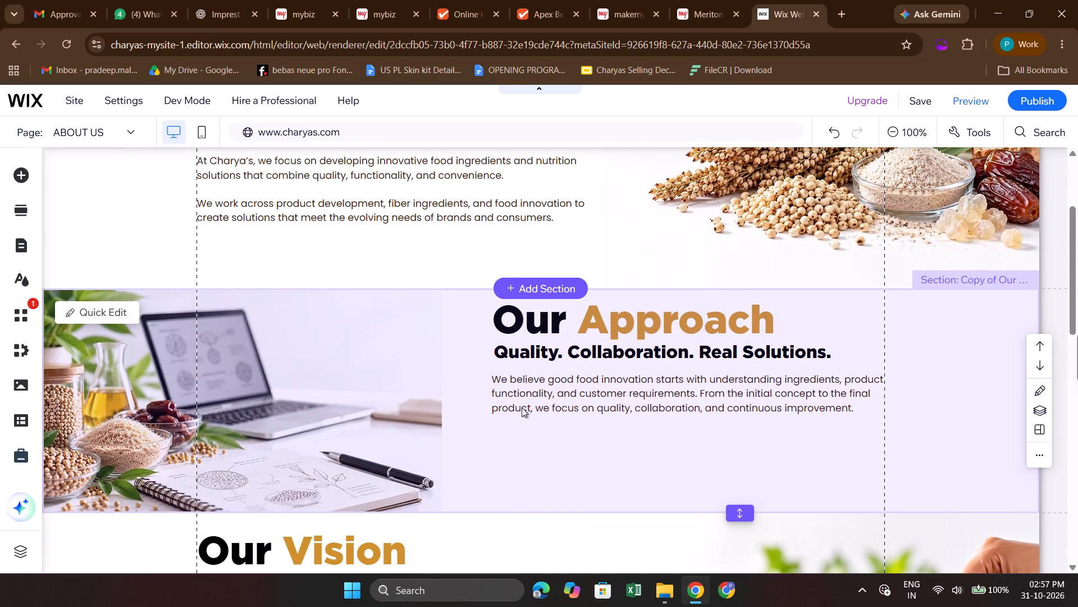
pyautogui.scroll(-2, 522, 407)
pyautogui.scroll(-3, 489, 440)
pyautogui.scroll(1, 489, 440)
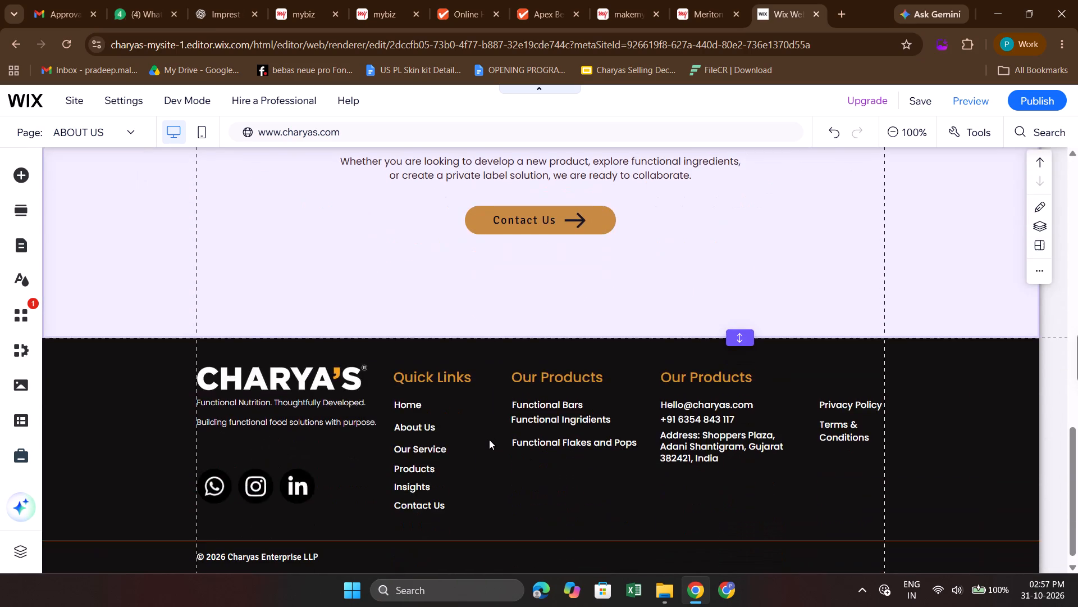
pyautogui.scroll(2, 489, 440)
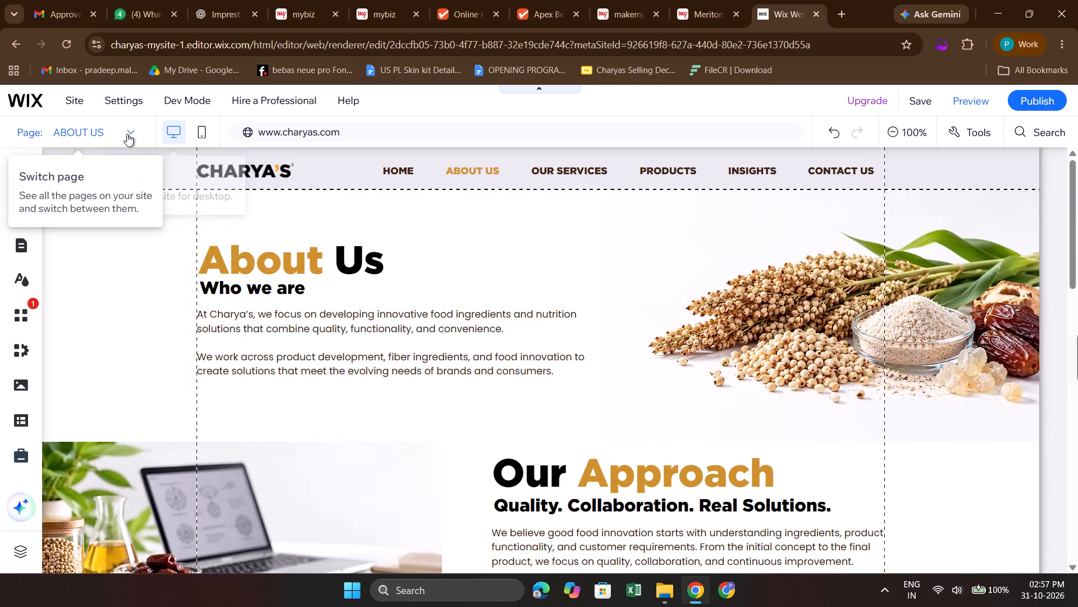
# Switch to the OUR SERVICES page and review its five numbered service entries and the footer.
pyautogui.click(122, 129)
pyautogui.click(92, 193)
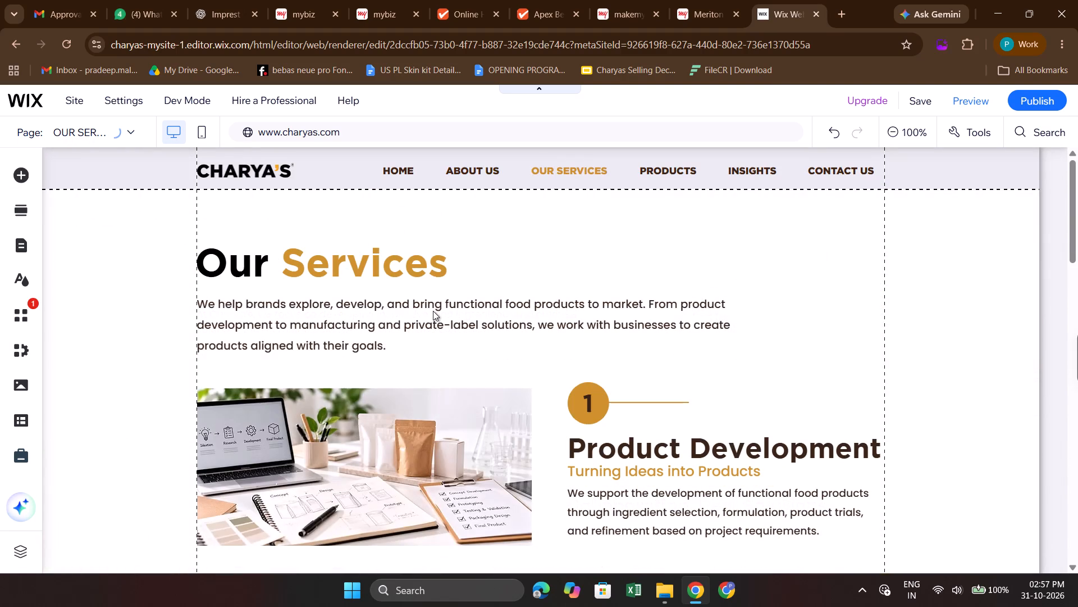
pyautogui.scroll(-1, 414, 363)
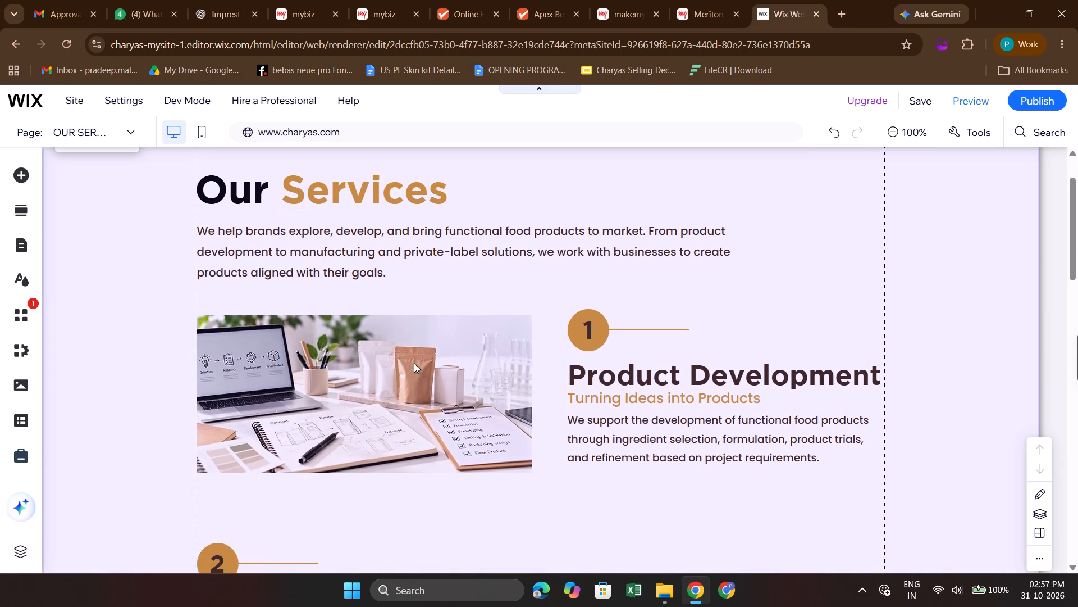
pyautogui.scroll(-3, 468, 421)
pyautogui.scroll(-1, 430, 490)
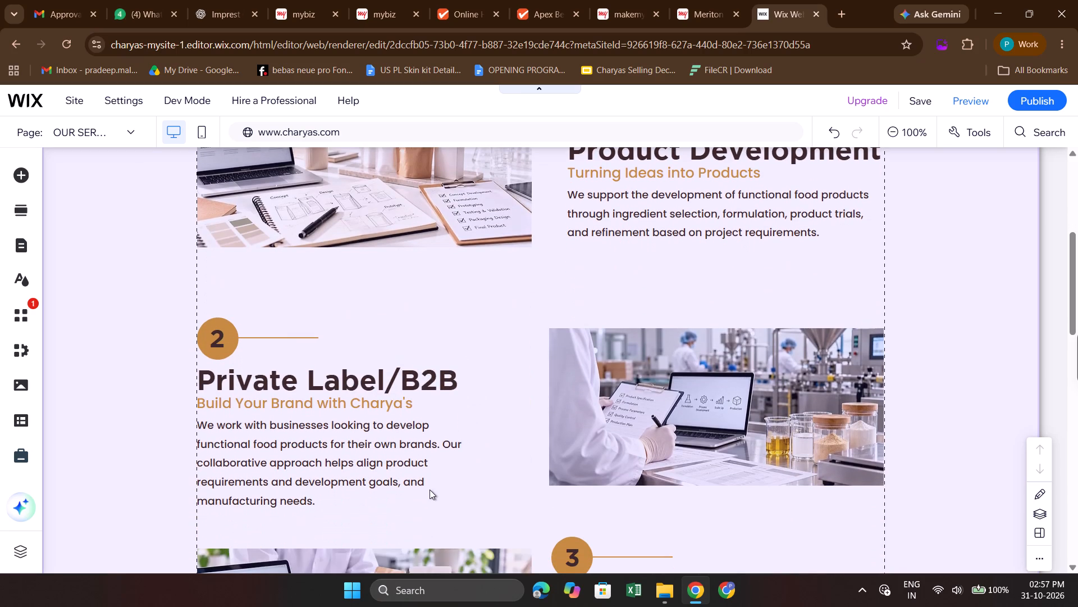
pyautogui.scroll(-3, 482, 354)
pyautogui.scroll(-4, 550, 346)
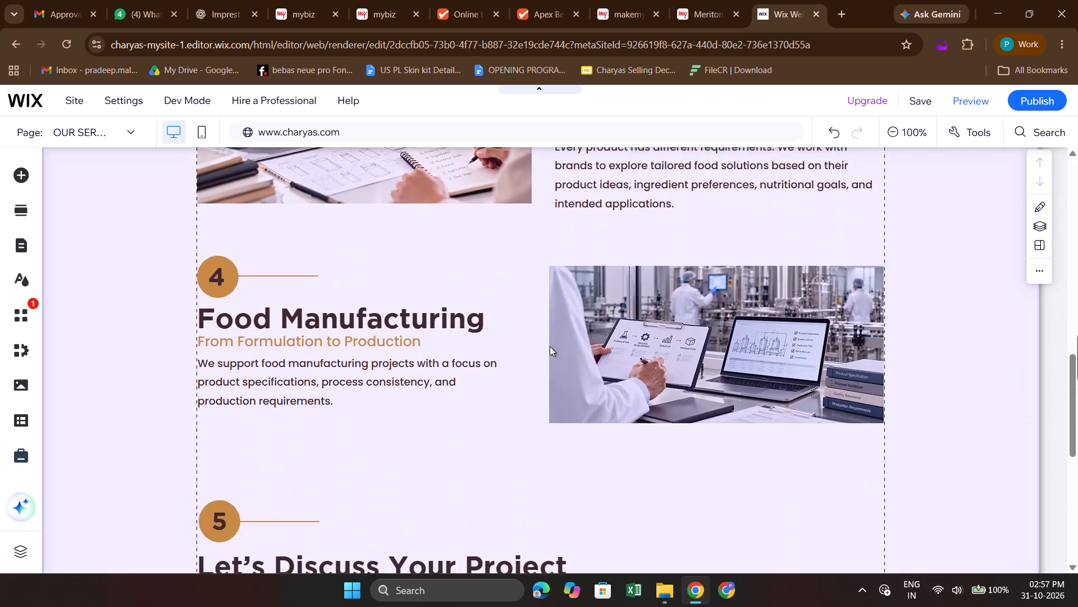
pyautogui.scroll(-1, 550, 346)
pyautogui.scroll(-3, 480, 406)
pyautogui.scroll(-4, 435, 470)
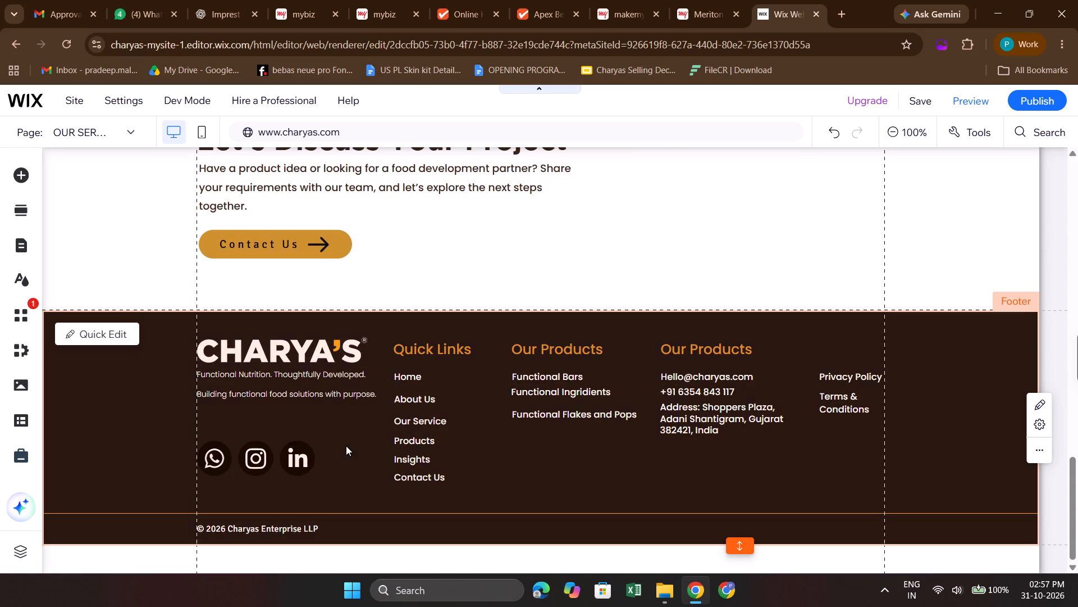
pyautogui.scroll(3, 396, 269)
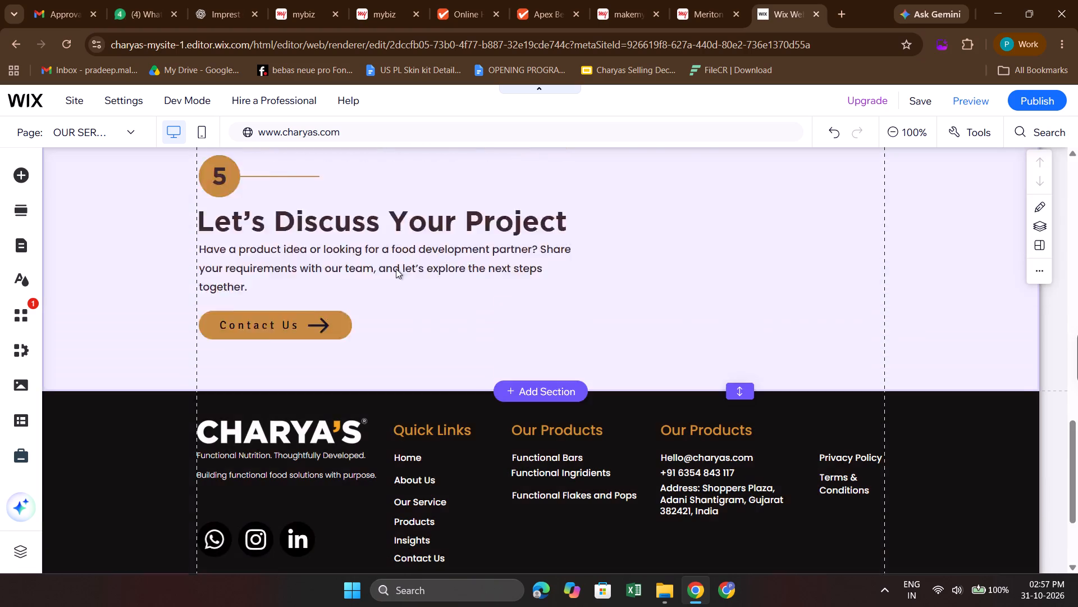
pyautogui.scroll(9, 396, 269)
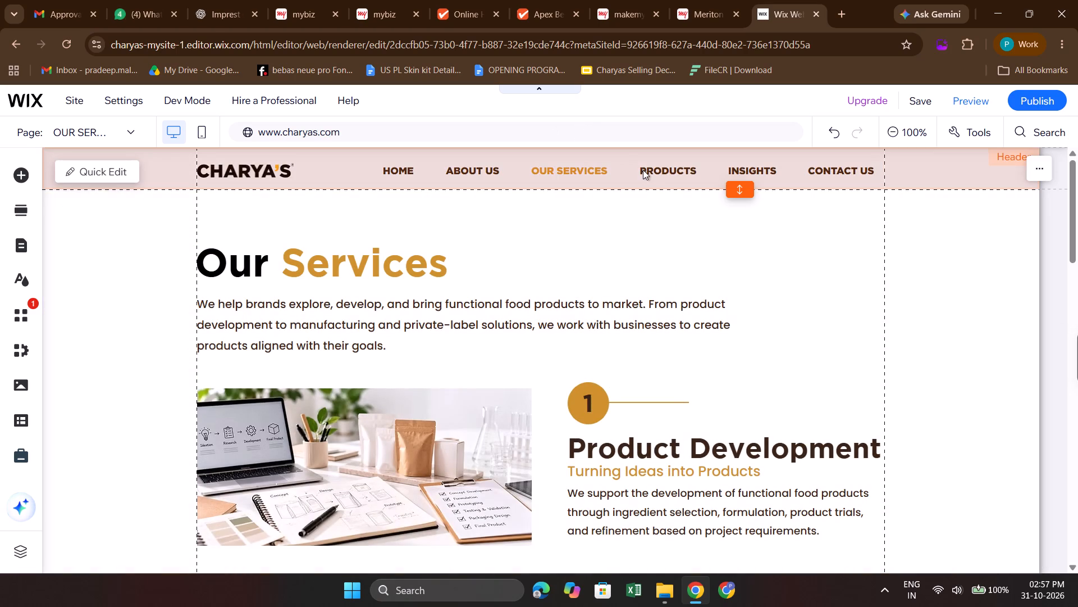
# Switch to the PRODUCTS page and review the product descriptions, including Fiber Bars and Fruit & Cereal Bars.
pyautogui.click(126, 135)
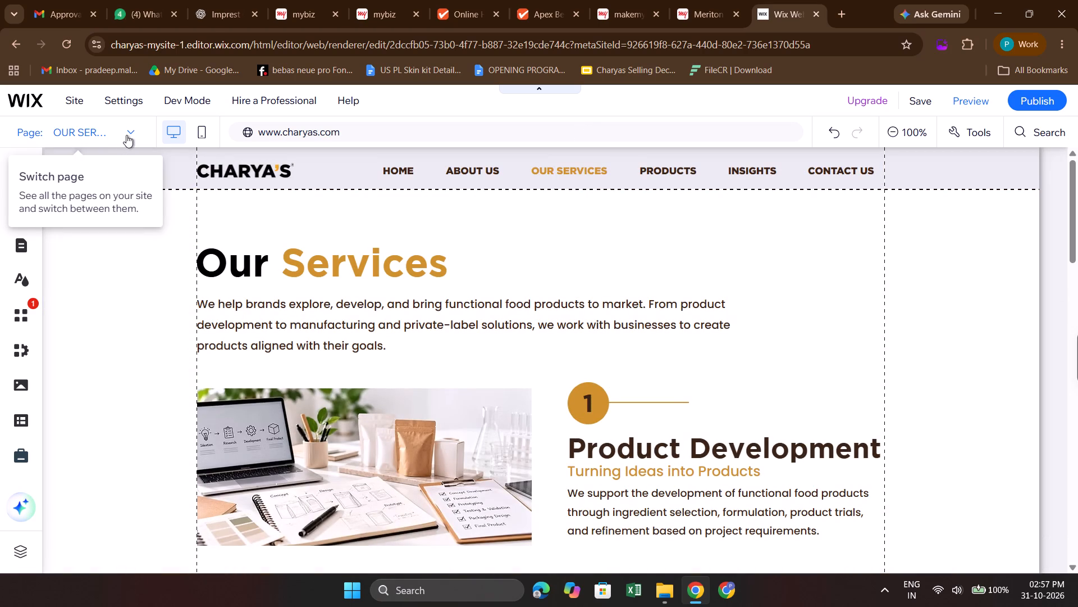
pyautogui.click(83, 230)
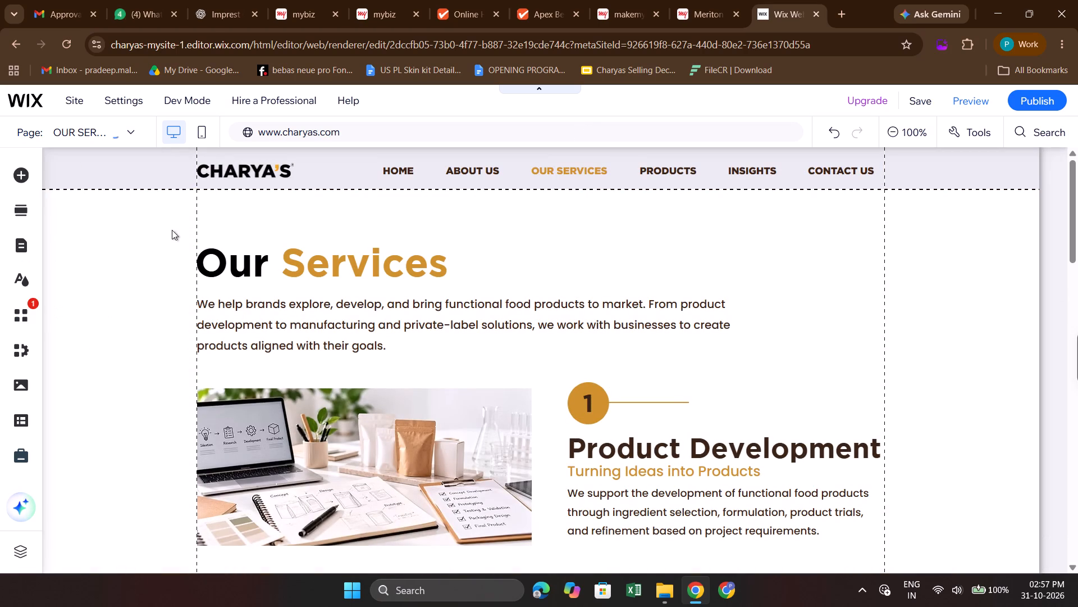
pyautogui.scroll(-1, 432, 323)
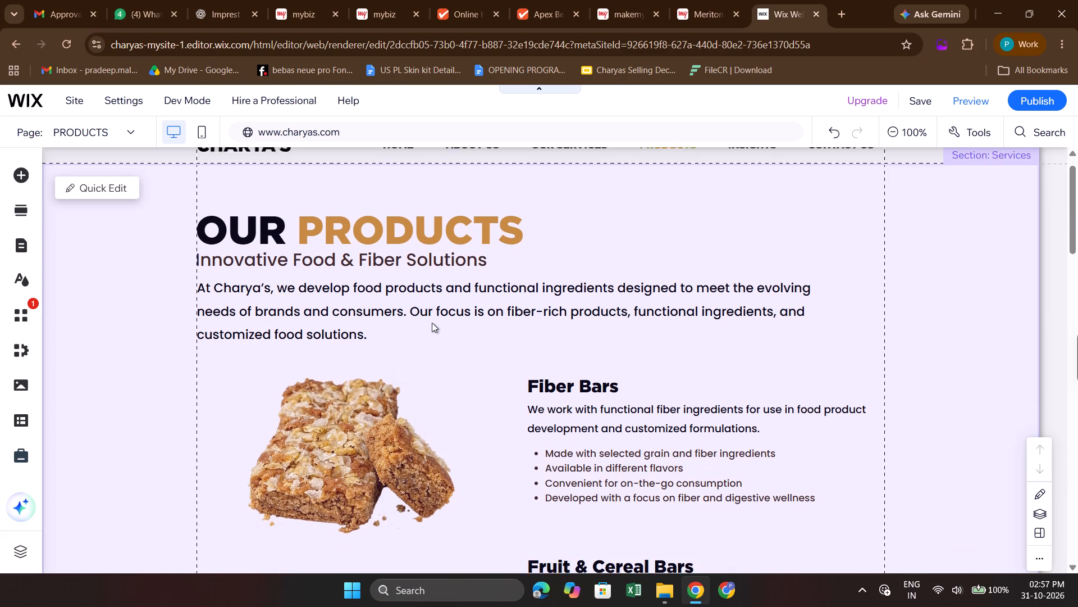
pyautogui.scroll(-1, 432, 323)
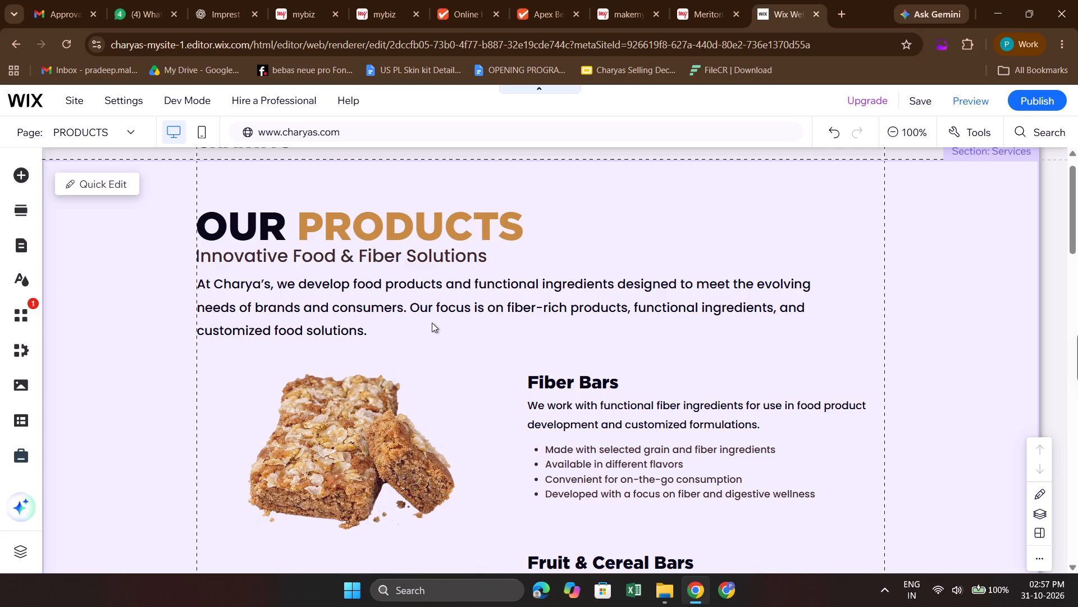
pyautogui.scroll(-1, 511, 337)
pyautogui.scroll(-1, 479, 404)
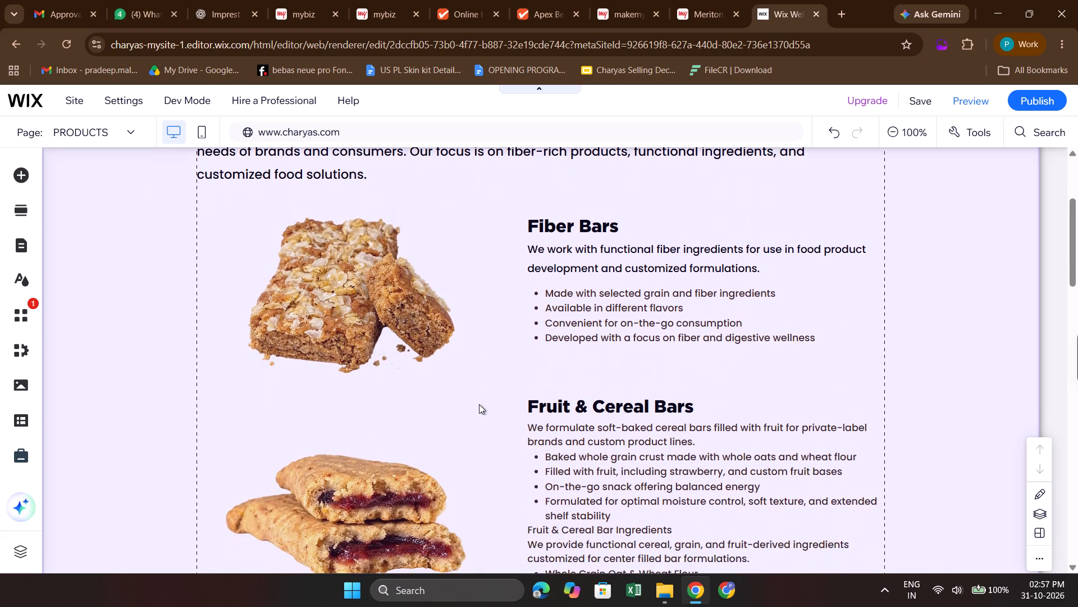
pyautogui.scroll(-1, 479, 404)
pyautogui.scroll(-1, 552, 383)
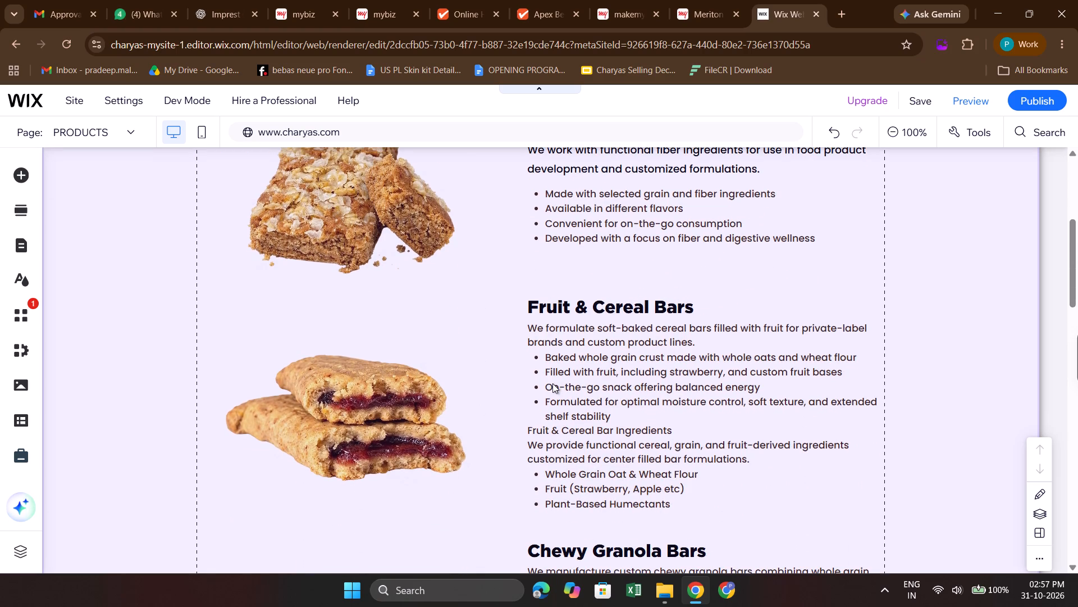
# Review the remaining PRODUCTS page entries, from Chewy Granola Bars through Customized Product Solutions to the footer, and return to the page's introduction.
pyautogui.scroll(-2, 552, 383)
pyautogui.scroll(-1, 519, 414)
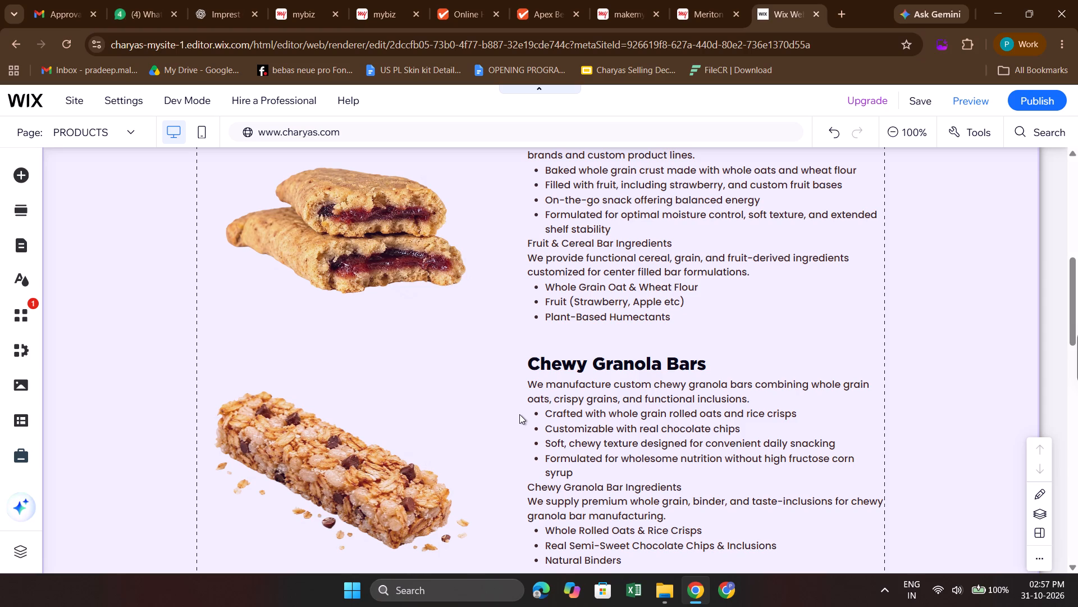
pyautogui.scroll(-1, 519, 414)
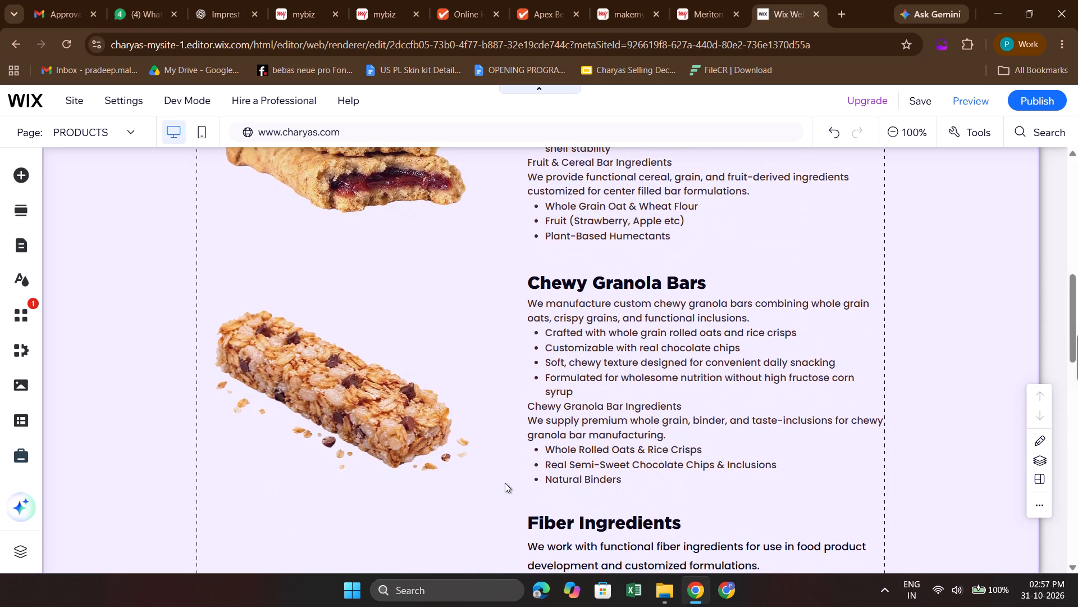
pyautogui.scroll(-1, 505, 483)
pyautogui.scroll(-3, 574, 381)
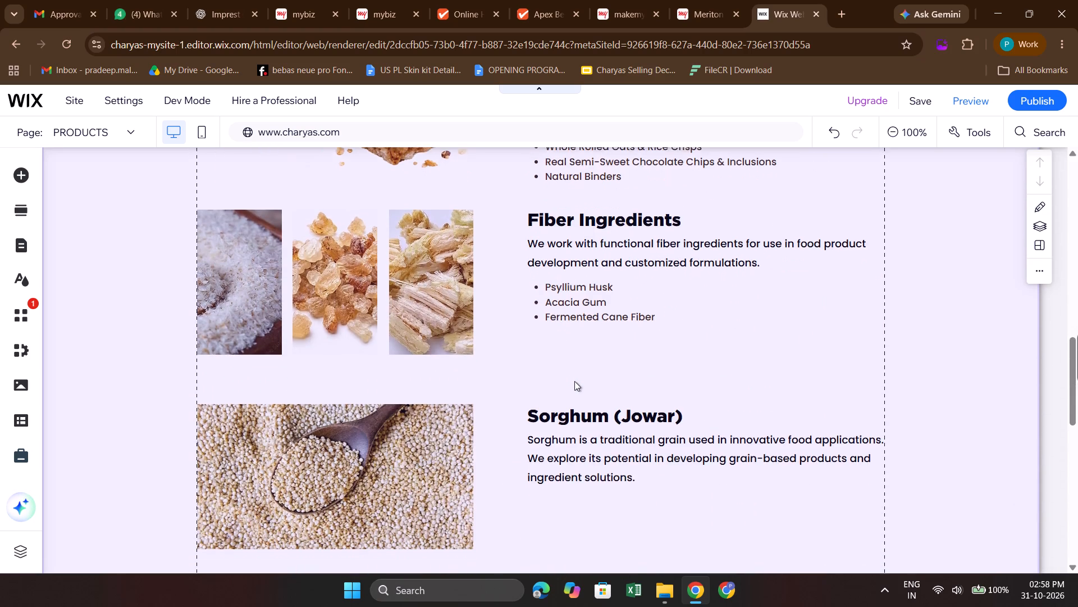
pyautogui.scroll(-5, 597, 387)
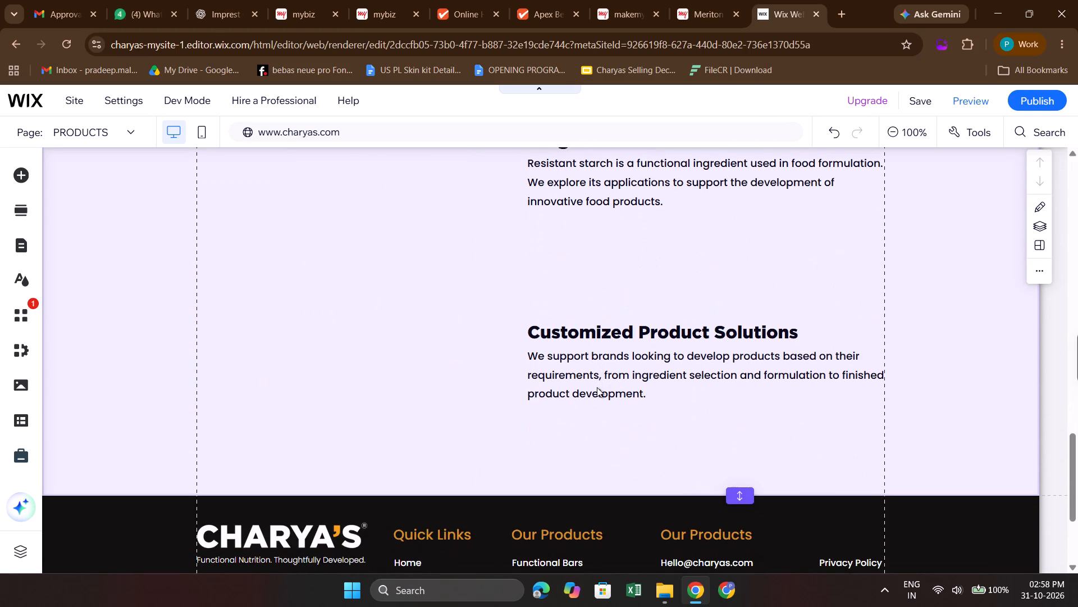
pyautogui.scroll(1, 597, 387)
pyautogui.scroll(-2, 597, 387)
pyautogui.scroll(3, 597, 387)
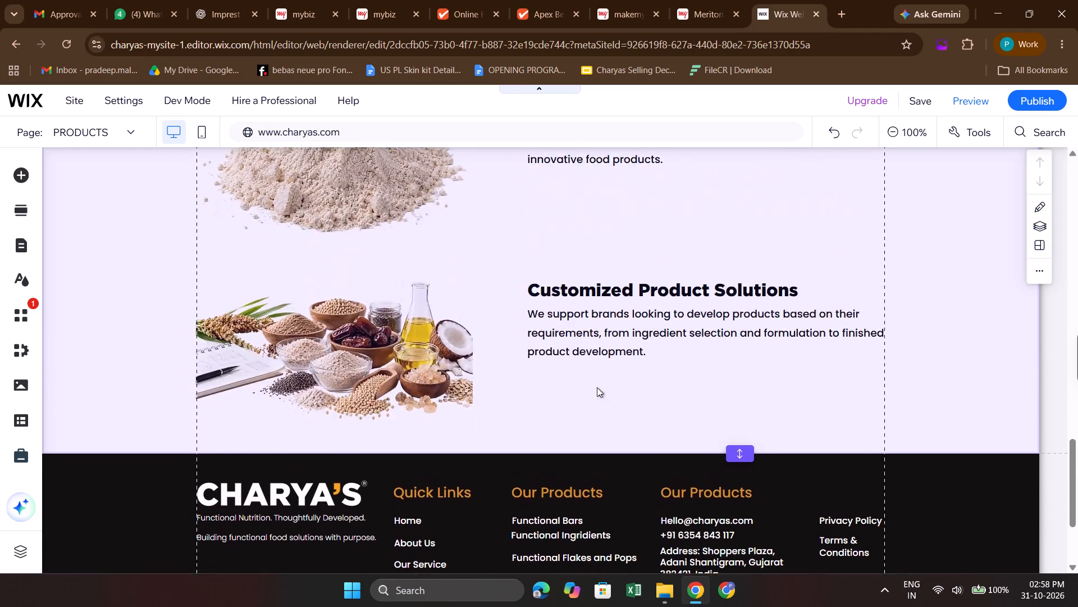
pyautogui.scroll(6, 597, 387)
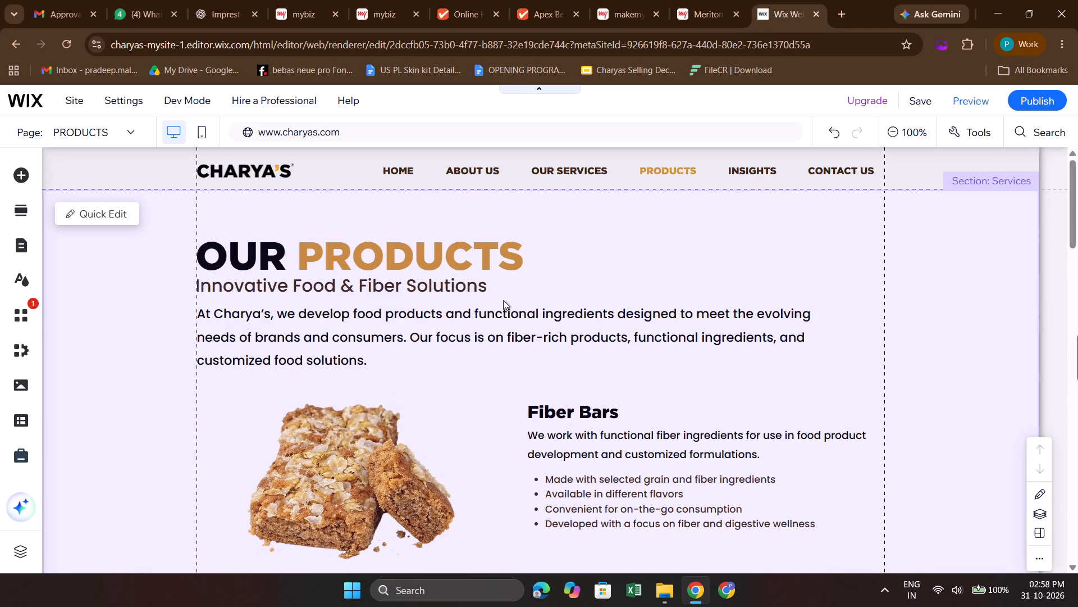
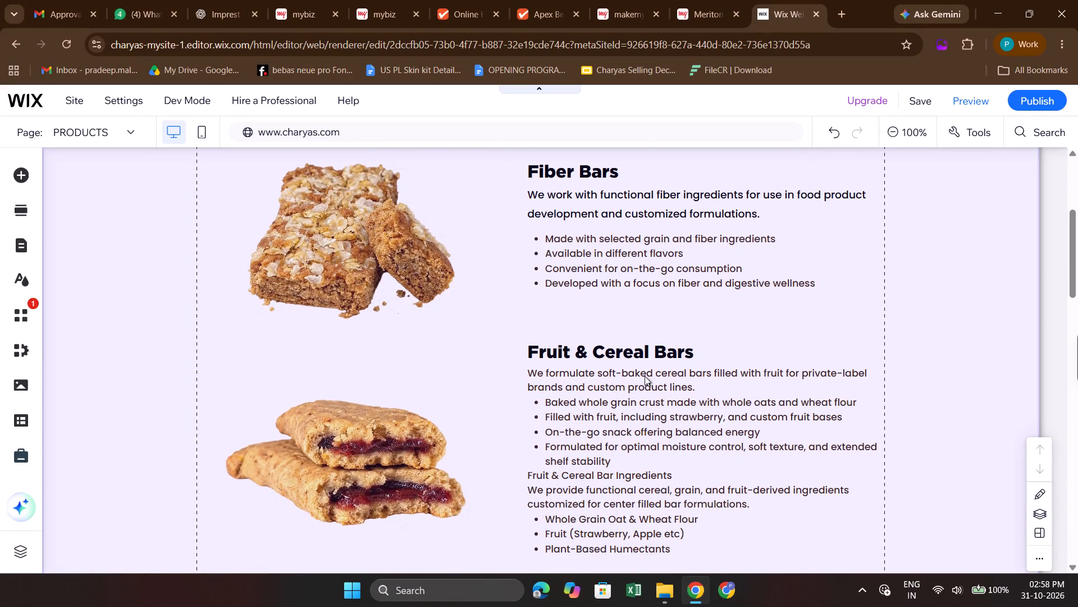
# Review the remaining PRODUCTS page entries, from Fruit & Cereal Bars and Chewy Granola Bars through Customized Product Solutions.
pyautogui.scroll(-2, 645, 376)
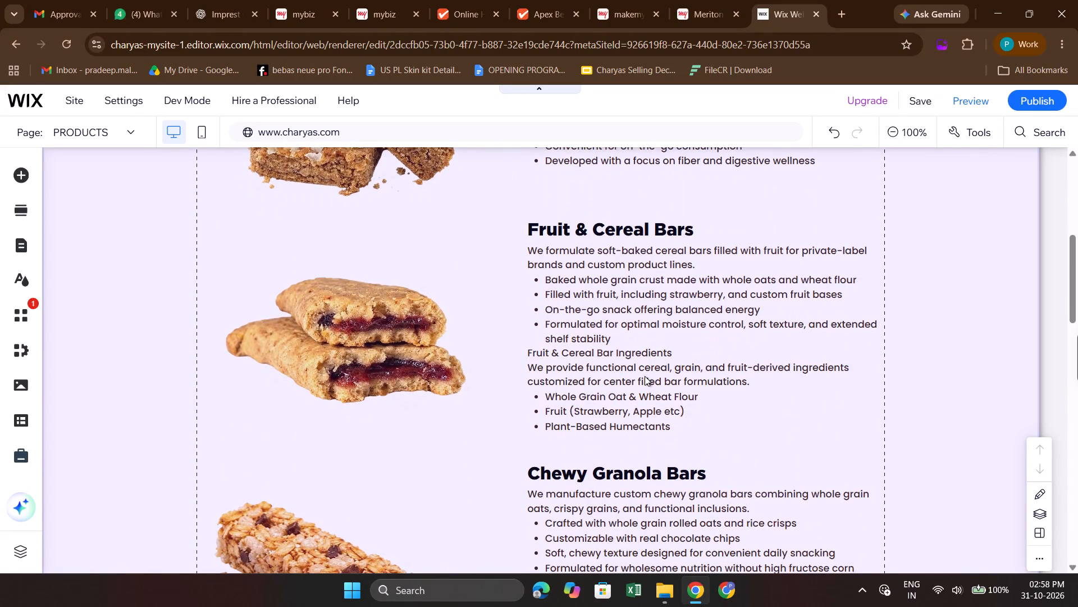
pyautogui.scroll(-2, 724, 341)
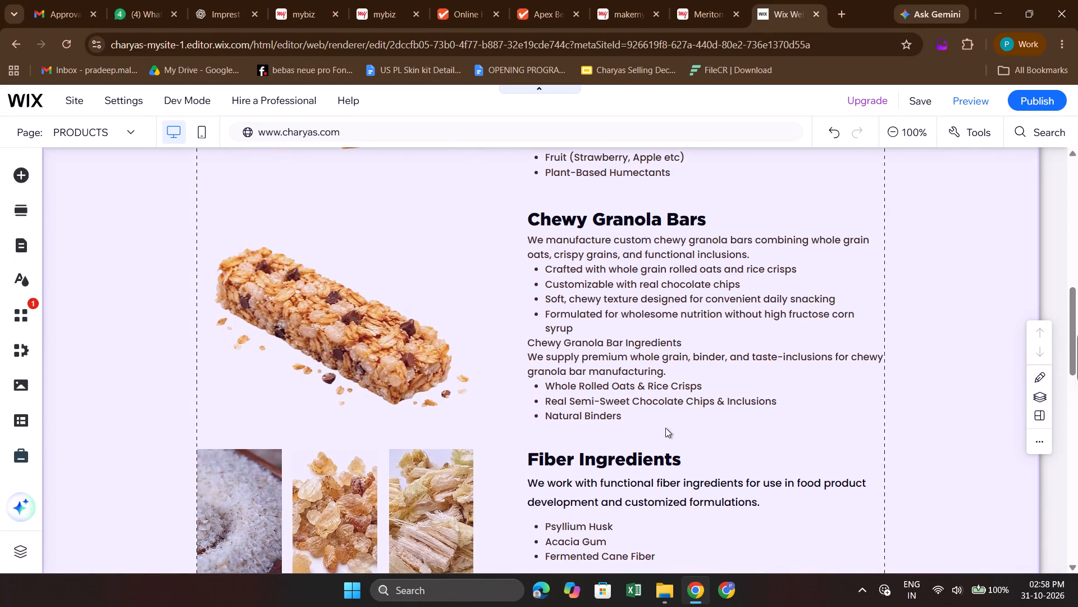
pyautogui.scroll(-2, 665, 428)
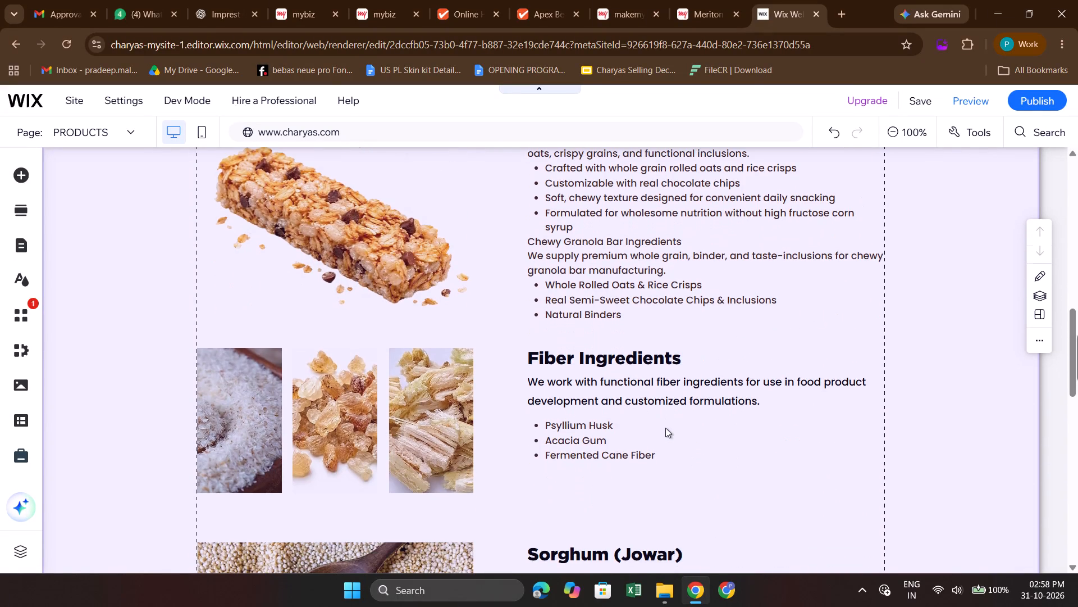
pyautogui.scroll(-5, 665, 428)
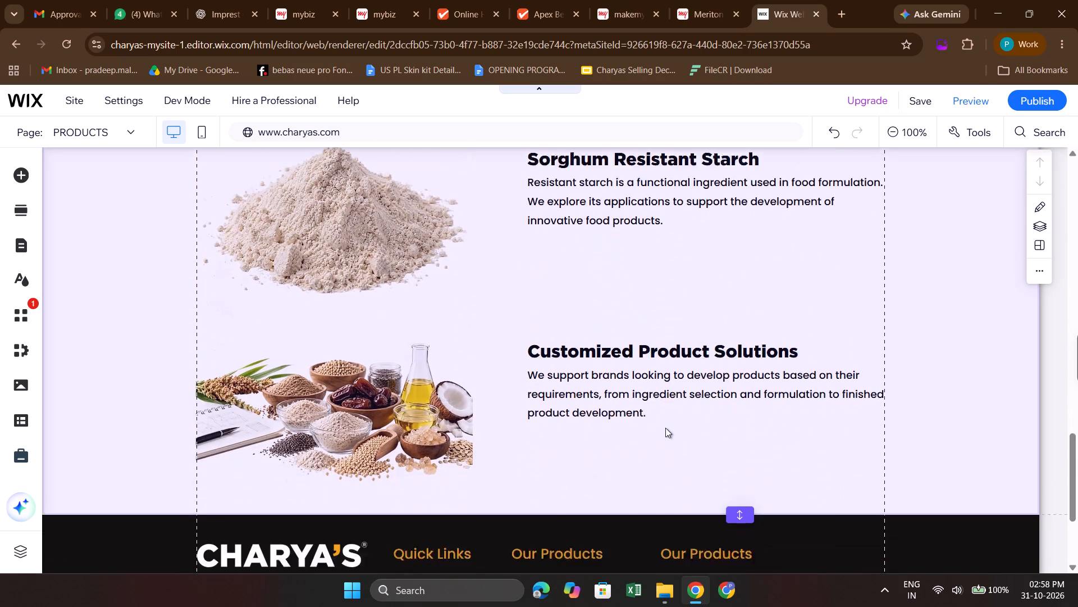
# Review the remaining product entries on the PRODUCTS page, from Customized Product Solutions back up to Fiber Bars.
pyautogui.scroll(-1, 665, 428)
pyautogui.scroll(6, 665, 428)
pyautogui.scroll(3, 724, 305)
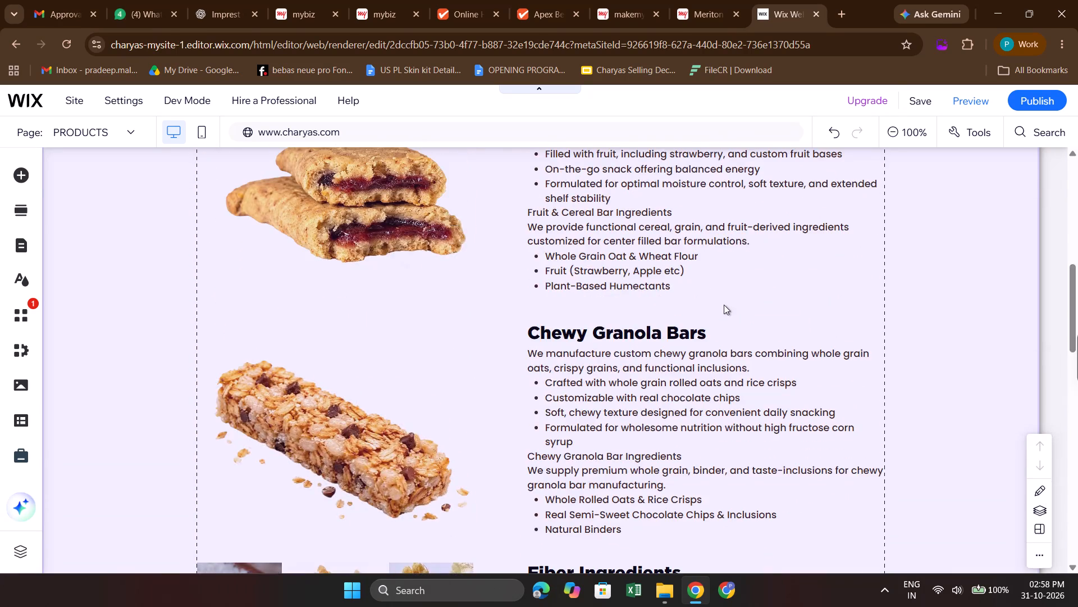
pyautogui.scroll(3, 724, 305)
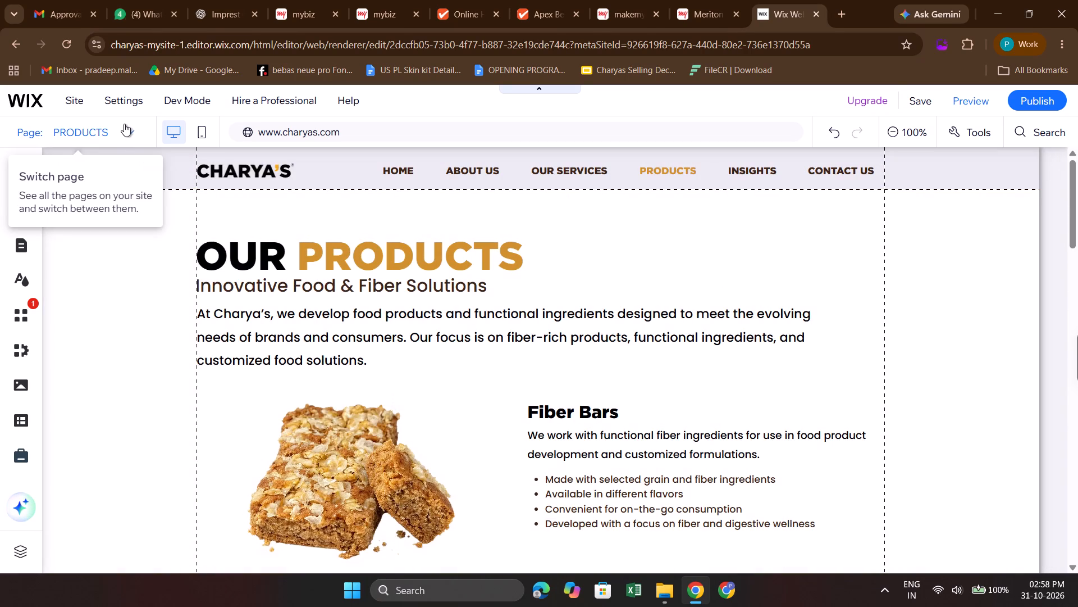
# Switch to the INSIGHTS page and review its hero banner, The Market at a Glance and The Reality Behind Market Growth sections.
pyautogui.click(127, 131)
pyautogui.click(71, 242)
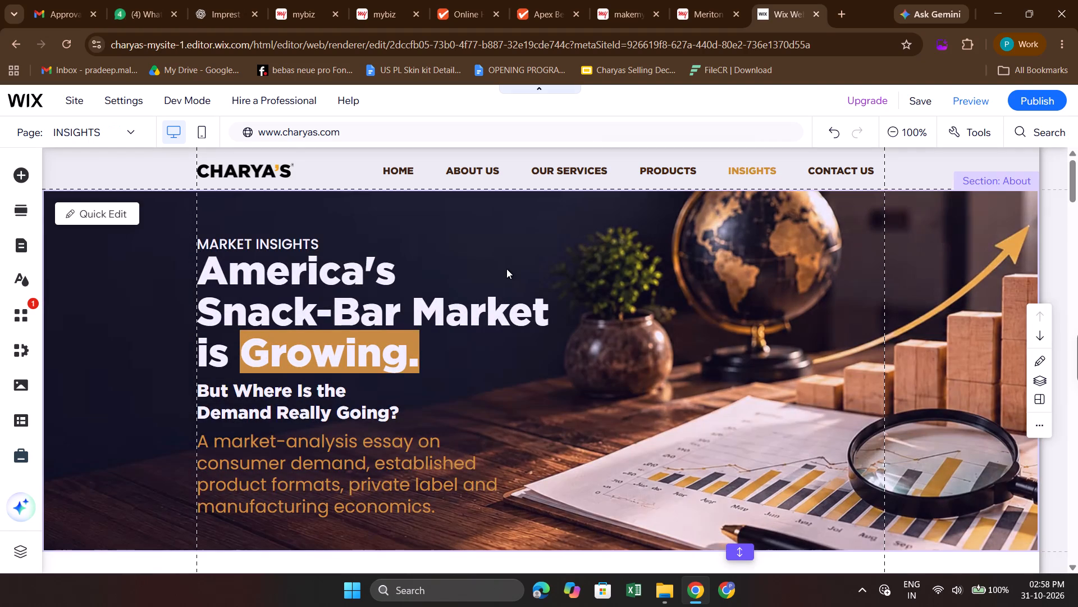
pyautogui.scroll(-1, 506, 269)
pyautogui.scroll(-3, 459, 352)
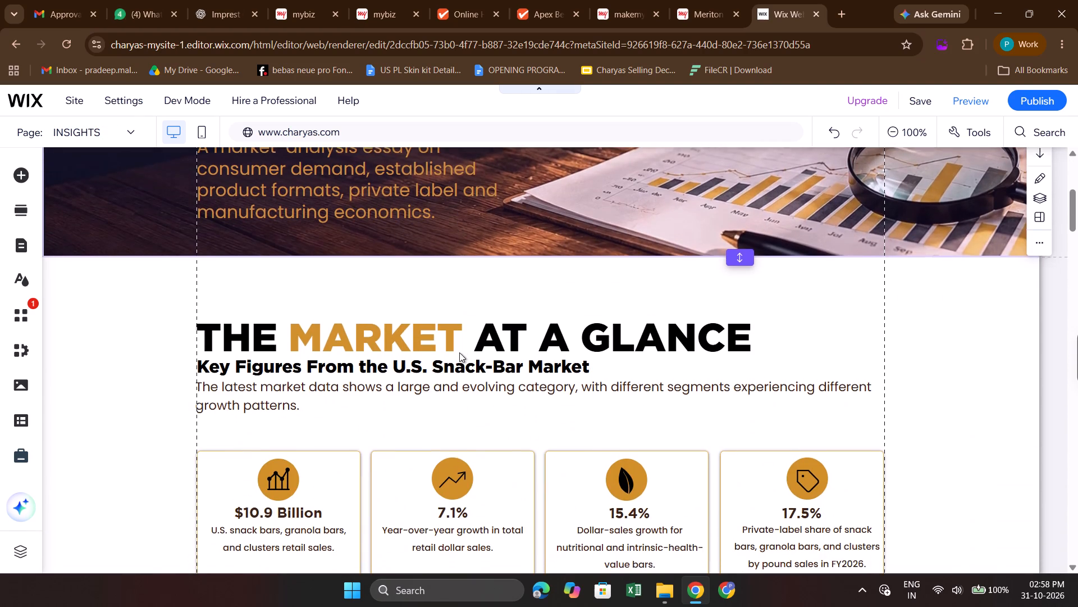
pyautogui.scroll(-1, 397, 423)
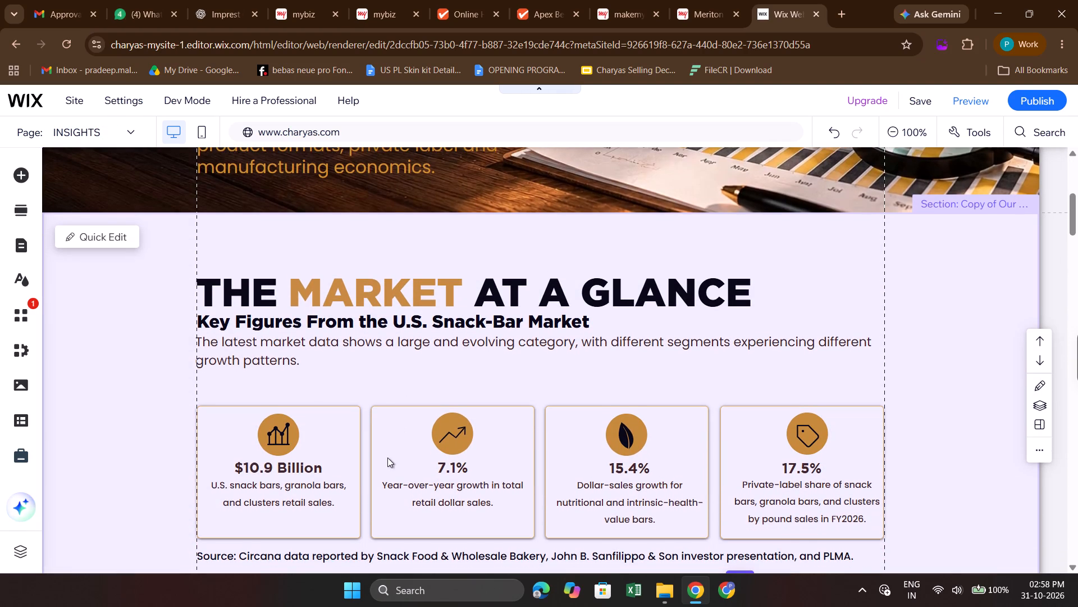
pyautogui.scroll(-1, 381, 481)
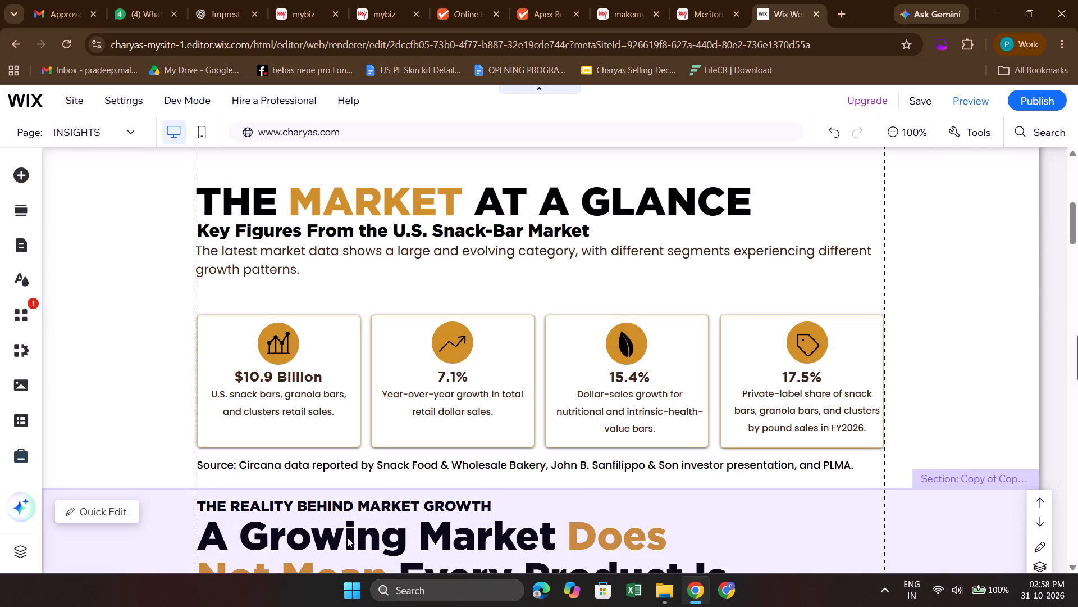
pyautogui.scroll(-1, 383, 473)
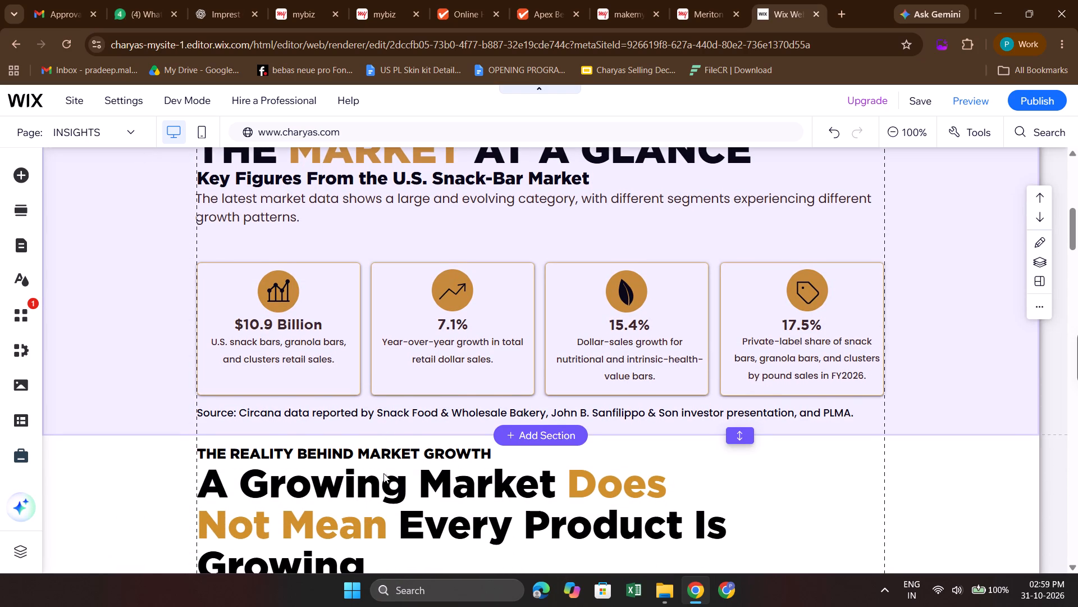
pyautogui.scroll(-1, 383, 473)
pyautogui.scroll(-1, 479, 424)
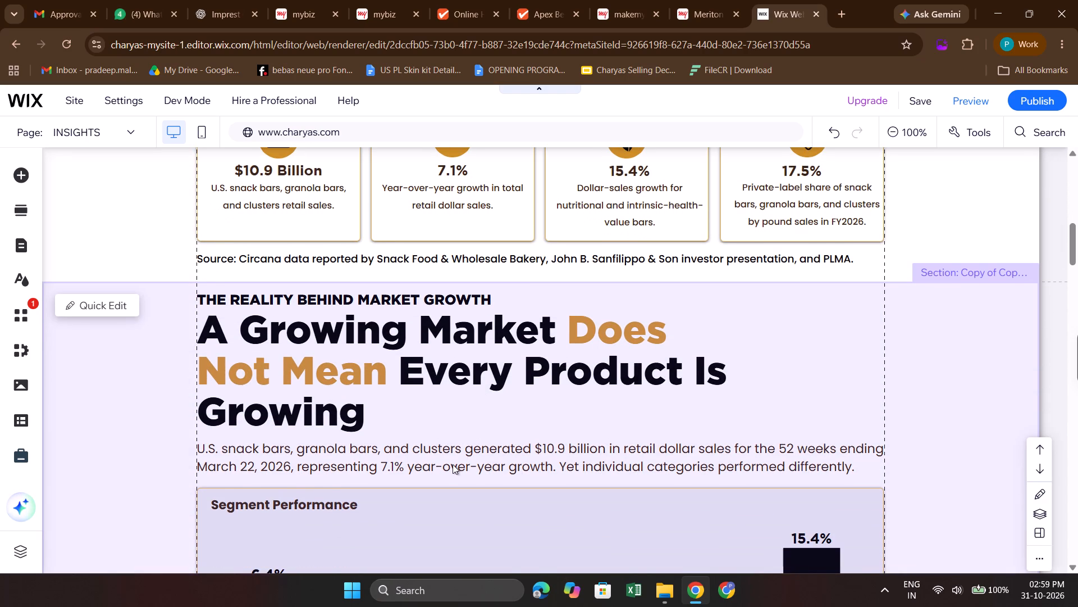
pyautogui.scroll(-1, 453, 464)
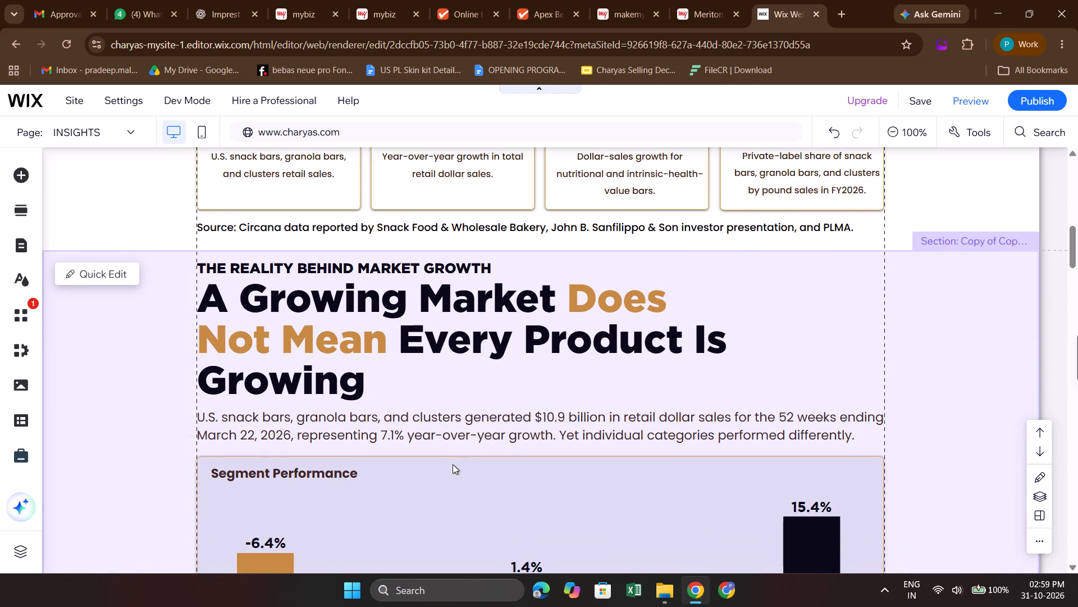
pyautogui.scroll(-3, 453, 464)
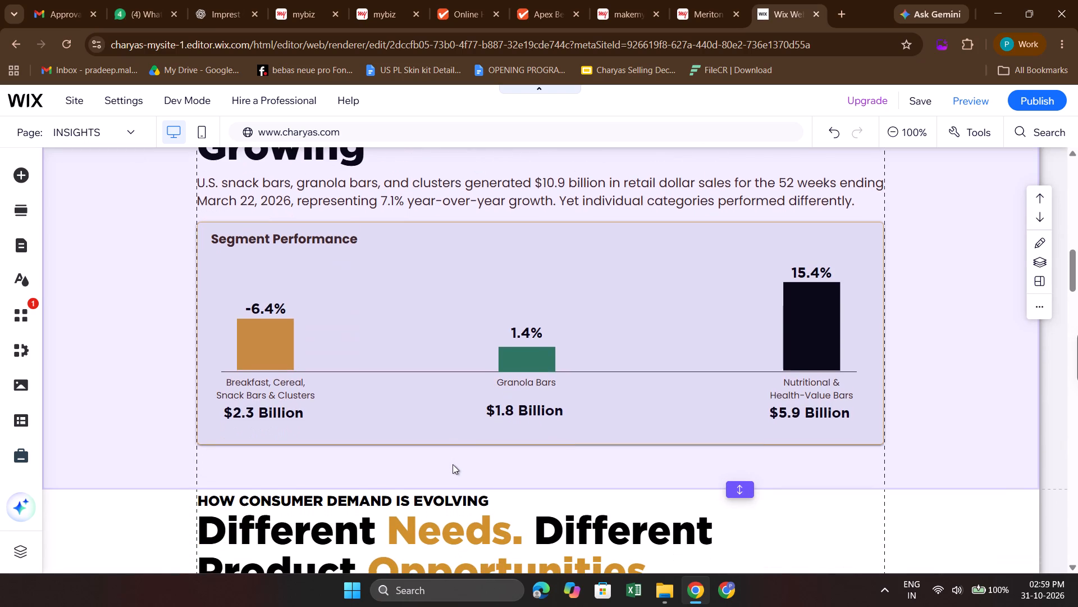
# Nudge the orange Breakfast, Cereal, Snack Bars & Clusters bar slightly down onto the baseline of the Segment Performance chart.
pyautogui.scroll(-1, 453, 464)
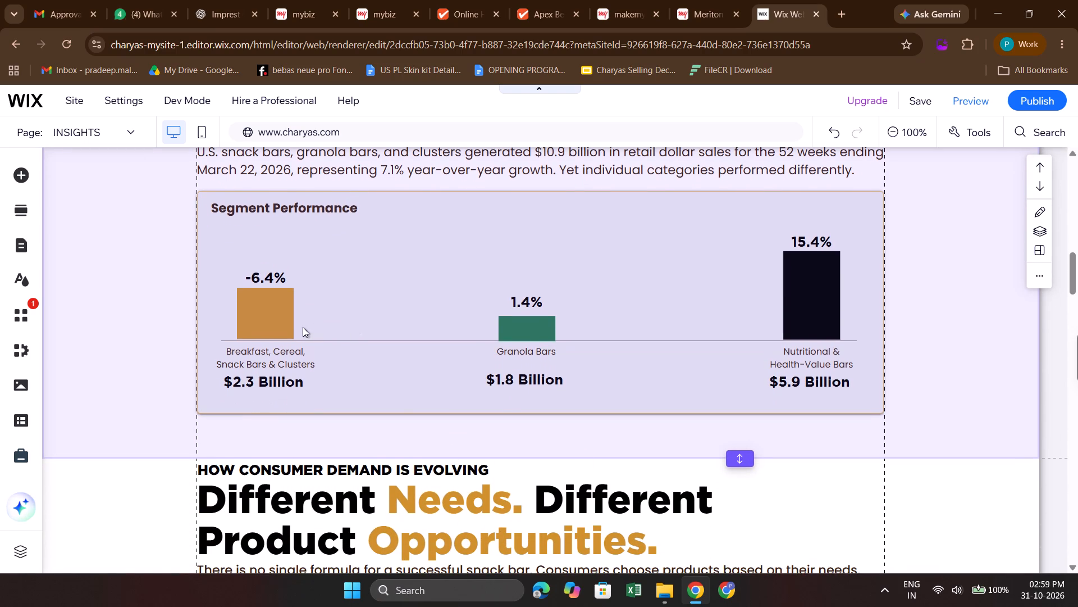
pyautogui.click(287, 323)
pyautogui.click(279, 320)
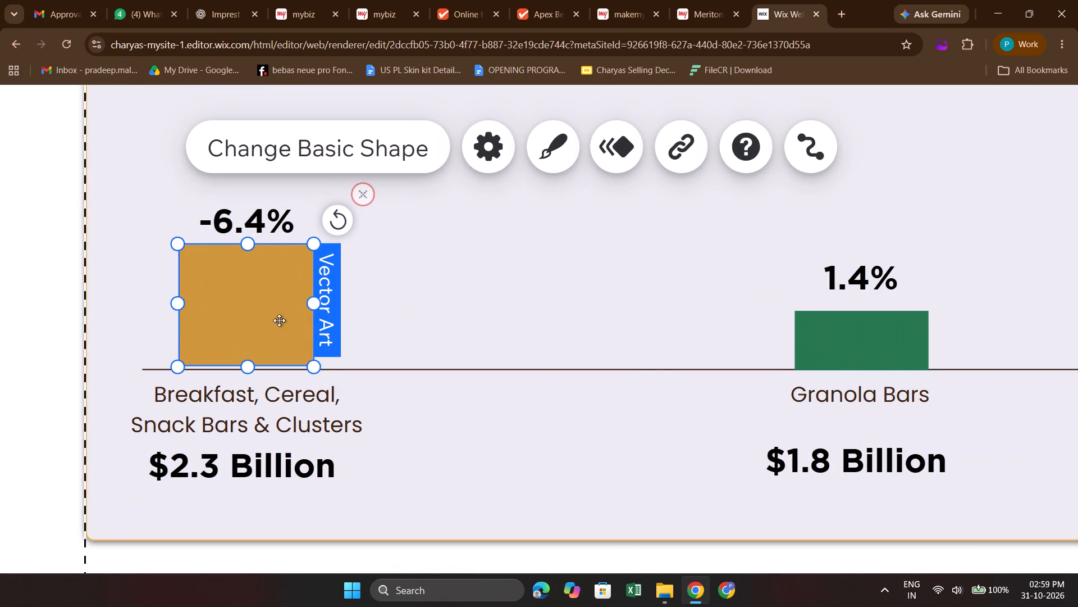
pyautogui.hotkey('shift', 'Down')
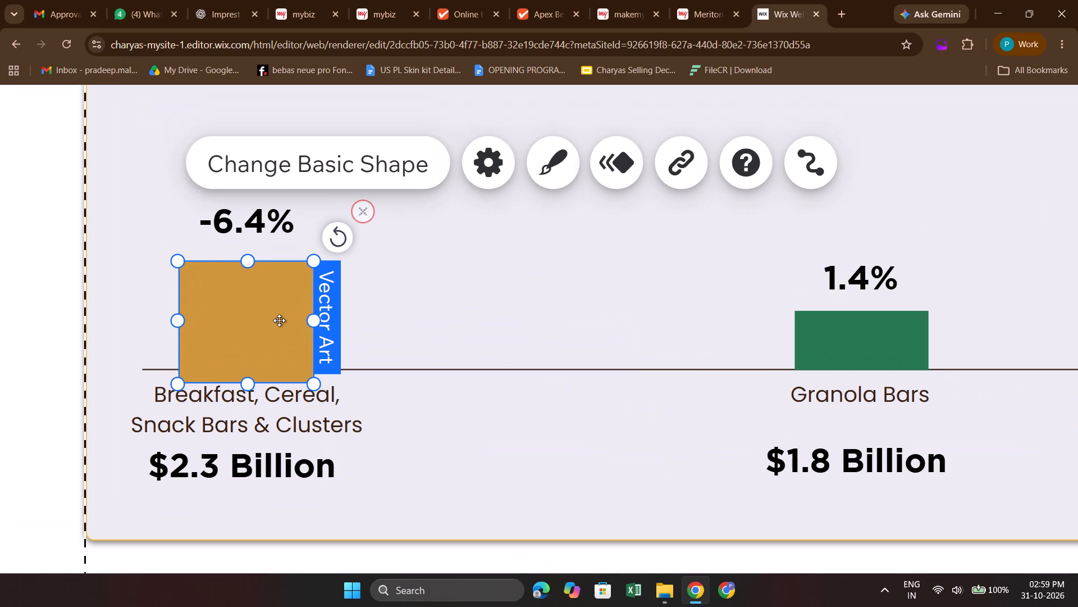
pyautogui.hotkey('shift', 'Up')
pyautogui.press('Down')
pyautogui.press('Down')
pyautogui.press('Up')
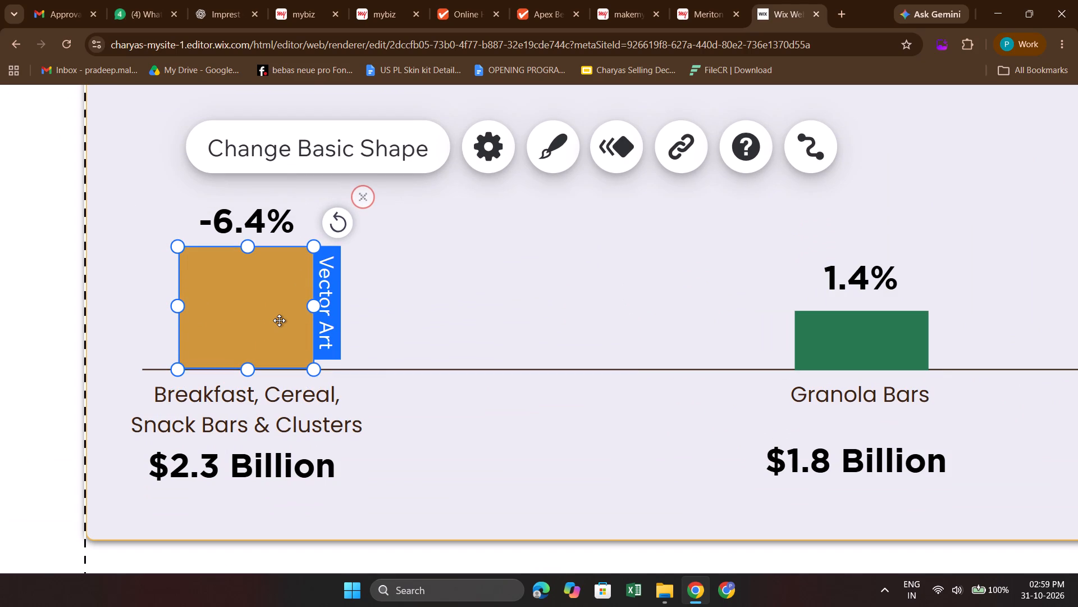
pyautogui.press('Down')
# Nudge the black Nutritional & Health-Value Bars bar one increment down onto the chart's baseline.
pyautogui.hscroll(-3, 279, 320)
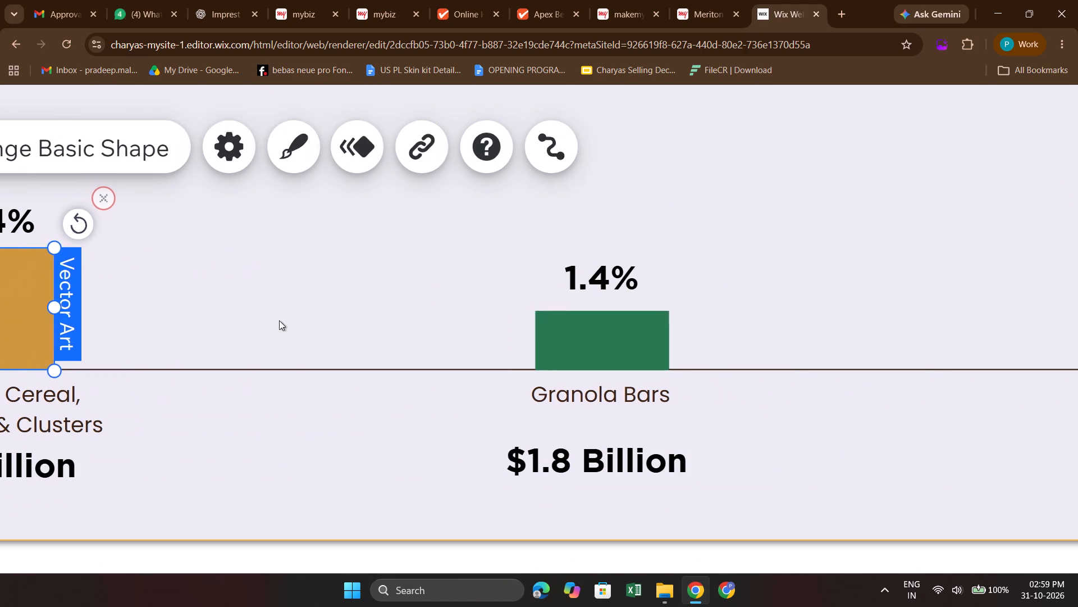
pyautogui.hscroll(-3, 279, 320)
pyautogui.click(471, 295)
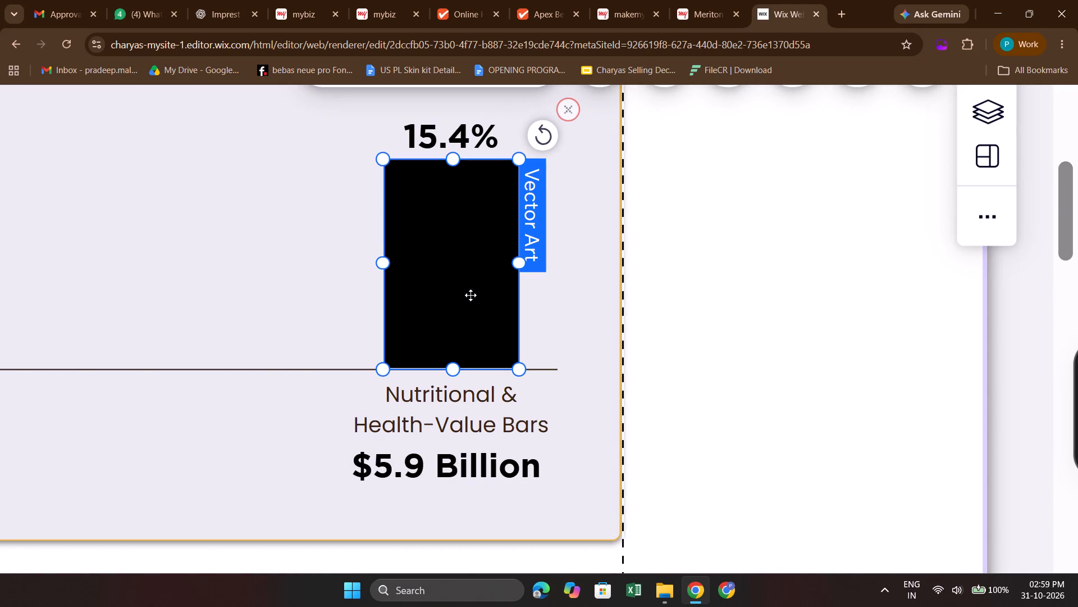
pyautogui.press('Down')
pyautogui.click(706, 318)
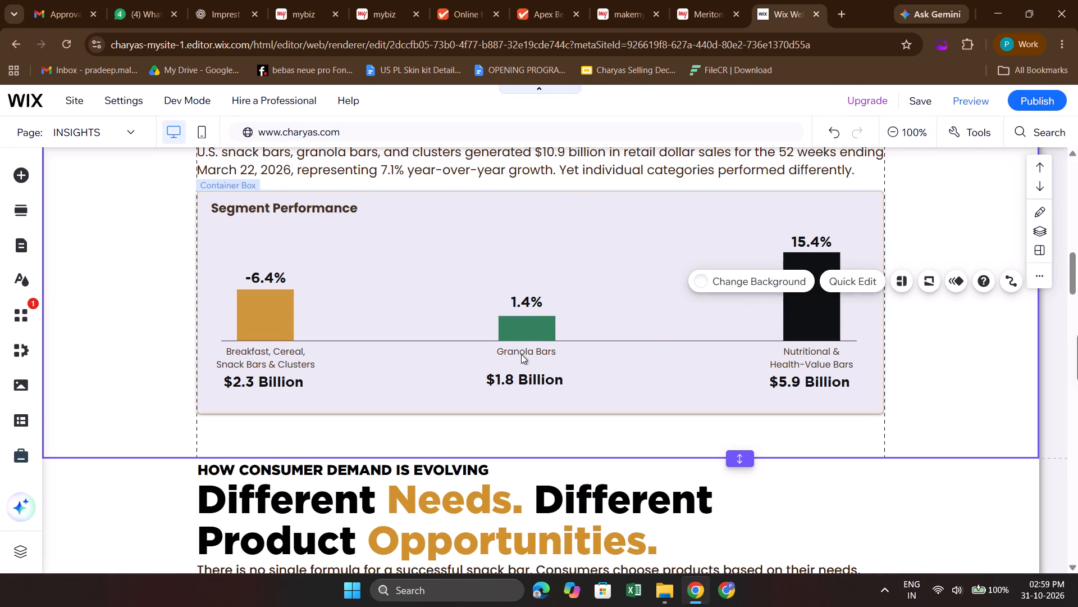
# Move the 1.4% label down in small increments, closer to the green Granola Bars bar.
pyautogui.click(528, 298)
pyautogui.press('Down')
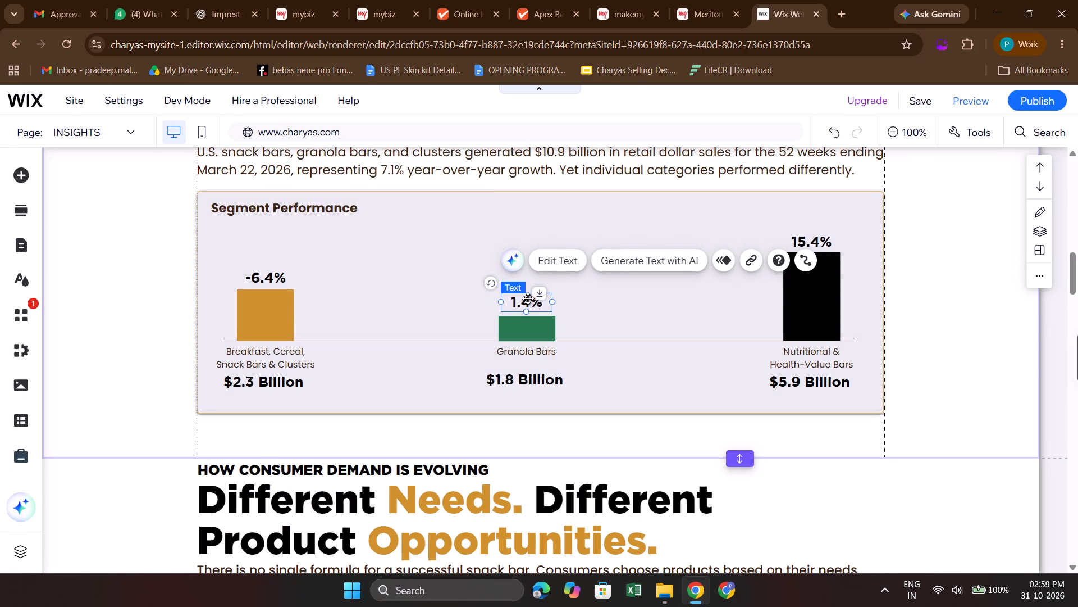
pyautogui.press('Down')
pyautogui.press('Down')
pyautogui.press('Down')
pyautogui.press('Down')
pyautogui.press('Down')
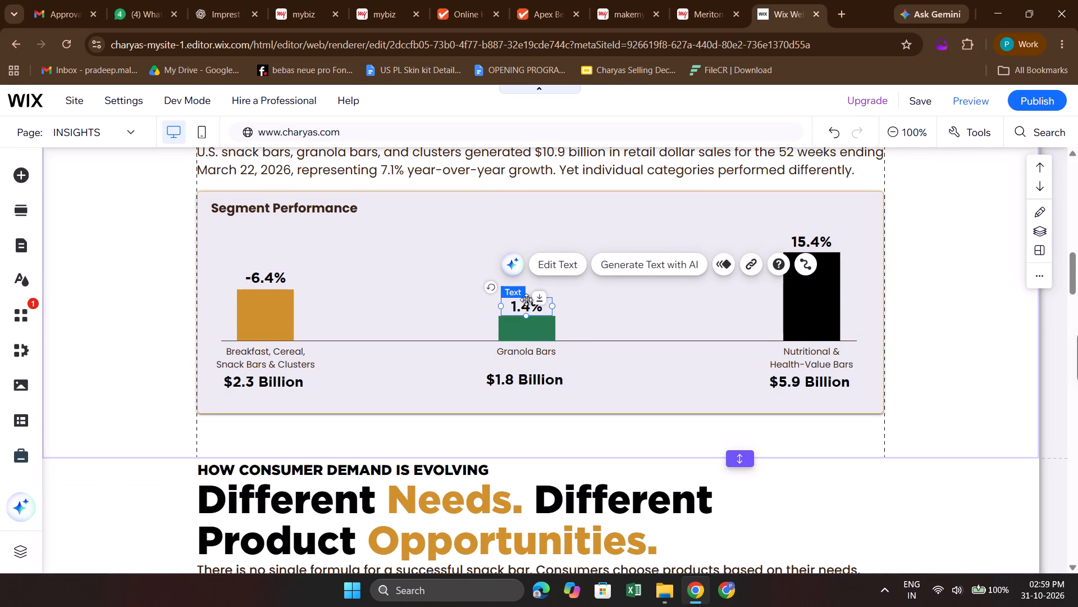
pyautogui.scroll(-1, 457, 477)
pyautogui.click(184, 316)
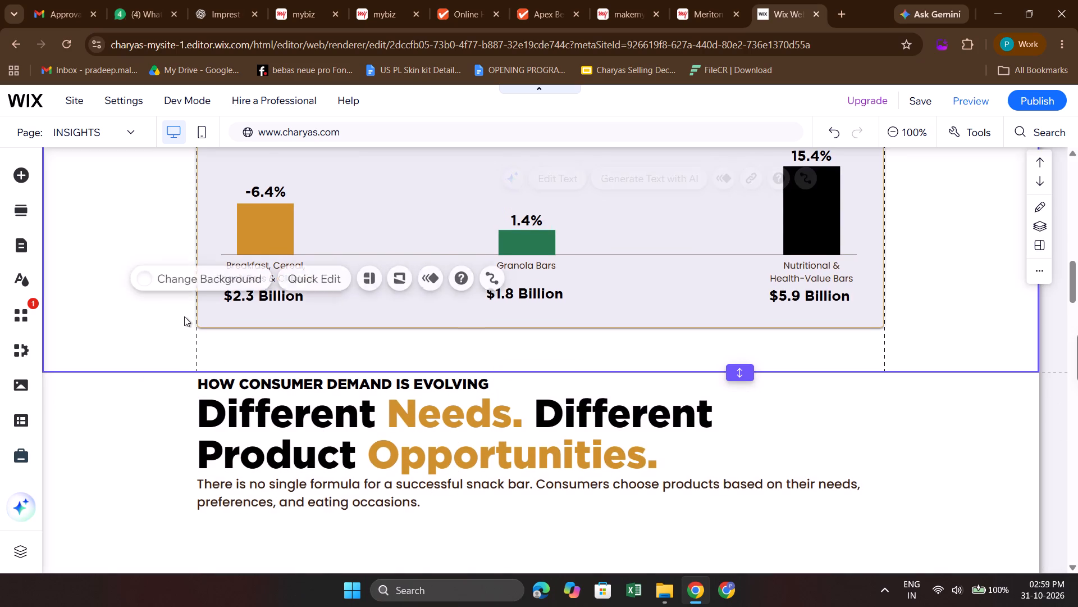
# Review the How Consumer Demand Is Evolving section, including its heading and the four snack-bar product cards.
pyautogui.scroll(-1, 184, 316)
pyautogui.scroll(-1, 305, 397)
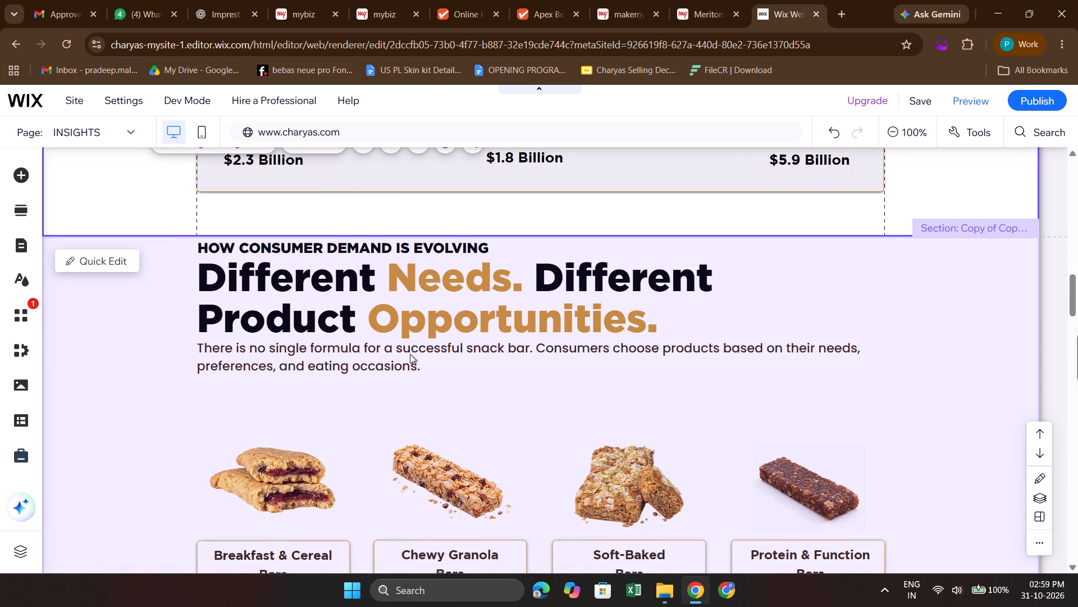
pyautogui.scroll(-2, 410, 354)
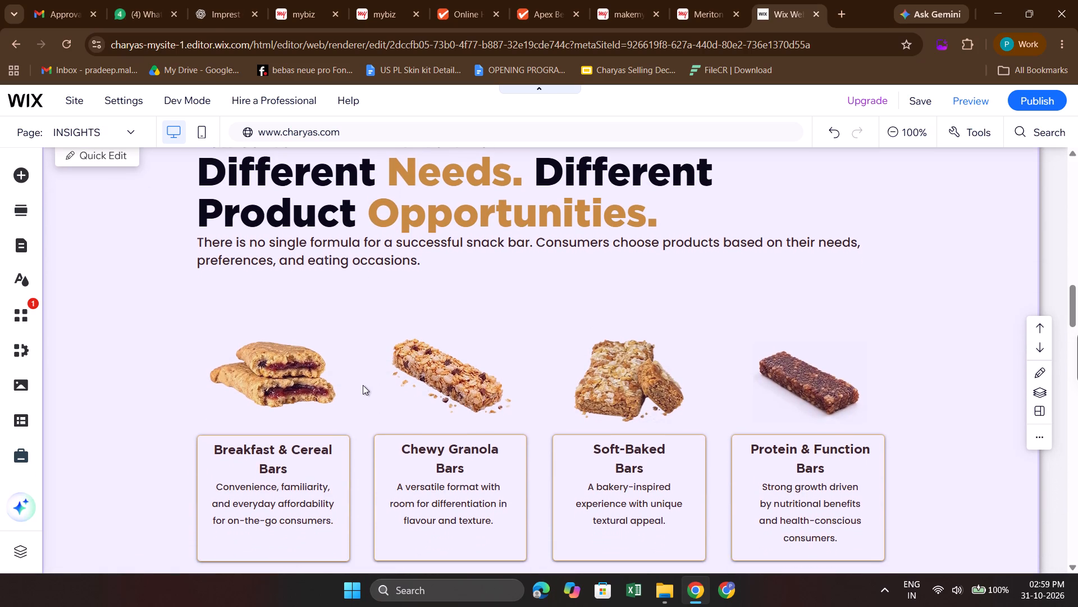
pyautogui.scroll(-2, 363, 385)
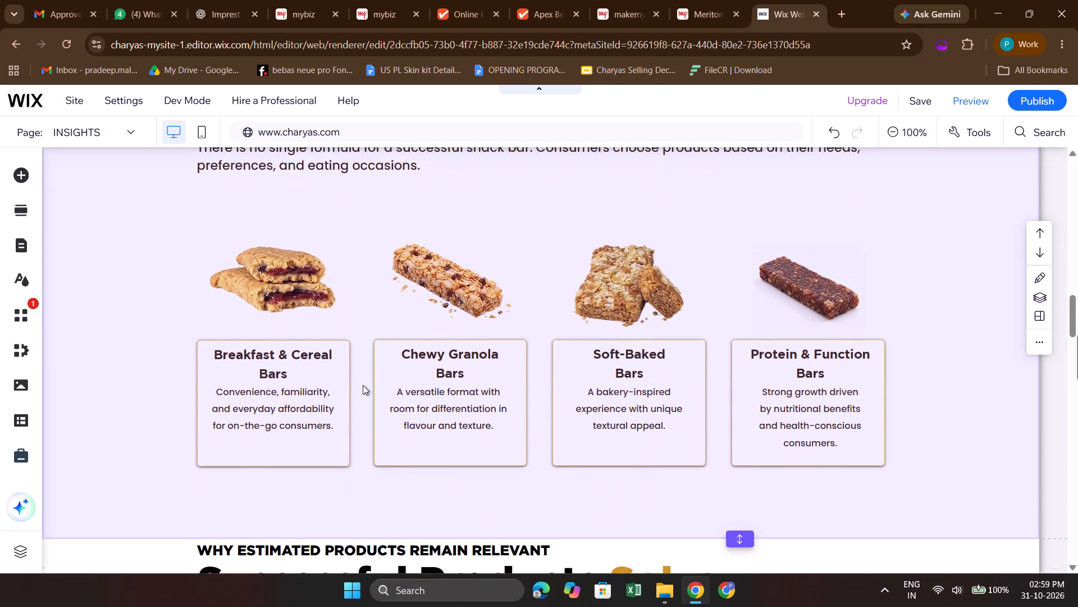
pyautogui.scroll(-1, 363, 385)
pyautogui.scroll(1, 363, 385)
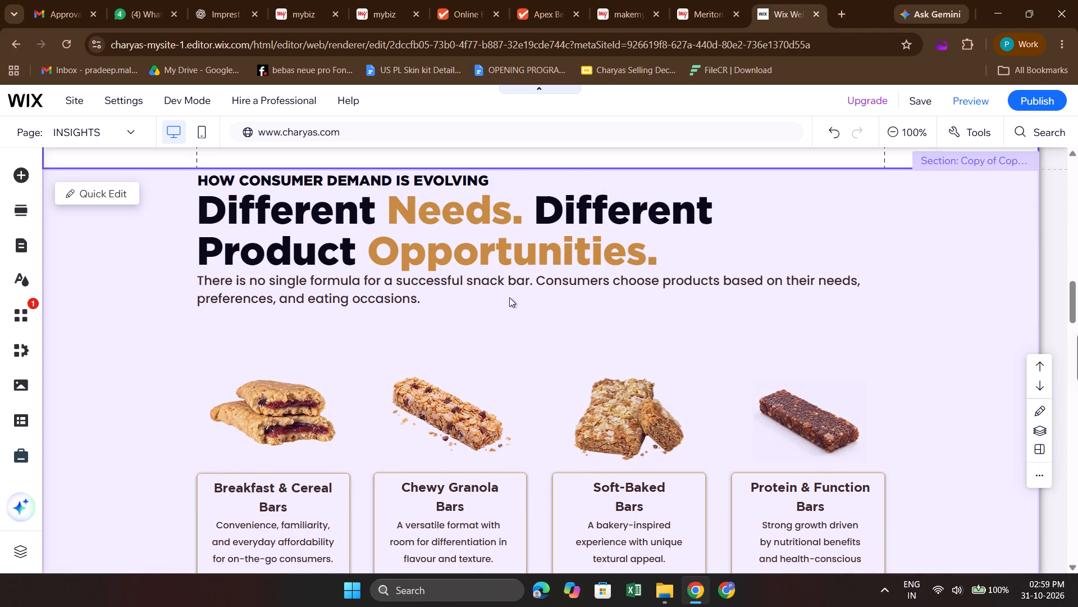
pyautogui.scroll(-2, 509, 297)
pyautogui.scroll(-1, 410, 434)
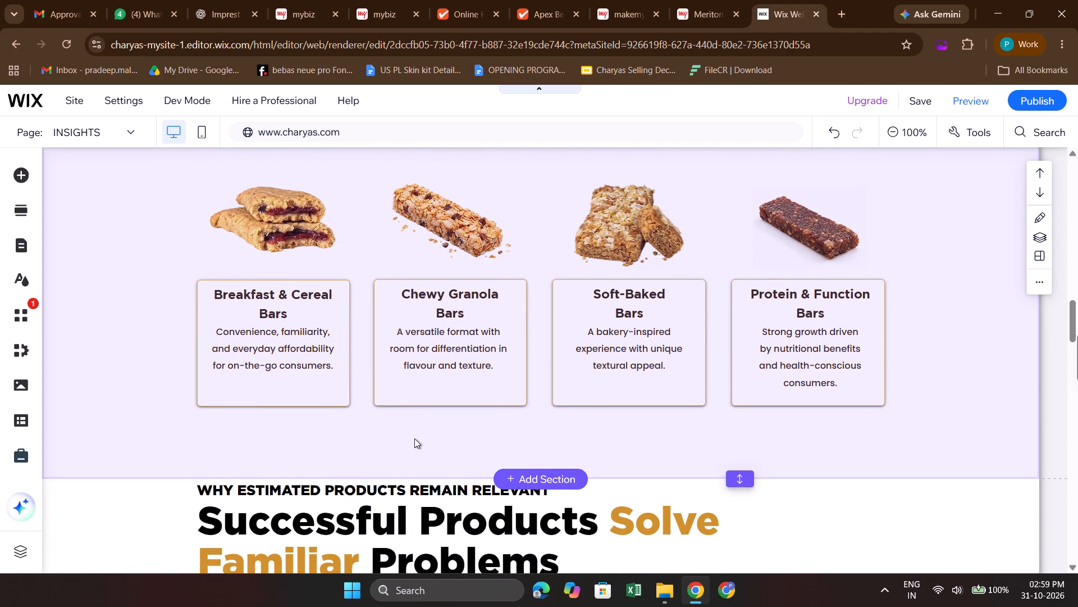
# Examine the Why Estimated Products Remain Relevant section, checking its image and the alignment of the three product cards.
pyautogui.scroll(-1, 414, 438)
pyautogui.scroll(-2, 458, 384)
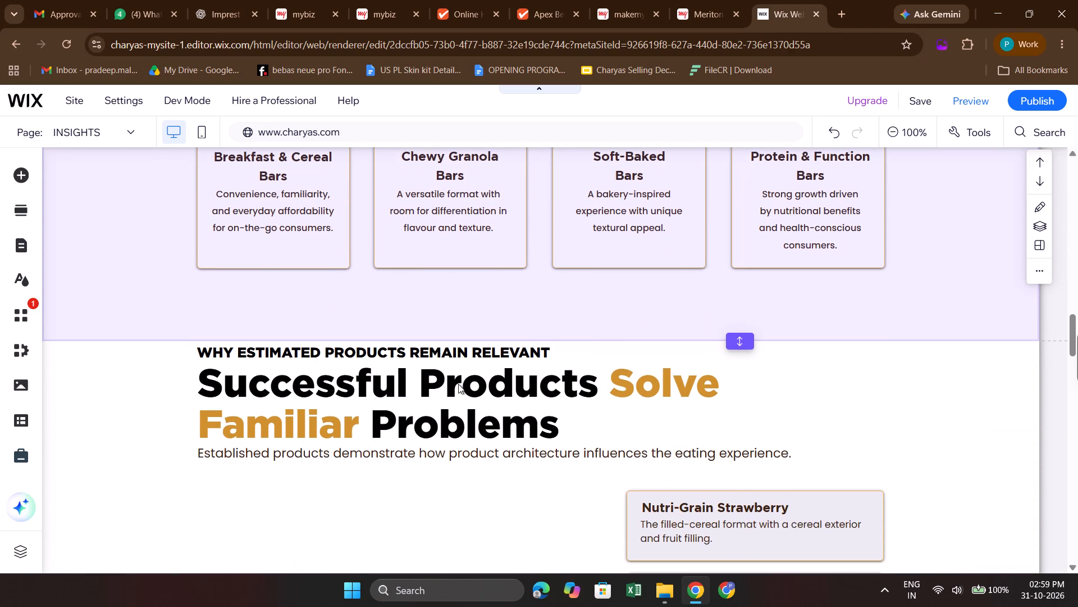
pyautogui.scroll(-2, 458, 384)
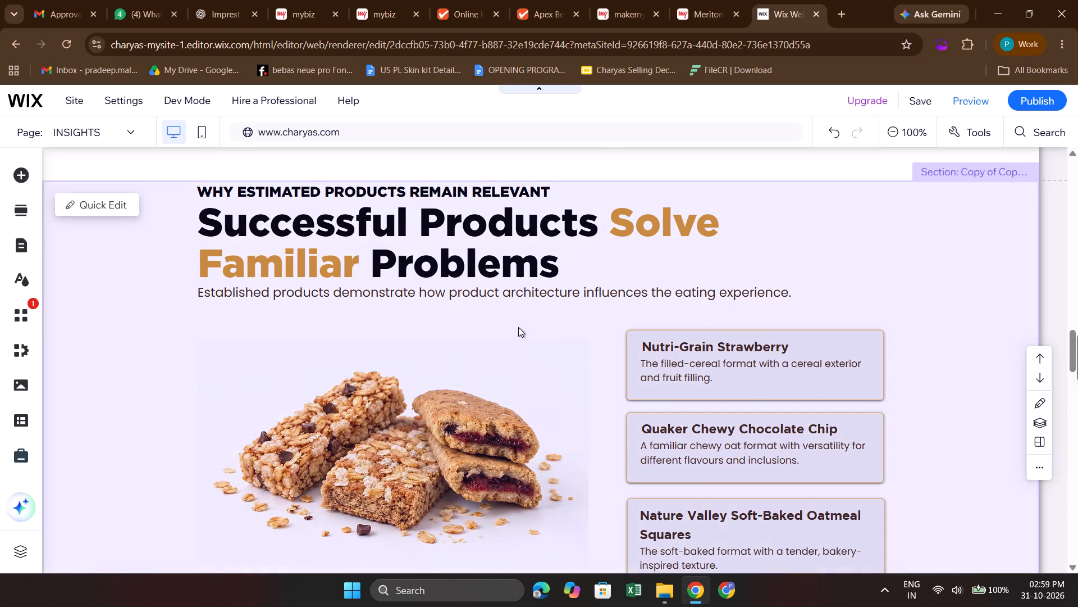
pyautogui.scroll(-1, 518, 327)
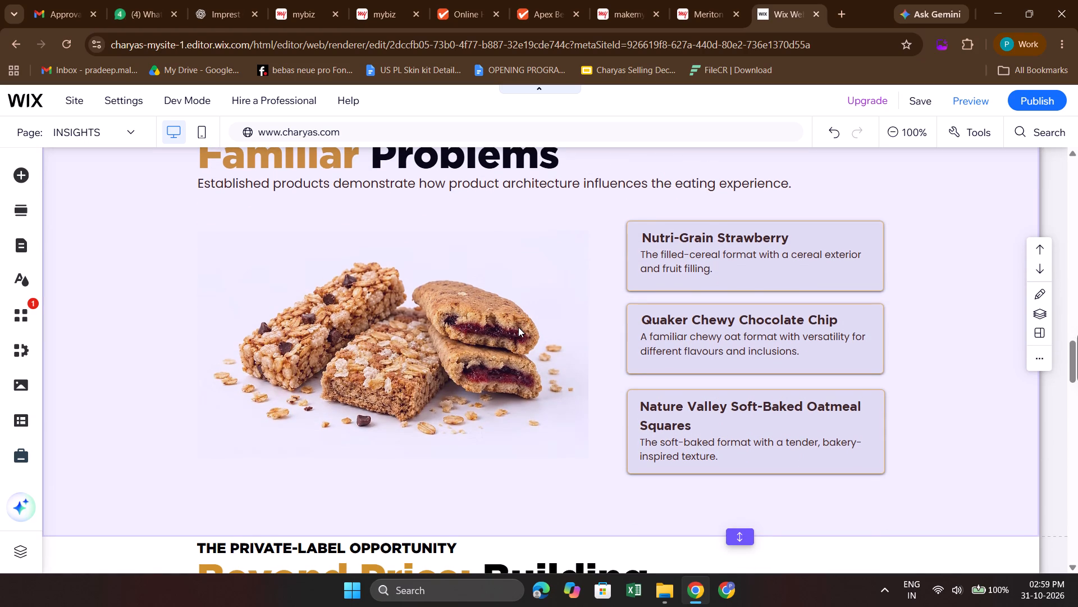
pyautogui.scroll(-1, 518, 327)
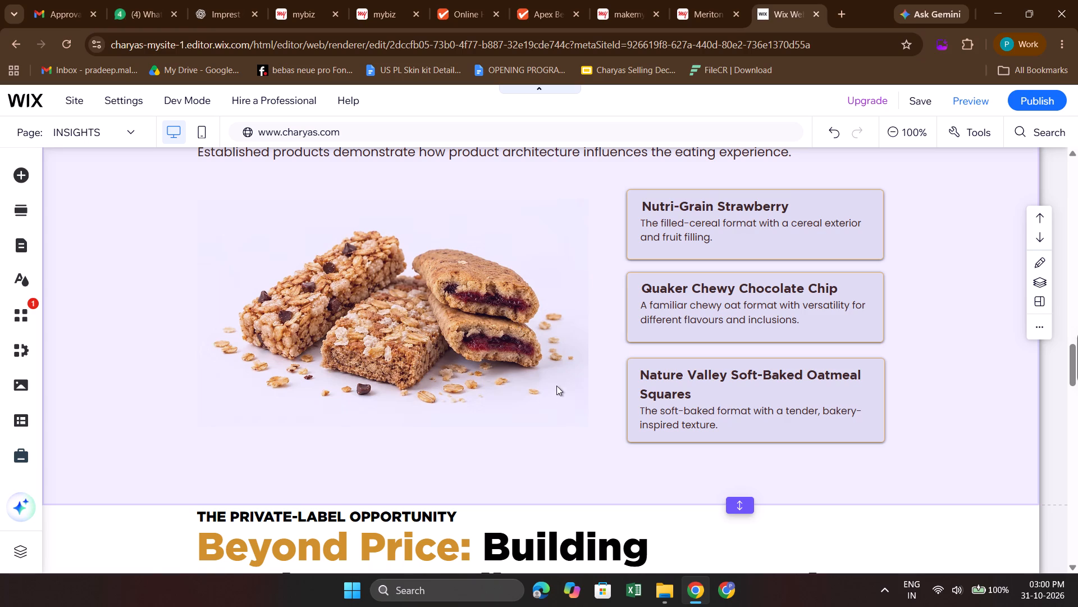
pyautogui.scroll(-1, 558, 395)
pyautogui.click(902, 245)
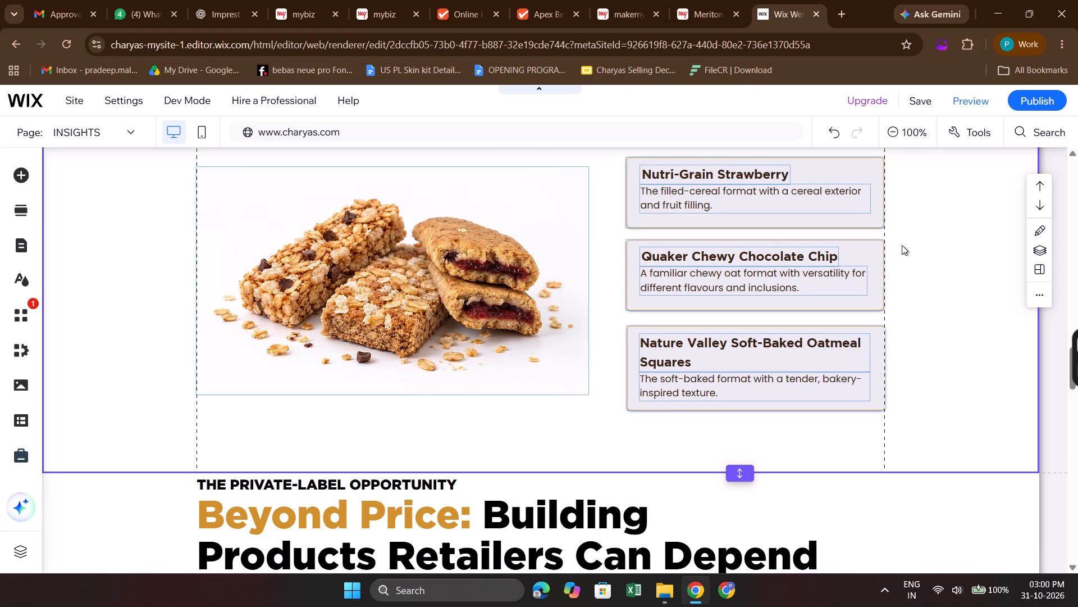
pyautogui.scroll(1, 902, 245)
pyautogui.click(919, 265)
pyautogui.scroll(1, 919, 265)
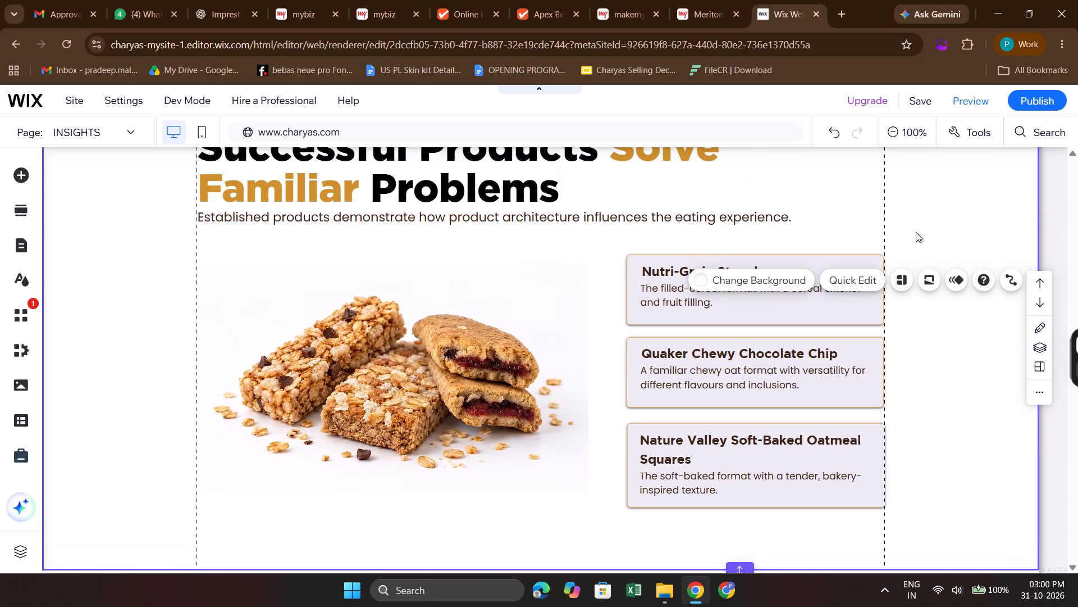
pyautogui.click(916, 232)
pyautogui.scroll(-1, 916, 232)
pyautogui.scroll(-1, 884, 319)
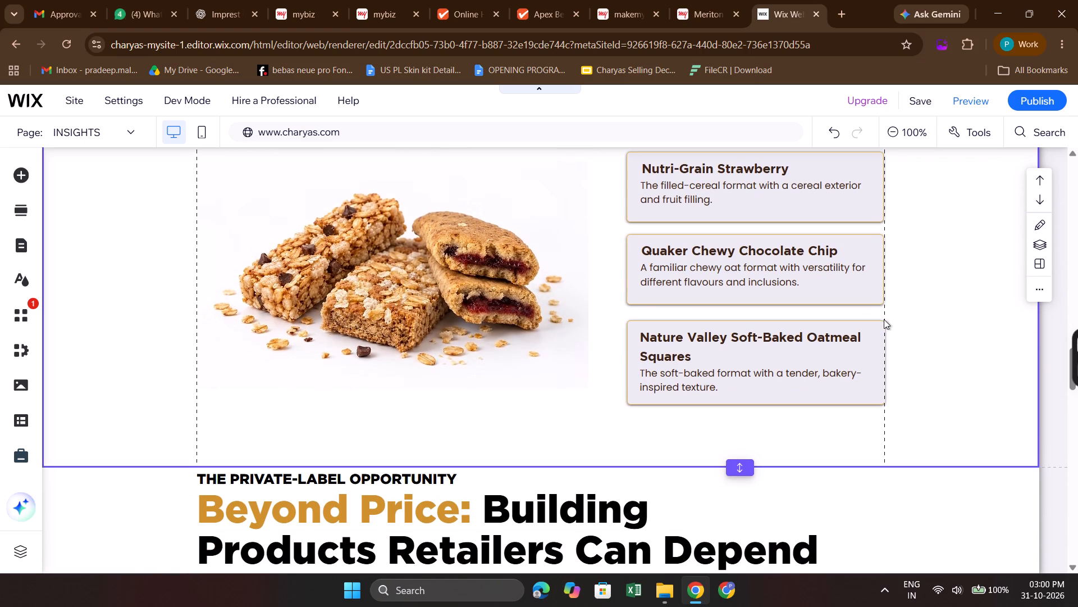
# Review The Private-Label Opportunity section, including its heading and the five icon-and-text items.
pyautogui.scroll(-1, 884, 319)
pyautogui.scroll(-1, 801, 386)
pyautogui.scroll(-1, 702, 414)
pyautogui.scroll(-1, 620, 426)
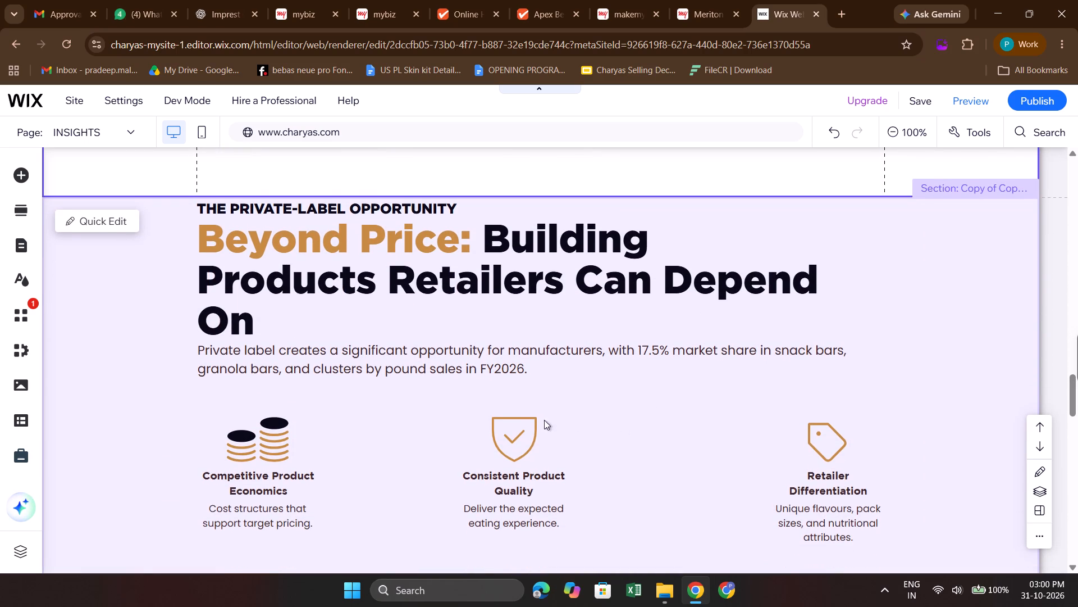
pyautogui.scroll(-2, 544, 420)
pyautogui.scroll(-2, 482, 445)
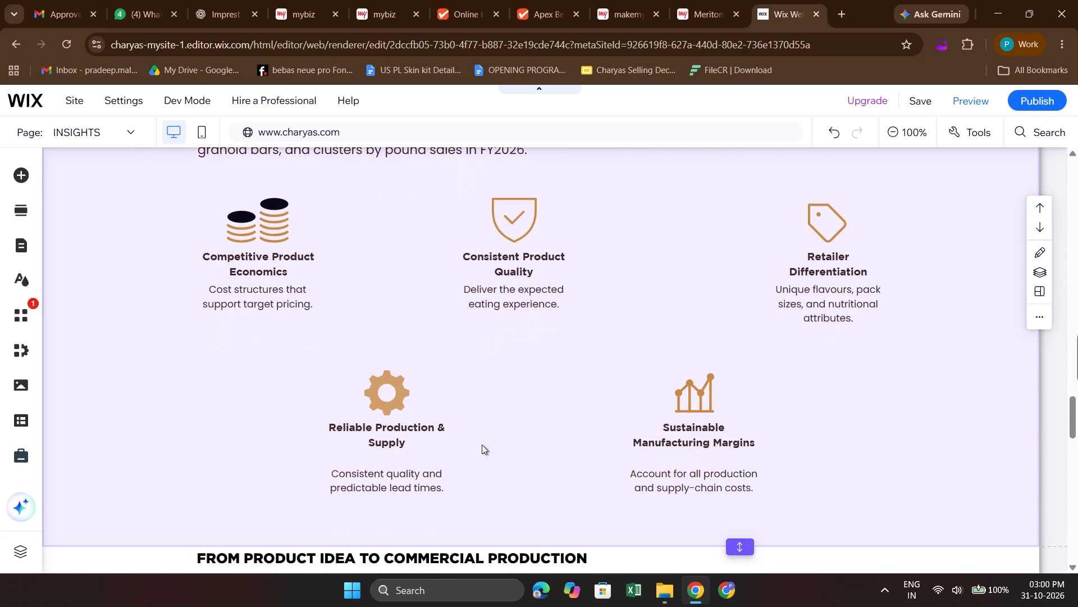
# Move the descriptions under Reliable Production & Supply and Sustainable Manufacturing Margins up together, so they sit just below their headings.
pyautogui.click(410, 473)
pyautogui.click(410, 473)
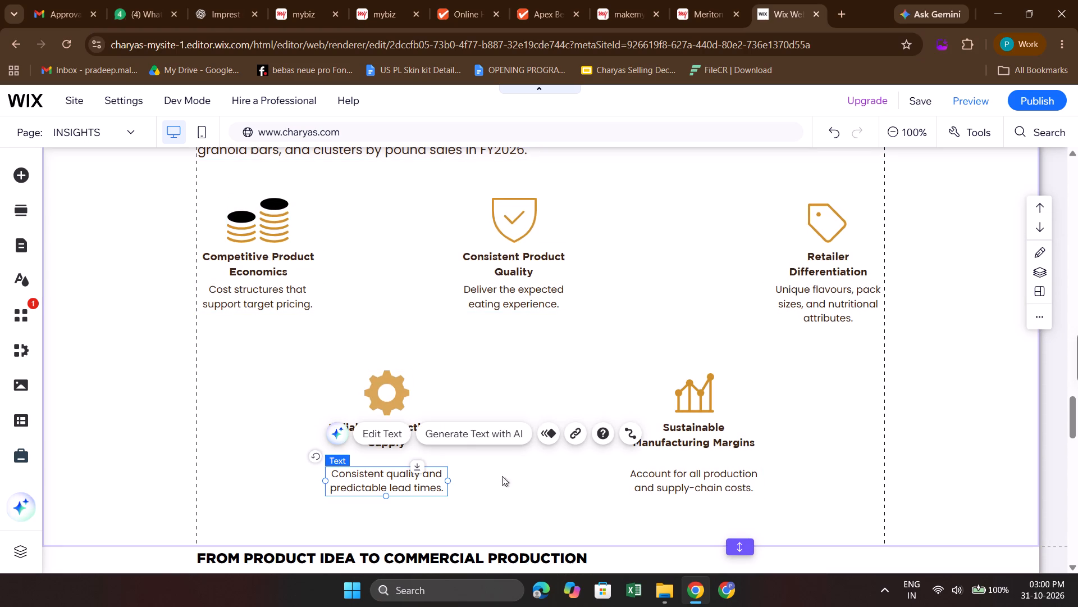
pyautogui.keyDown('shift'); pyautogui.click(705, 478); pyautogui.keyUp('shift')
pyautogui.hotkey('shift', 'Up')
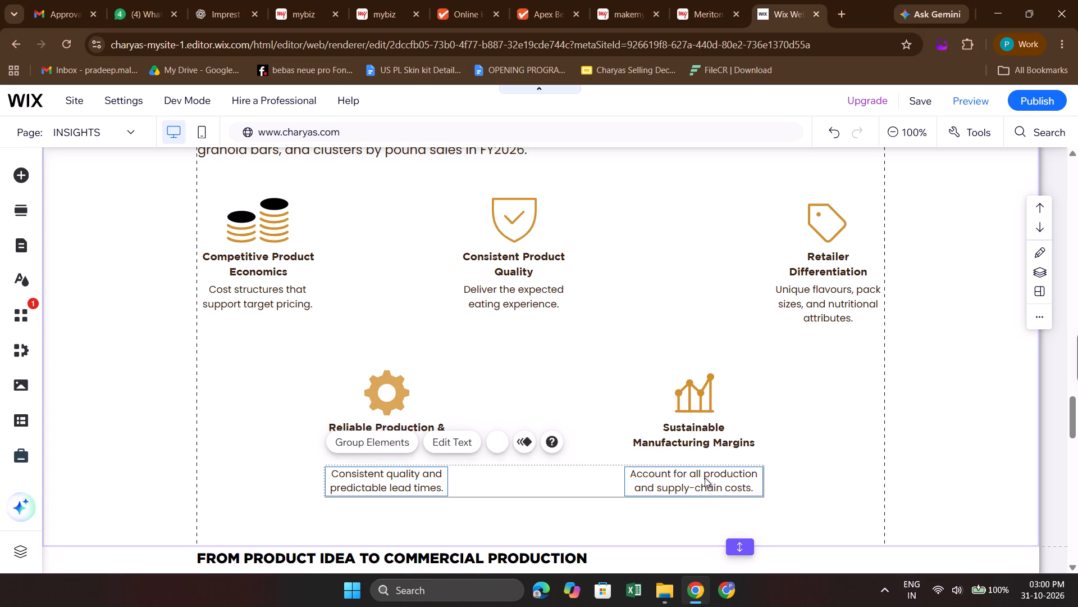
pyautogui.hotkey('shift', 'Up')
pyautogui.press('Down')
pyautogui.press('Down')
pyautogui.press('Down')
pyautogui.press('Down')
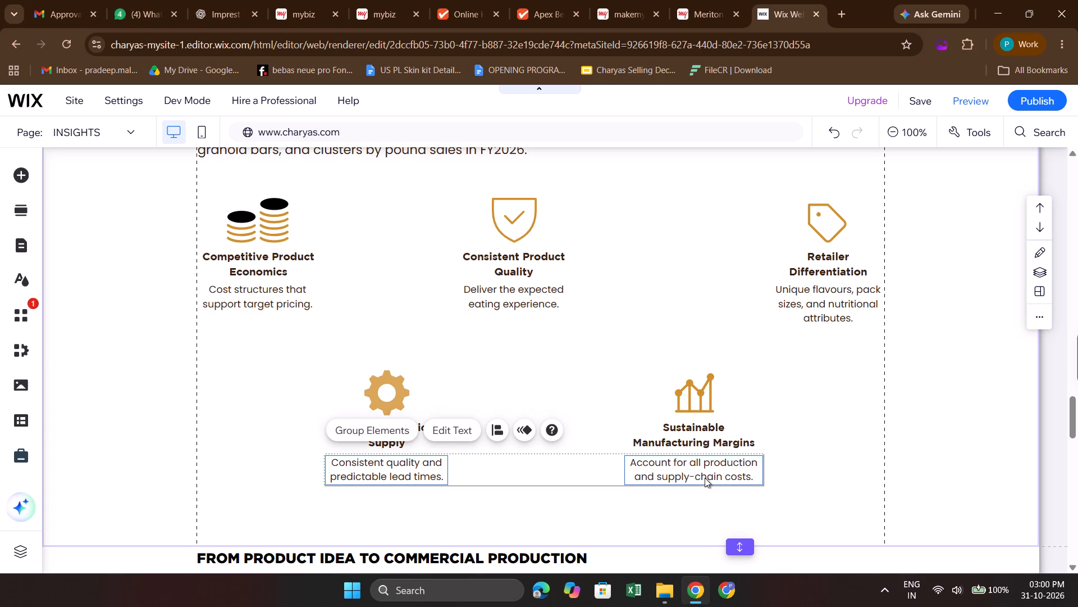
pyautogui.click(979, 438)
# Review the Key Considerations for Manufacturing Success section and the Follow the Demand section, checking the numbered list and the three cards.
pyautogui.scroll(-2, 979, 438)
pyautogui.scroll(-1, 912, 459)
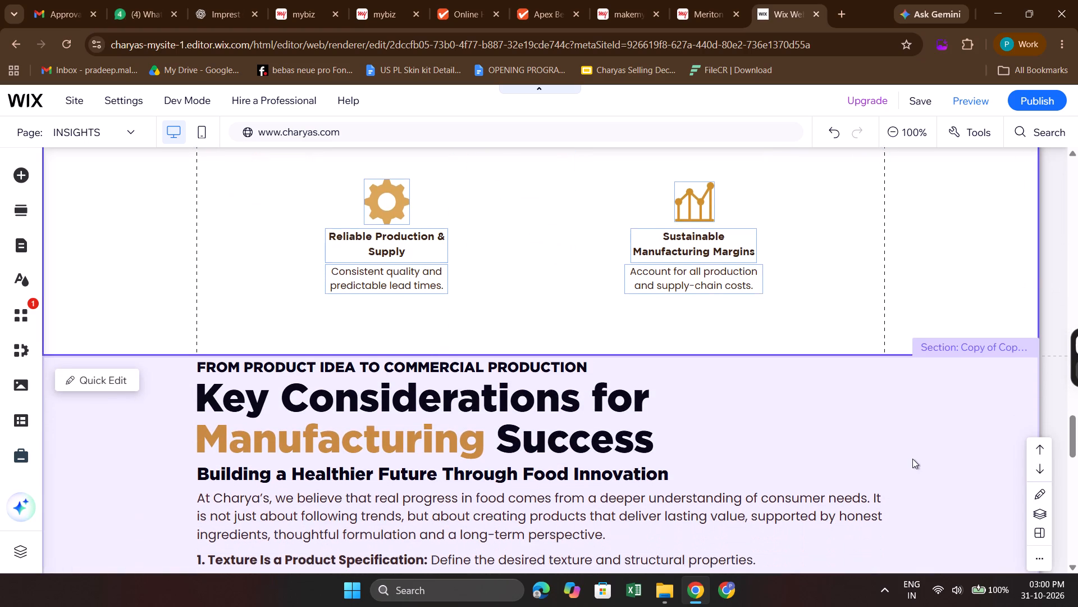
pyautogui.scroll(-1, 834, 454)
pyautogui.scroll(-1, 788, 459)
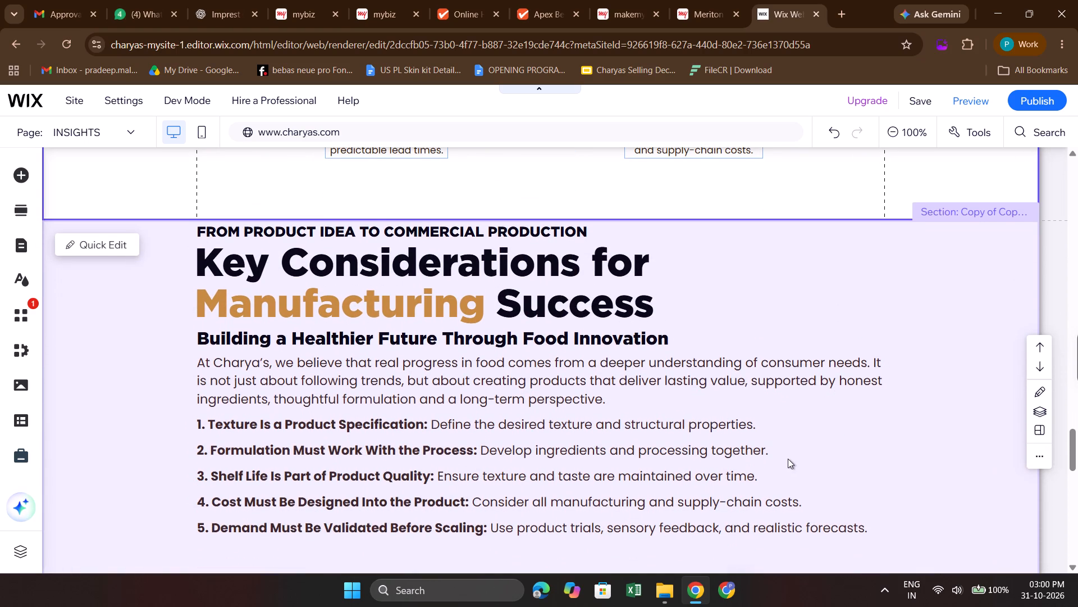
pyautogui.scroll(-1, 725, 415)
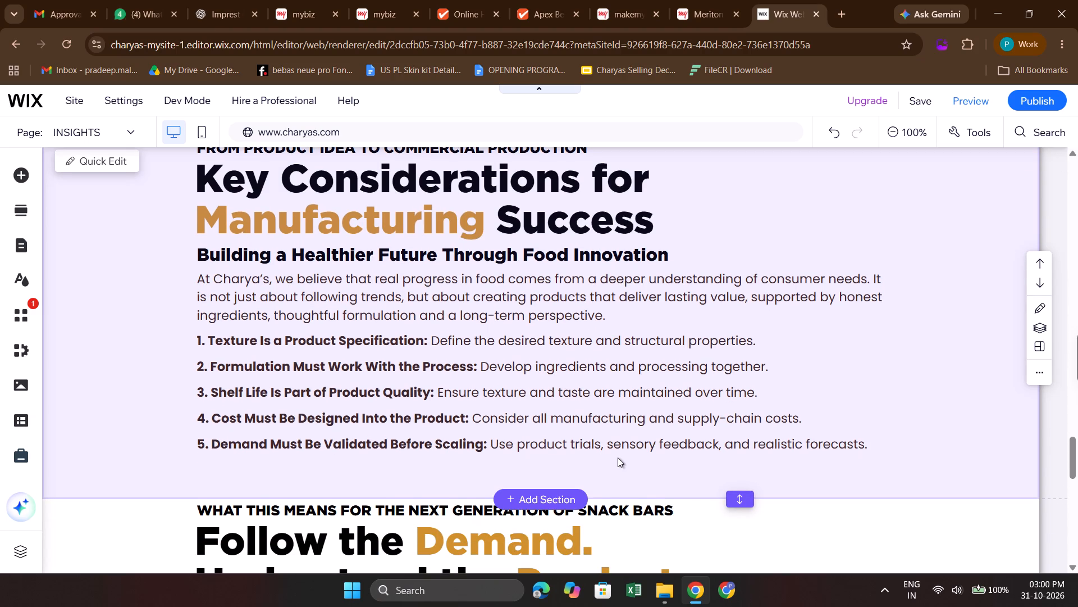
pyautogui.scroll(-1, 618, 457)
pyautogui.scroll(-2, 567, 451)
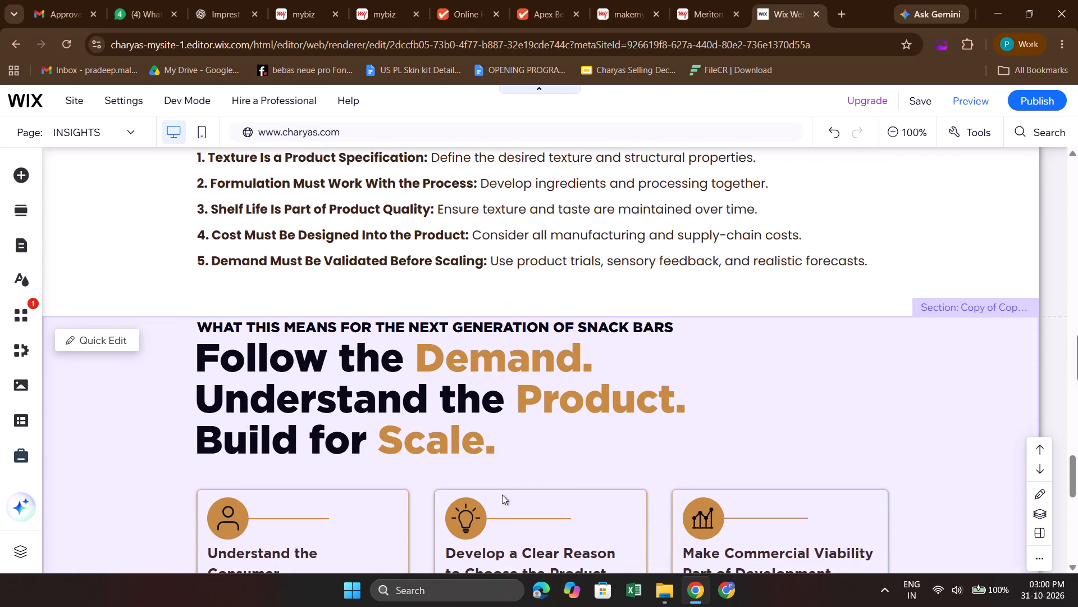
pyautogui.scroll(-2, 500, 497)
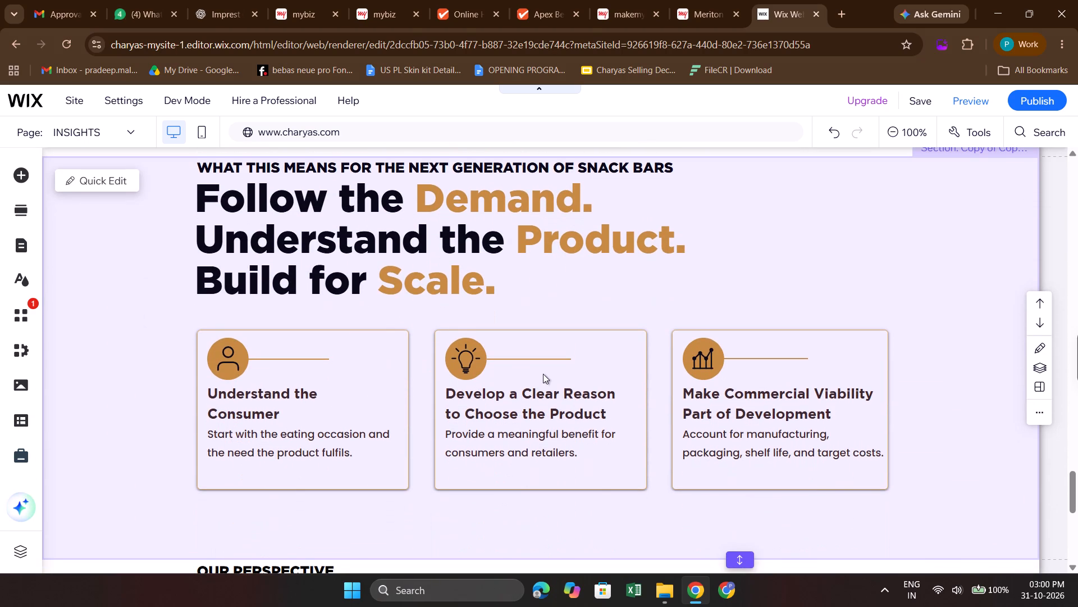
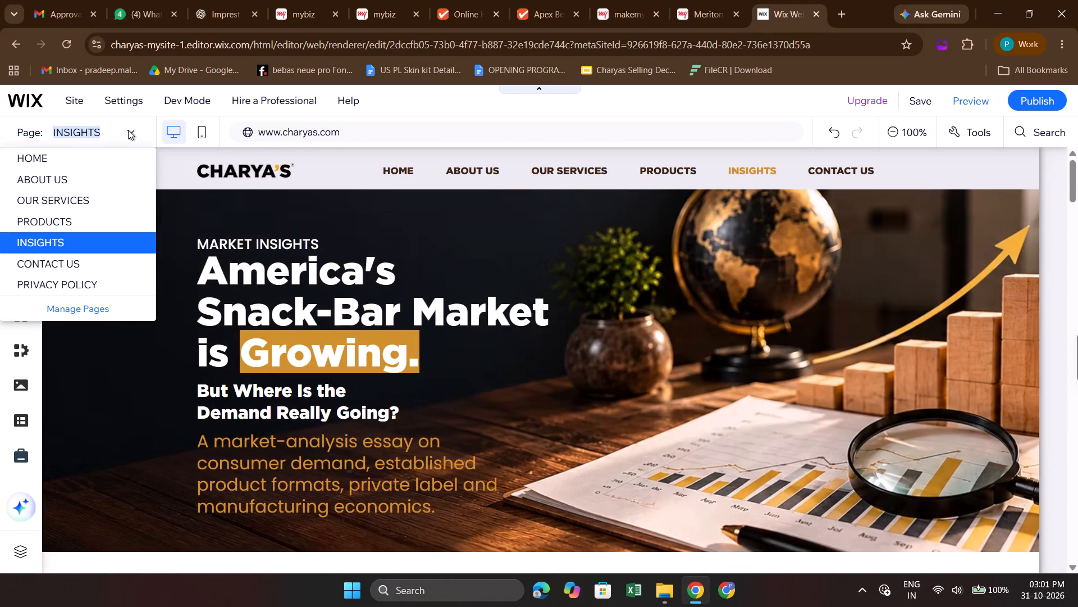
# Open the HOME page and review its hero banner and the Who We Are section, checking the text alignment in the three cards.
pyautogui.click(104, 151)
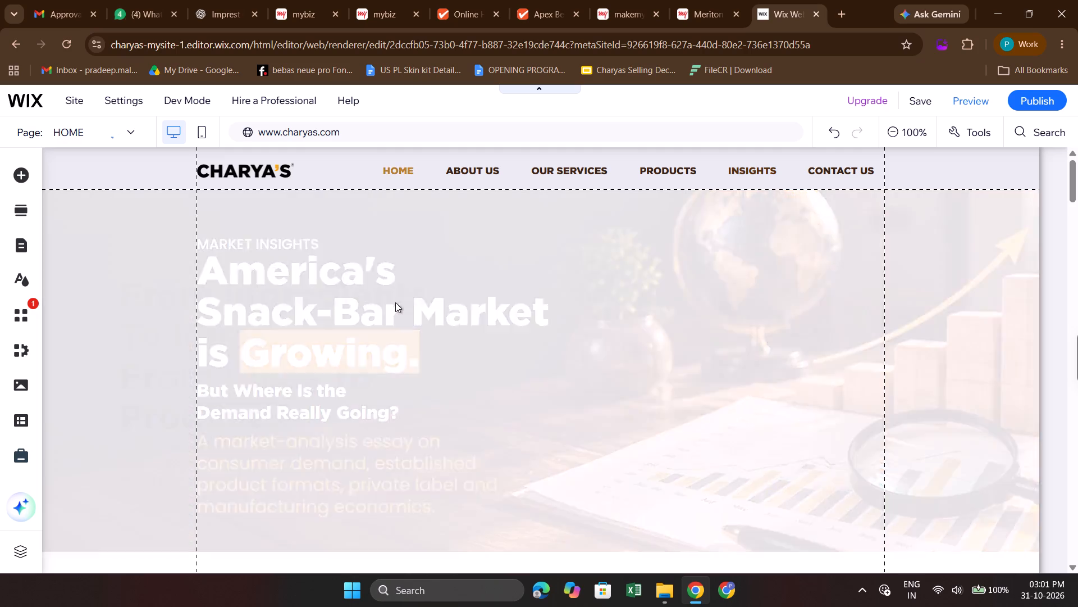
pyautogui.scroll(-1, 395, 302)
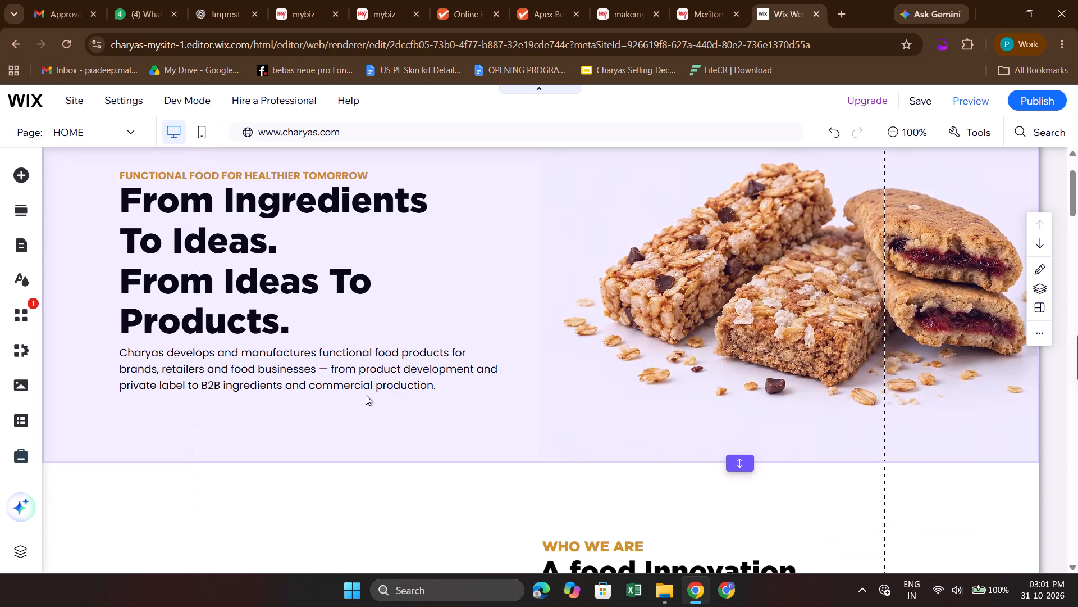
pyautogui.scroll(-2, 366, 395)
pyautogui.scroll(-1, 347, 505)
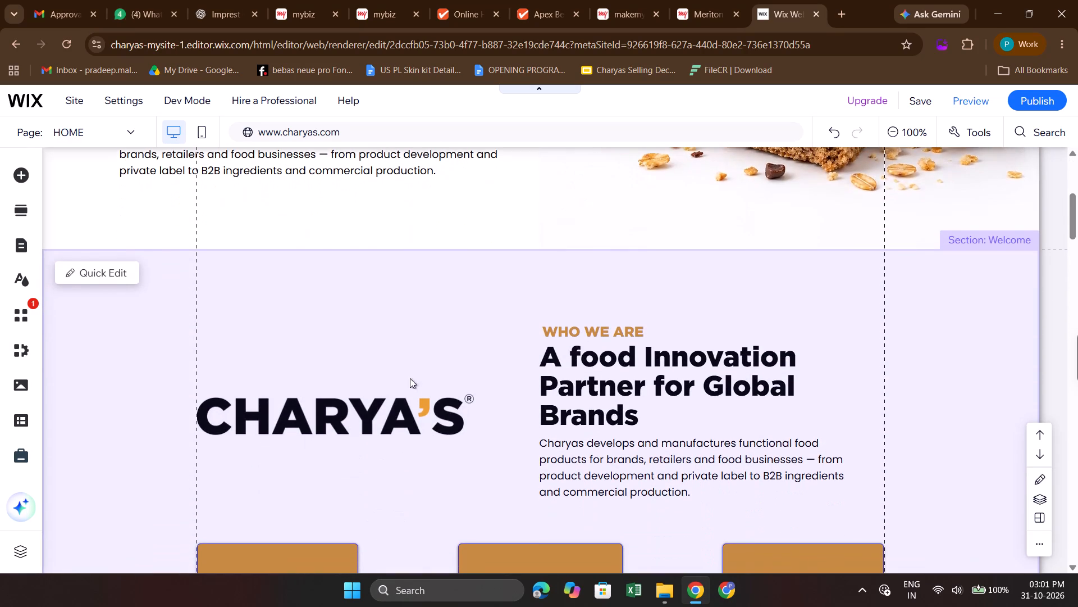
pyautogui.scroll(-1, 421, 354)
pyautogui.scroll(-1, 521, 306)
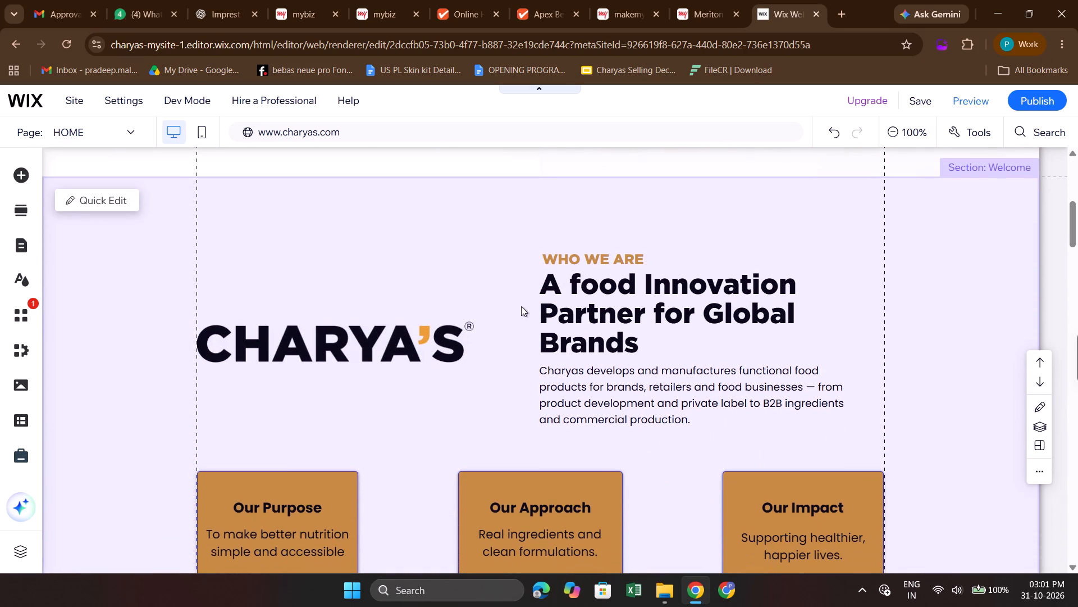
pyautogui.scroll(-1, 521, 306)
pyautogui.scroll(-1, 485, 386)
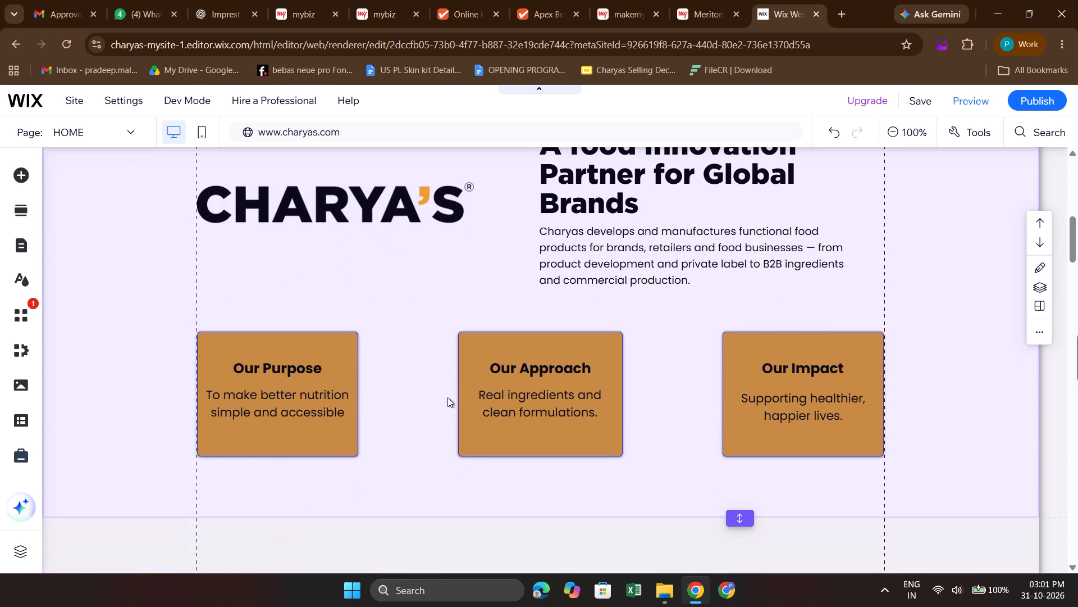
pyautogui.scroll(-1, 419, 414)
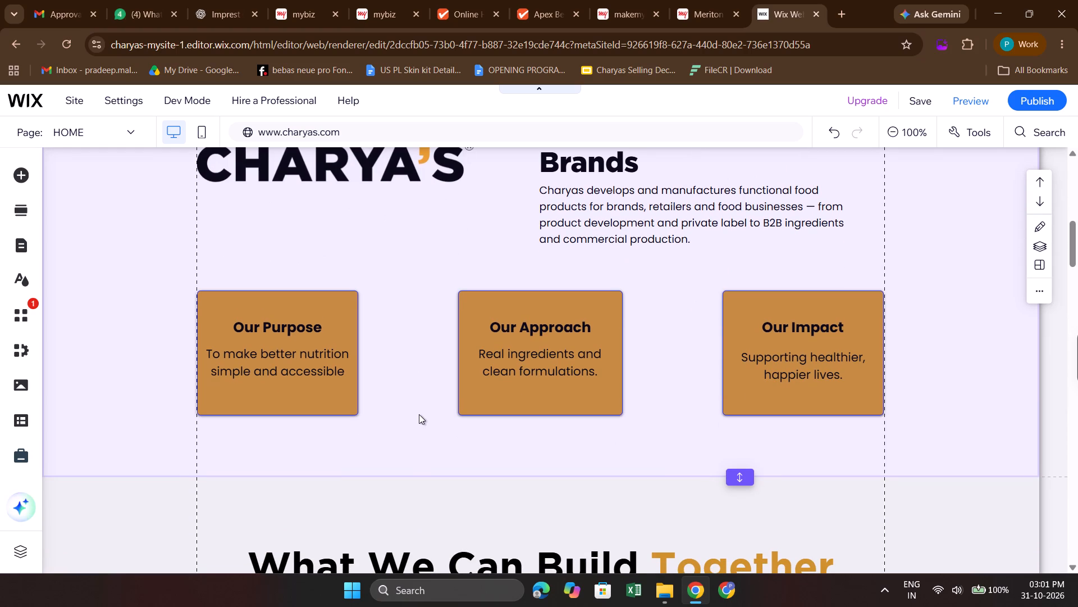
# Review the What We Can Build Together, Functional Products and Our Services sections, checking the icon row and card spacing.
pyautogui.scroll(-2, 419, 414)
pyautogui.scroll(-3, 506, 391)
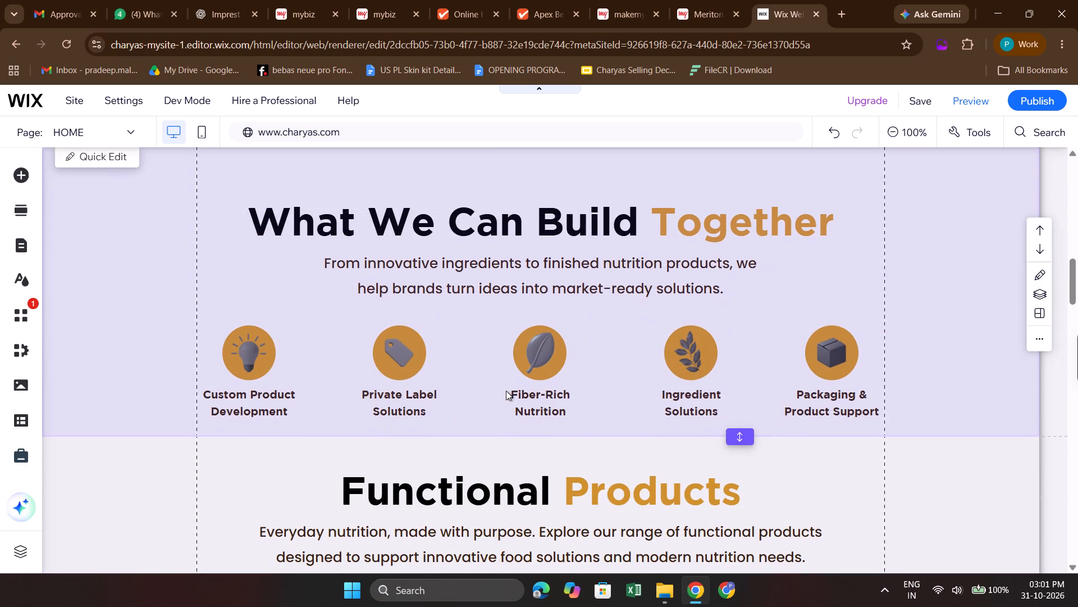
pyautogui.scroll(-3, 506, 391)
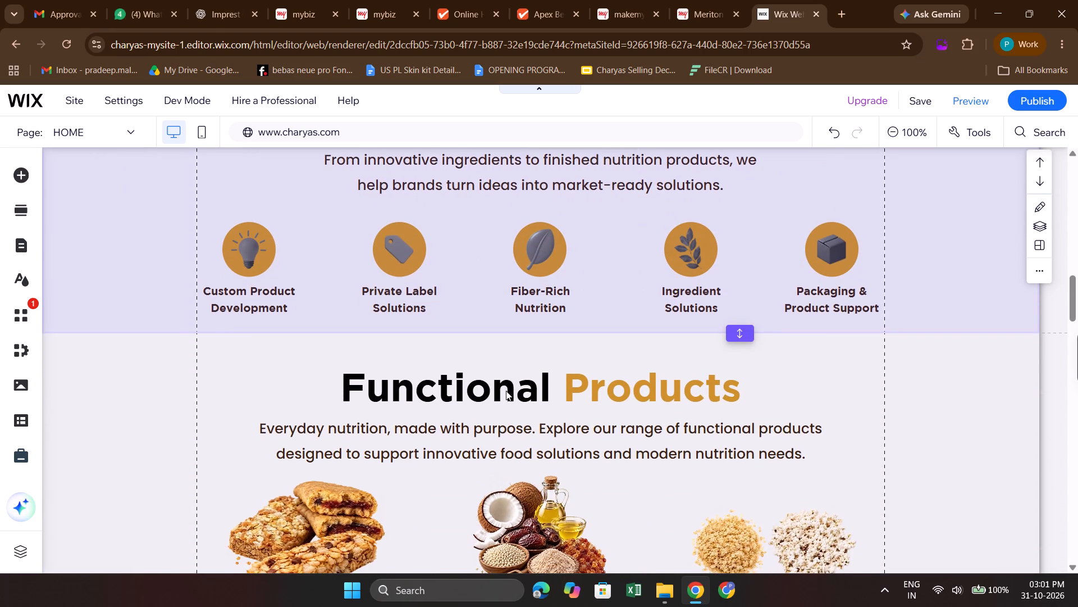
pyautogui.scroll(-4, 506, 391)
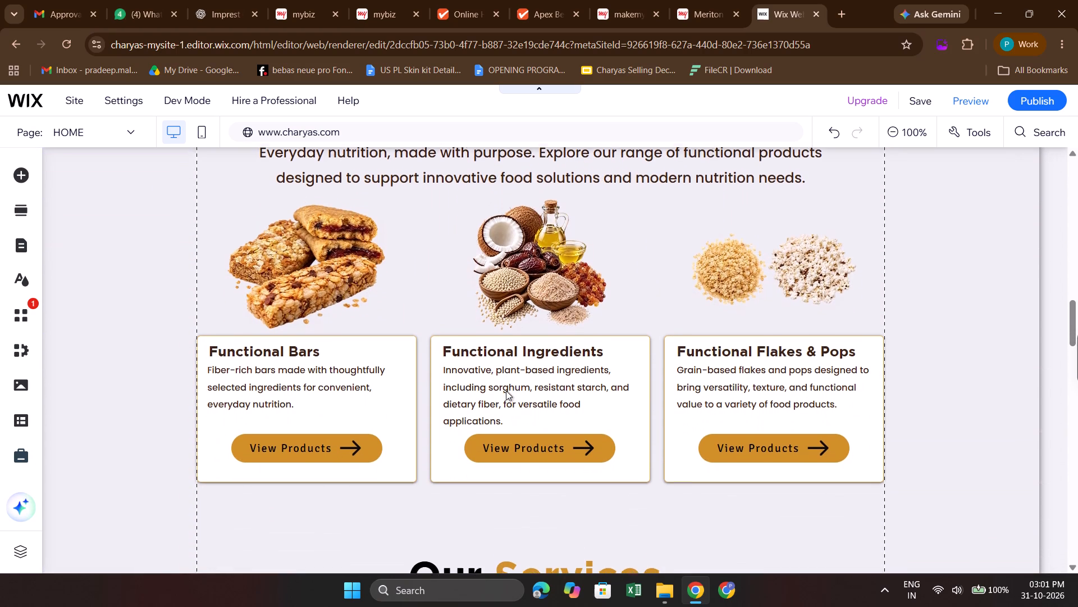
pyautogui.scroll(-3, 506, 391)
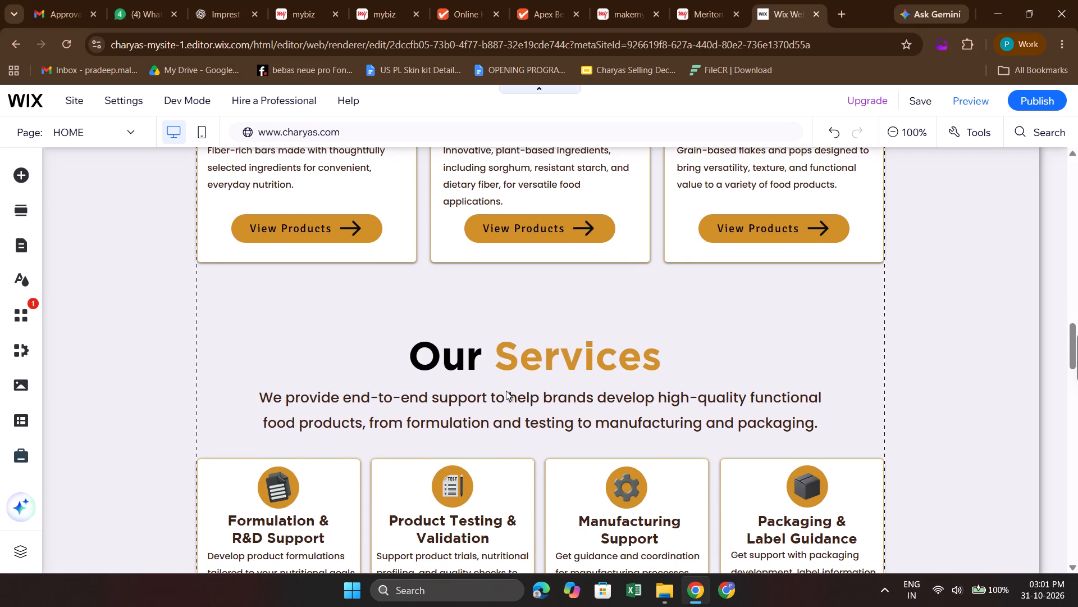
# Review the Our Services and Why Work With Us? sections of the HOME page, checking the text and icon alignment in their cards.
pyautogui.scroll(-1, 506, 391)
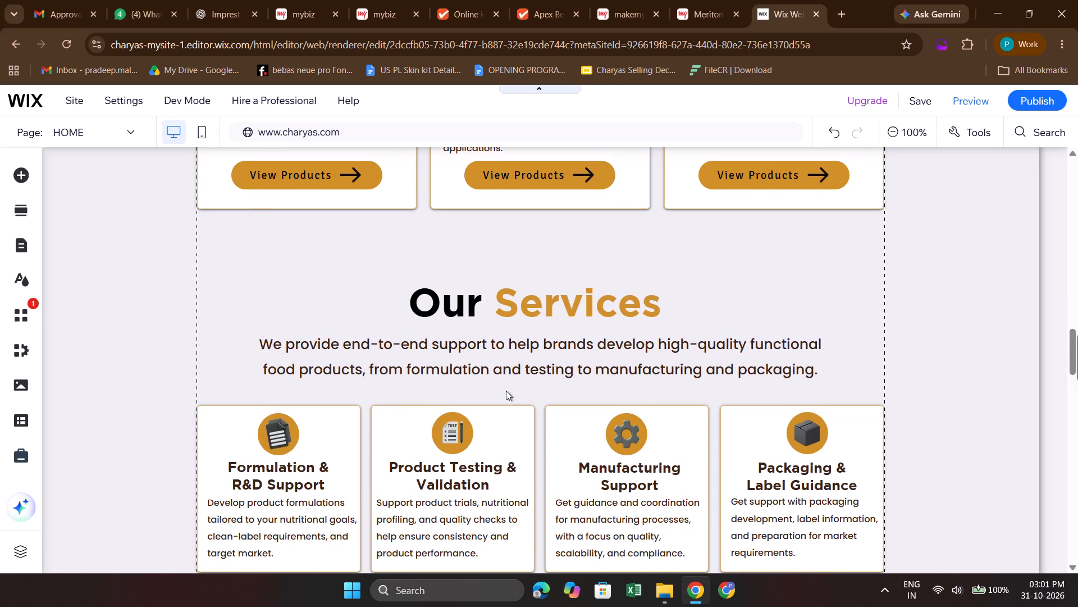
pyautogui.scroll(-1, 506, 391)
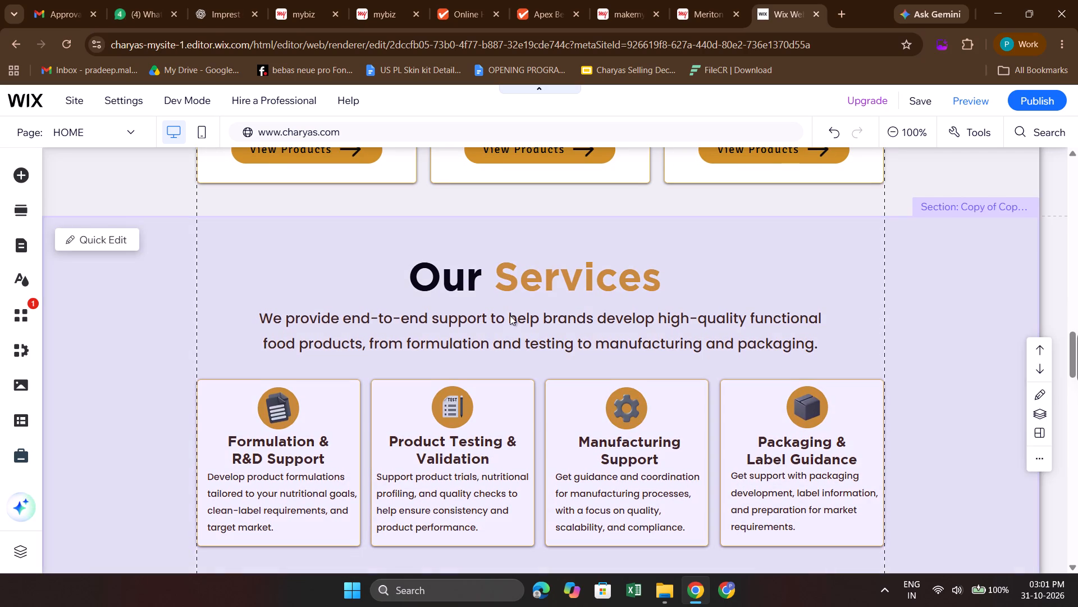
pyautogui.scroll(-2, 510, 315)
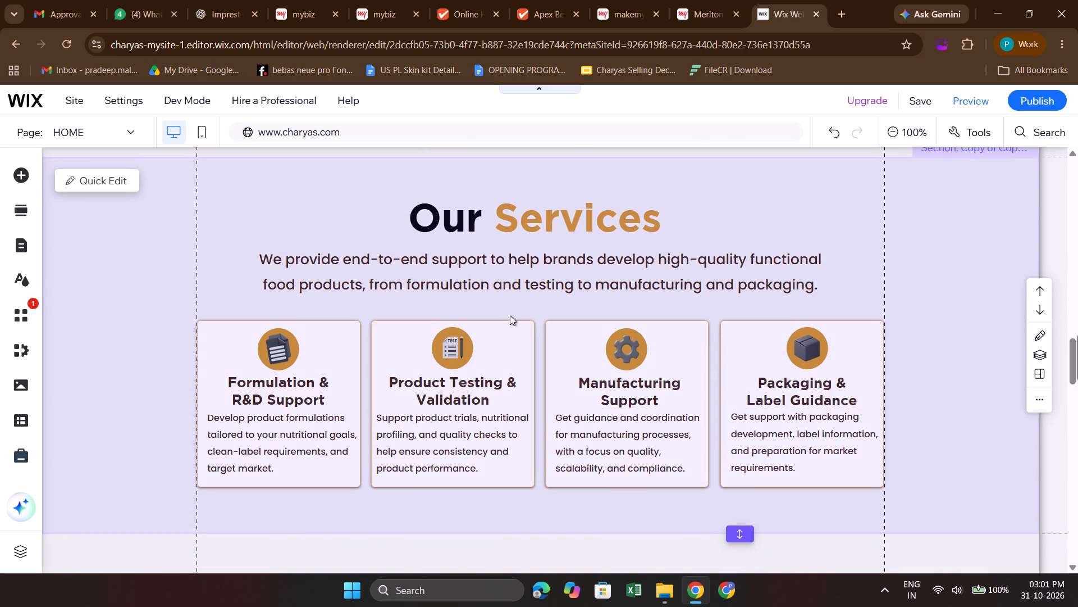
pyautogui.scroll(-1, 510, 315)
pyautogui.scroll(-1, 534, 391)
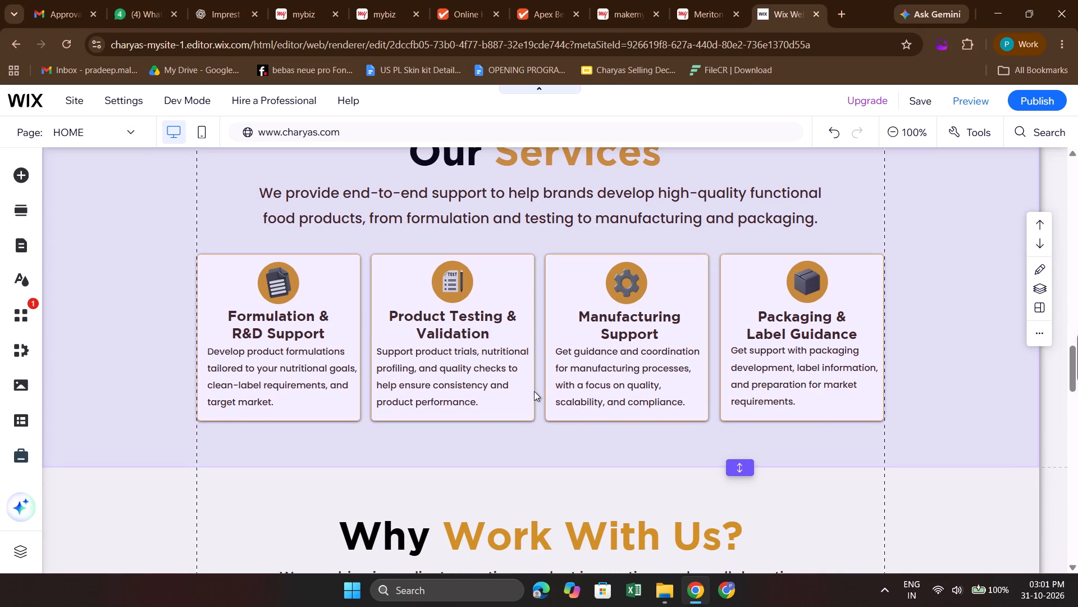
pyautogui.scroll(-1, 565, 386)
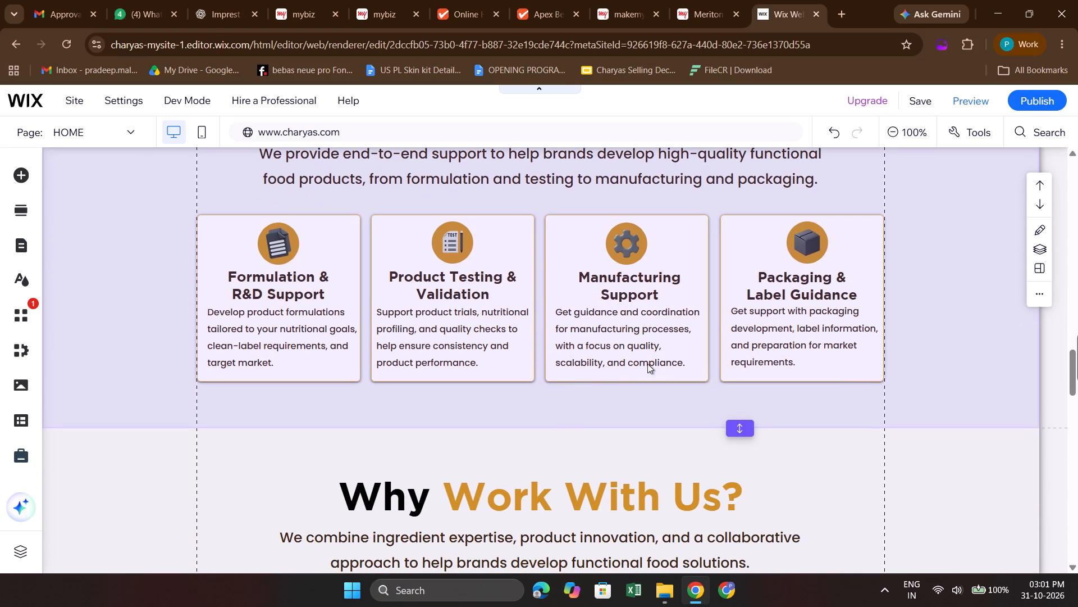
pyautogui.scroll(-1, 687, 350)
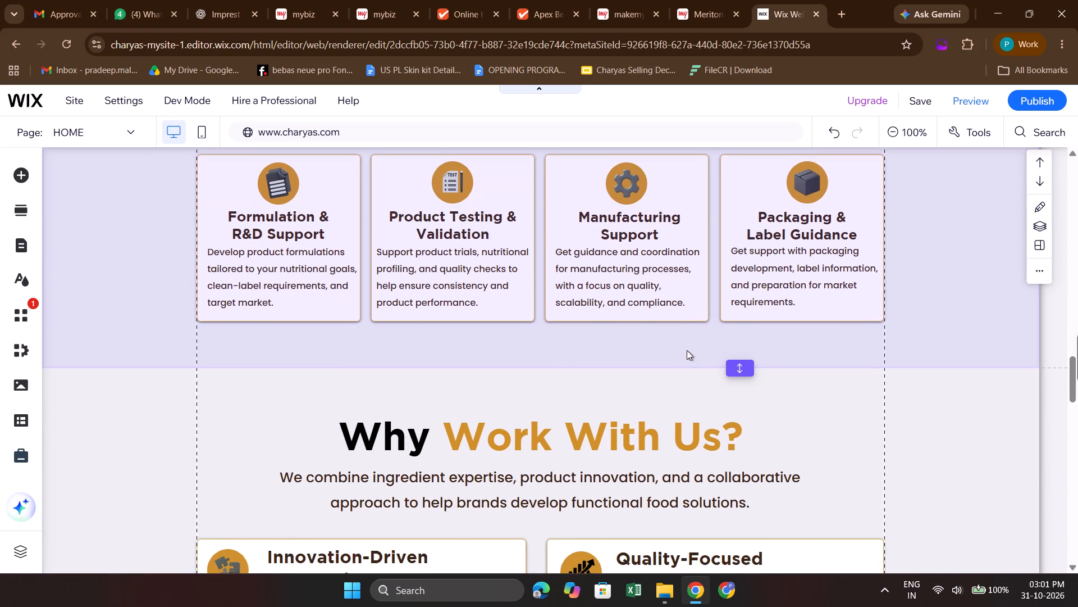
pyautogui.scroll(-1, 596, 424)
pyautogui.scroll(-1, 623, 312)
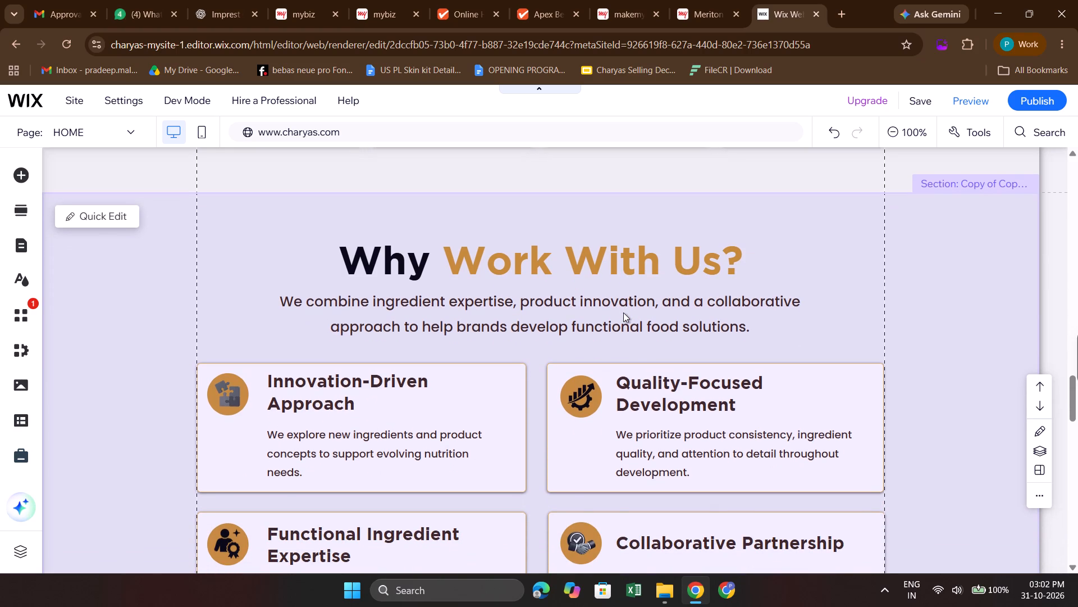
pyautogui.scroll(-1, 623, 312)
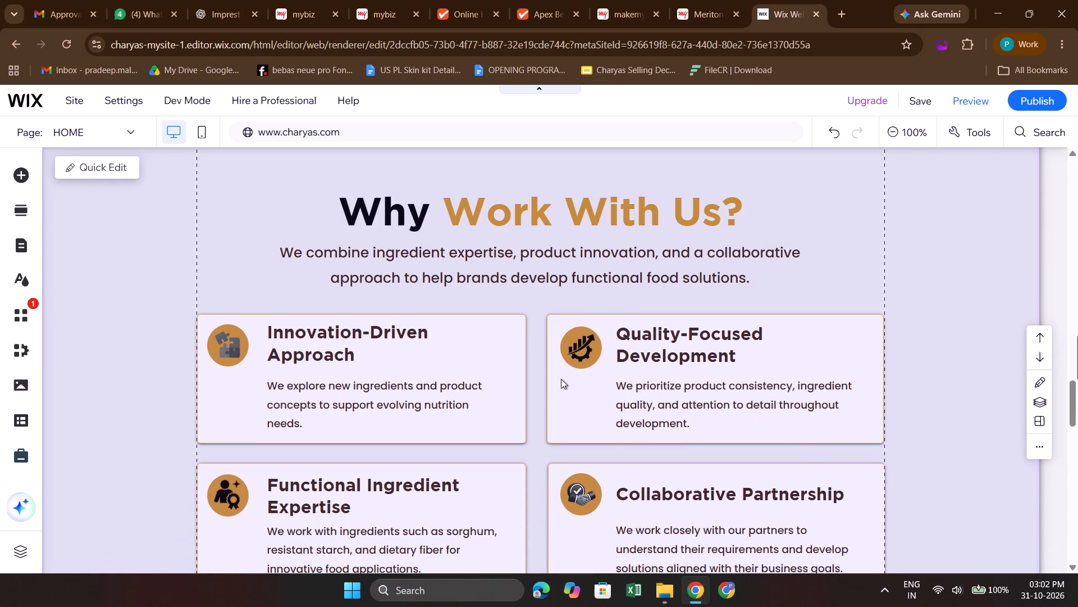
pyautogui.scroll(-2, 561, 379)
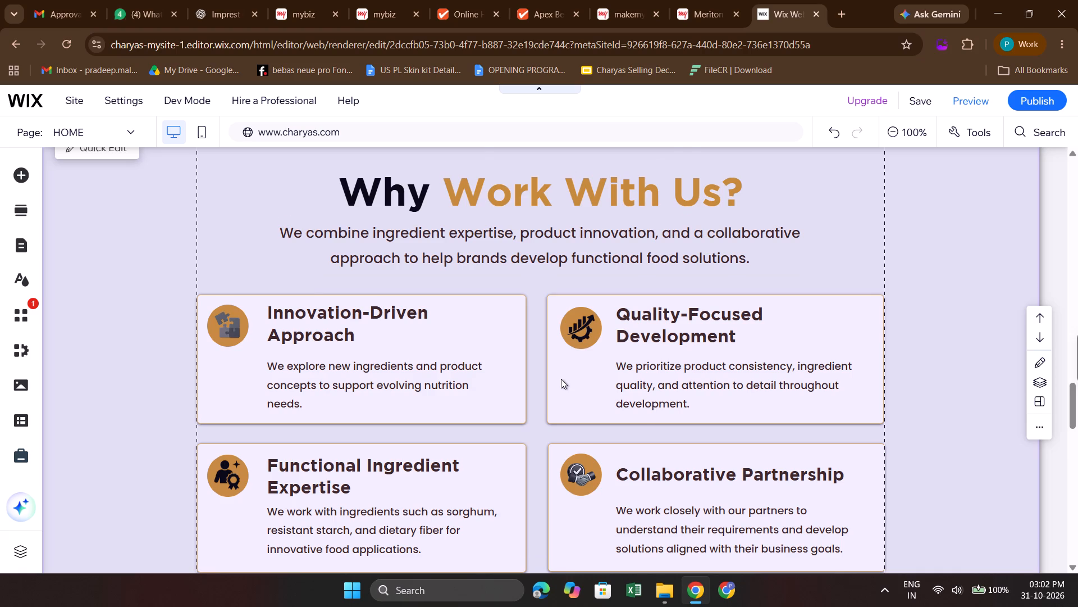
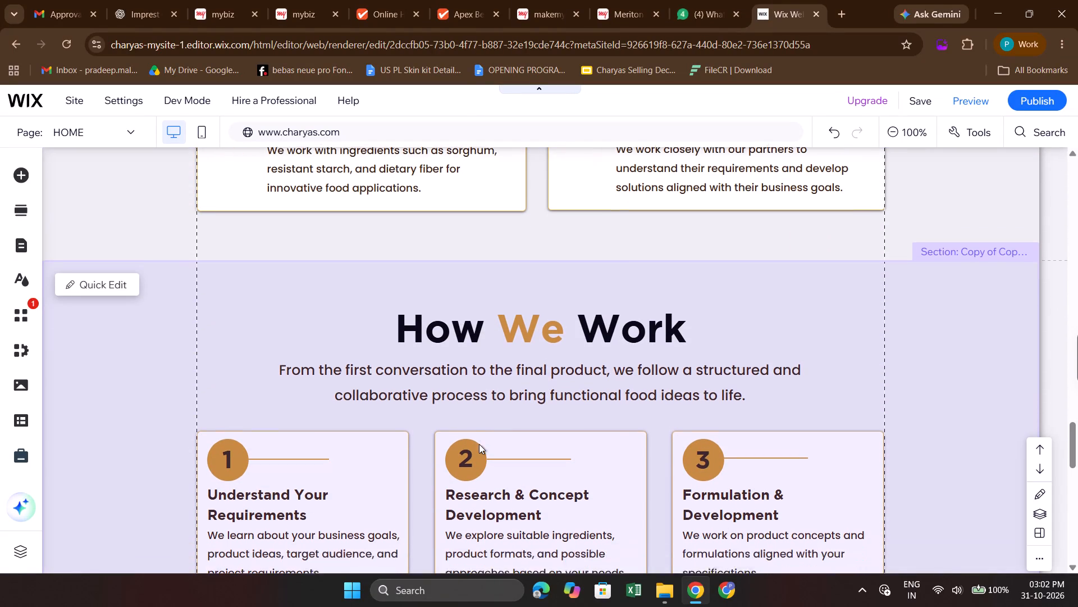
# Review the HOME page's How We Work section and the start of Let's Build Something Better, checking the six numbered process cards.
pyautogui.scroll(-1, 479, 444)
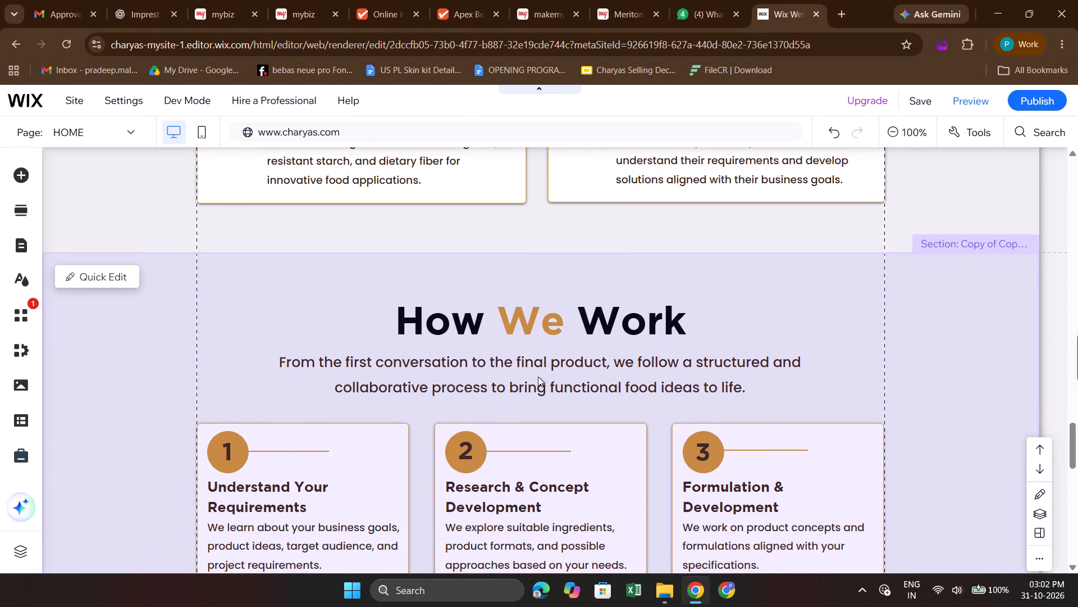
pyautogui.scroll(-1, 538, 377)
pyautogui.scroll(-1, 445, 454)
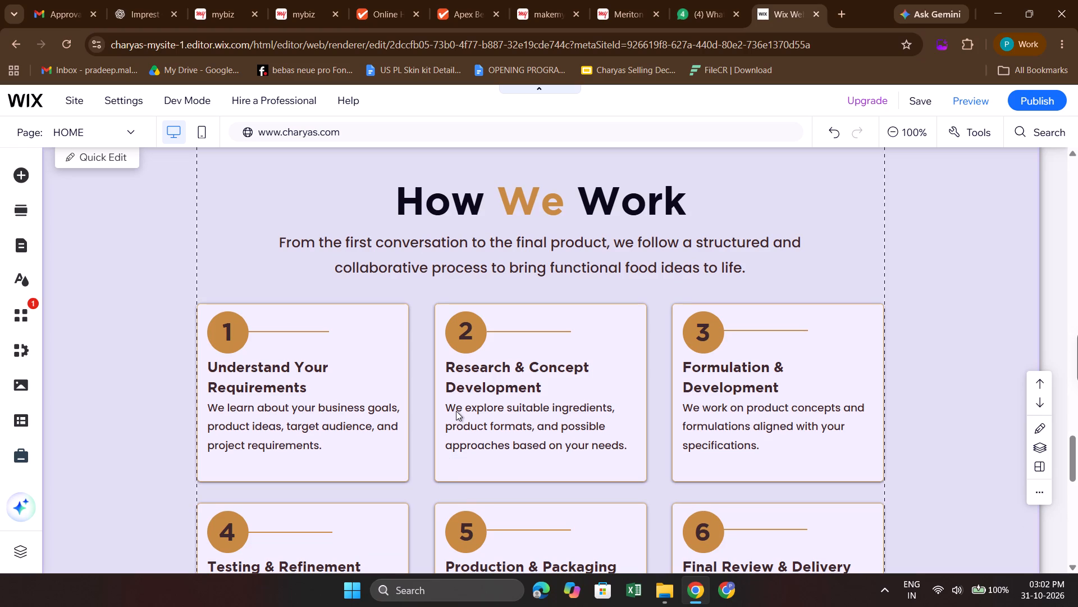
pyautogui.scroll(-1, 456, 411)
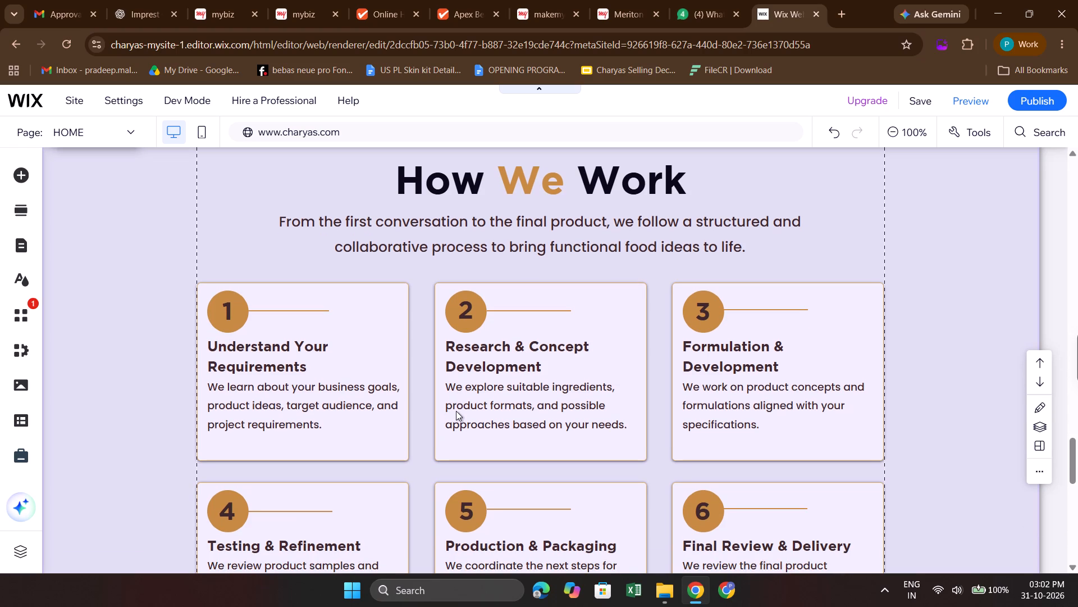
pyautogui.scroll(-1, 556, 398)
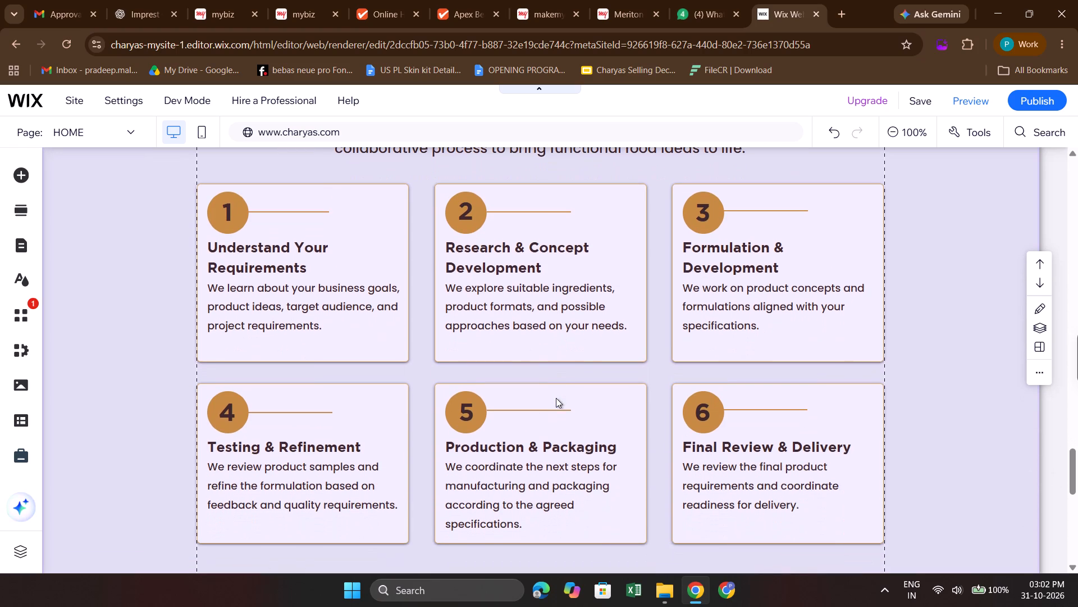
pyautogui.scroll(-4, 471, 437)
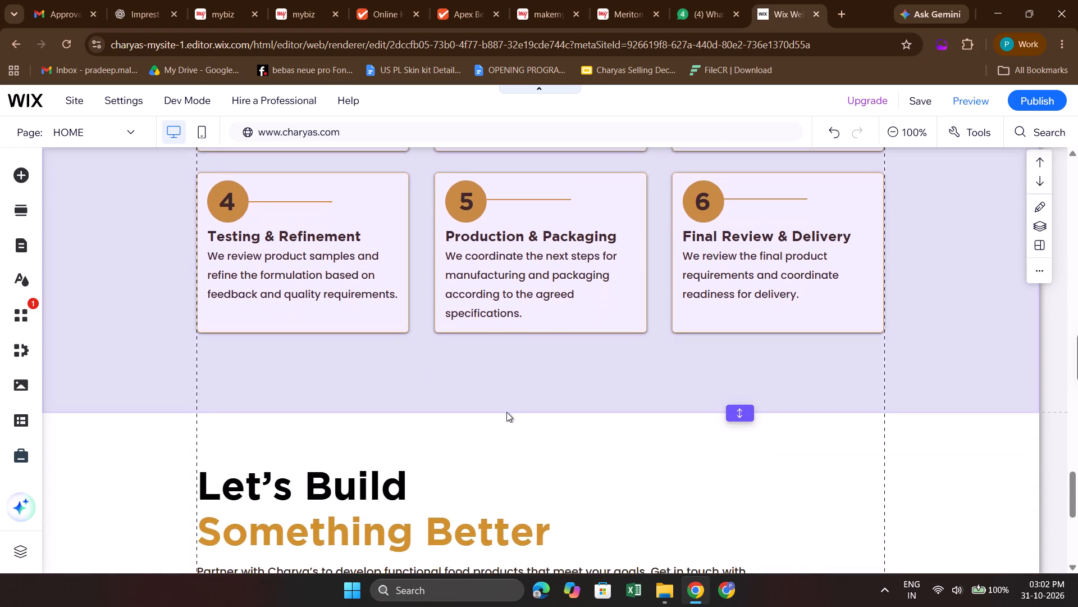
pyautogui.scroll(-2, 506, 412)
pyautogui.scroll(2, 506, 412)
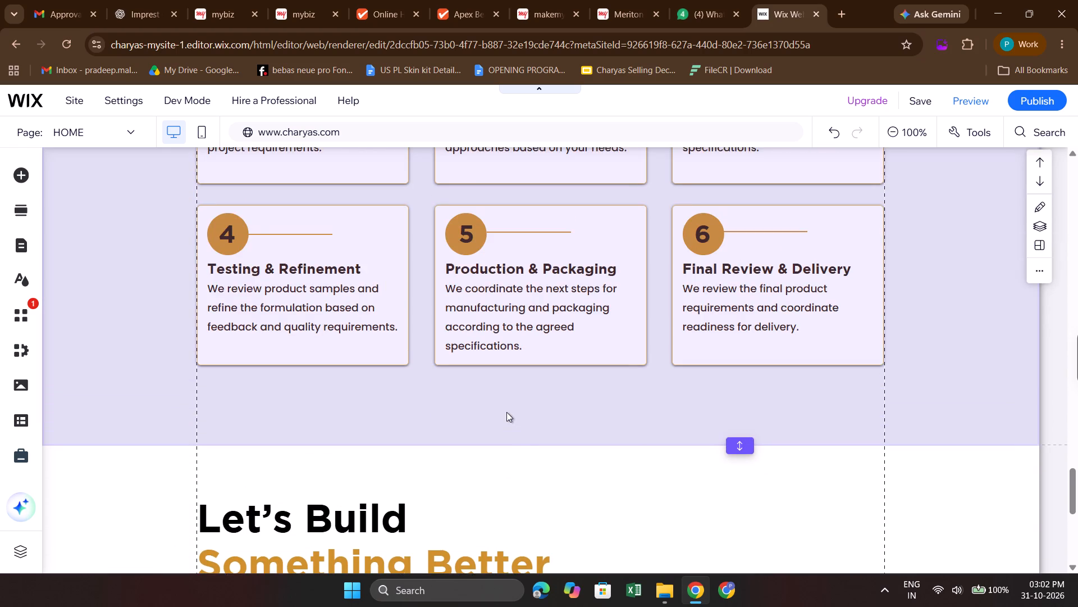
pyautogui.scroll(8, 506, 412)
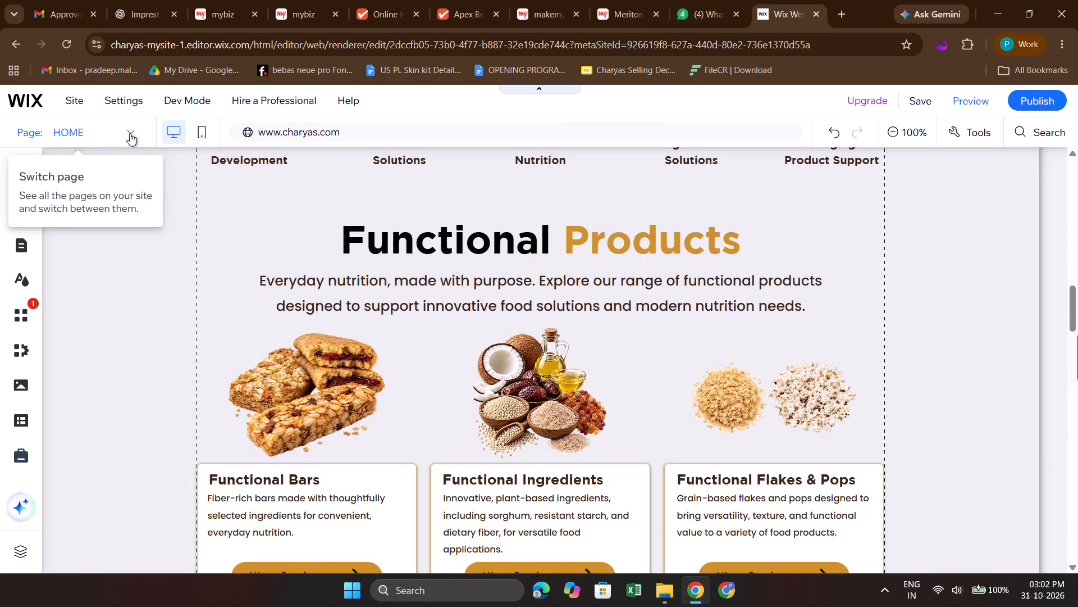
# Switch from the HOME page to another page of the site to continue the review.
pyautogui.click(130, 133)
pyautogui.click(116, 185)
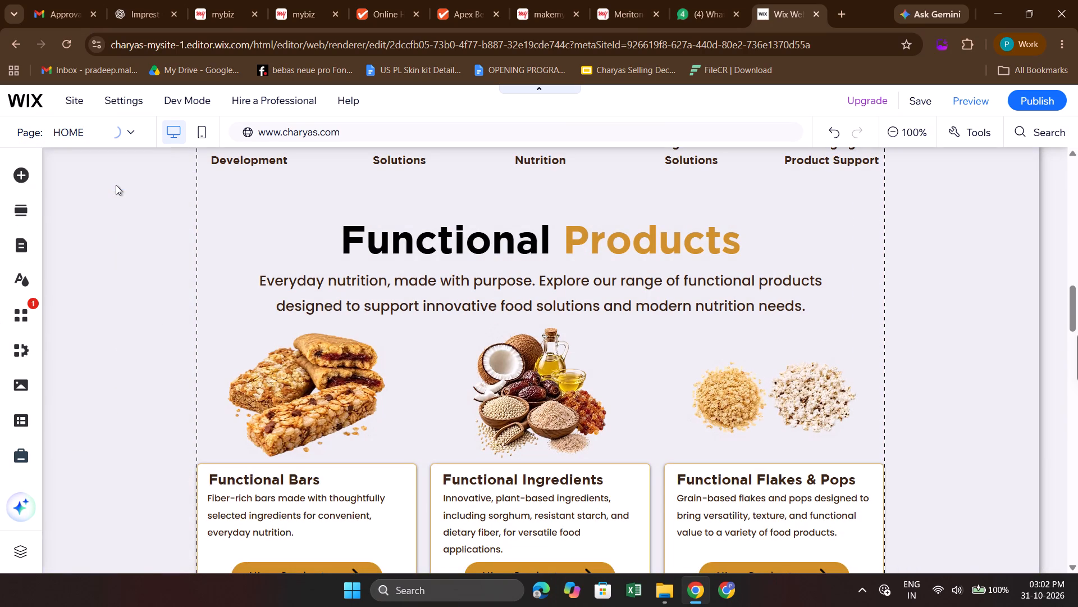
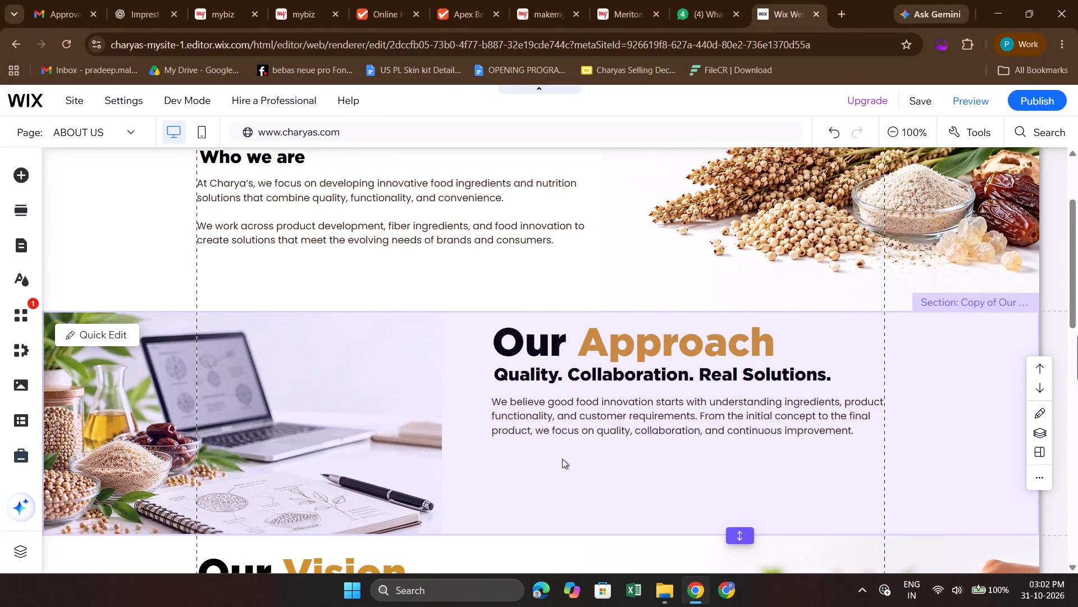
# Review the ABOUT US page's Our Approach, Our Vision and Let's Build Something Together sections, checking the text alignment and image placement.
pyautogui.scroll(-1, 603, 415)
pyautogui.scroll(-1, 545, 436)
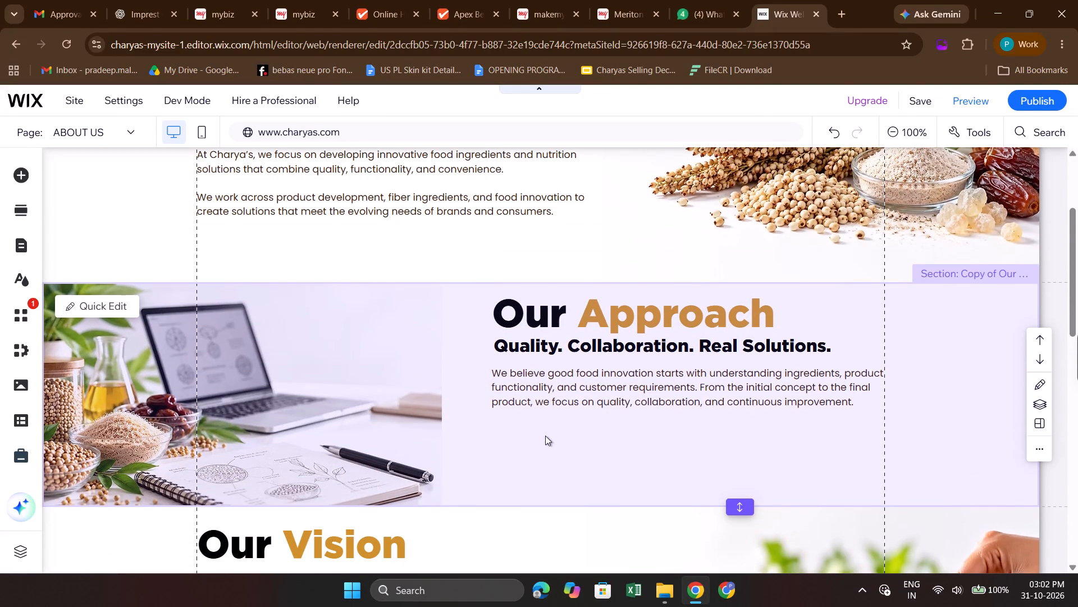
pyautogui.scroll(-1, 545, 436)
pyautogui.scroll(-2, 474, 456)
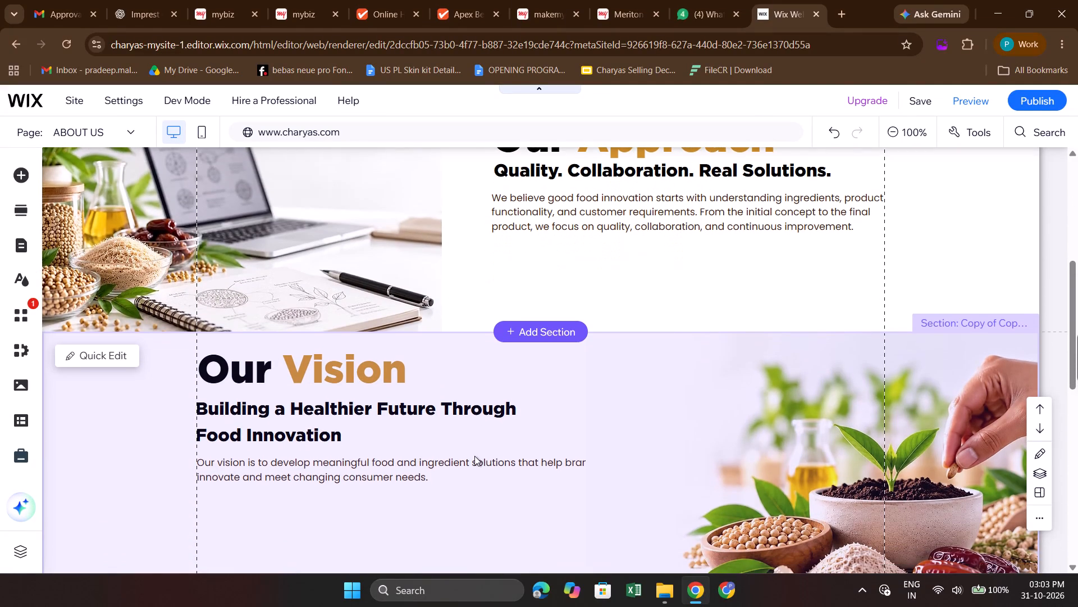
pyautogui.scroll(-1, 474, 456)
pyautogui.scroll(-1, 501, 391)
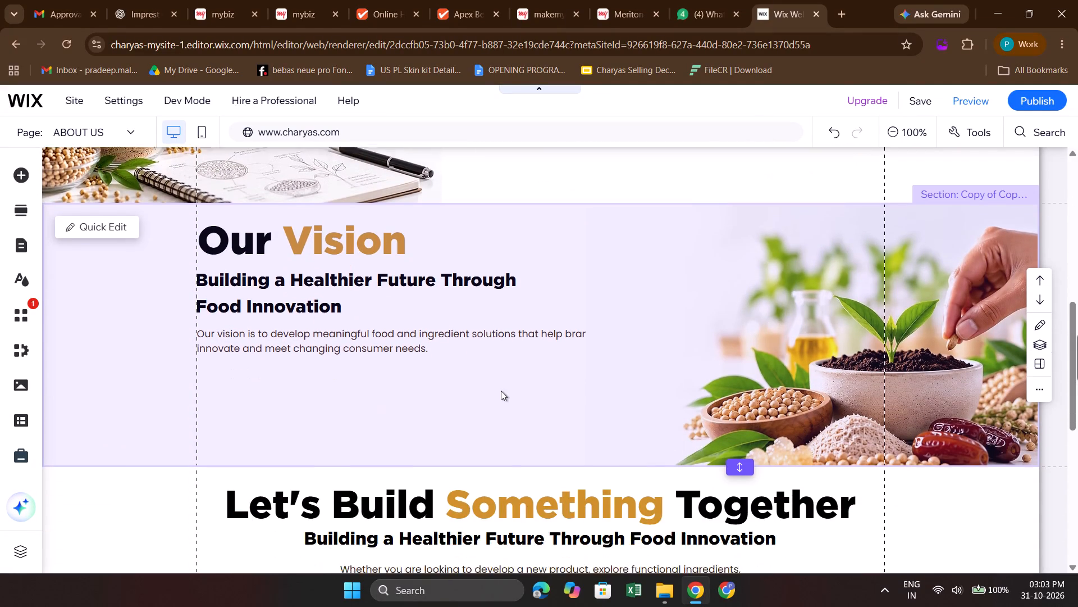
pyautogui.scroll(-2, 501, 391)
pyautogui.scroll(2, 501, 391)
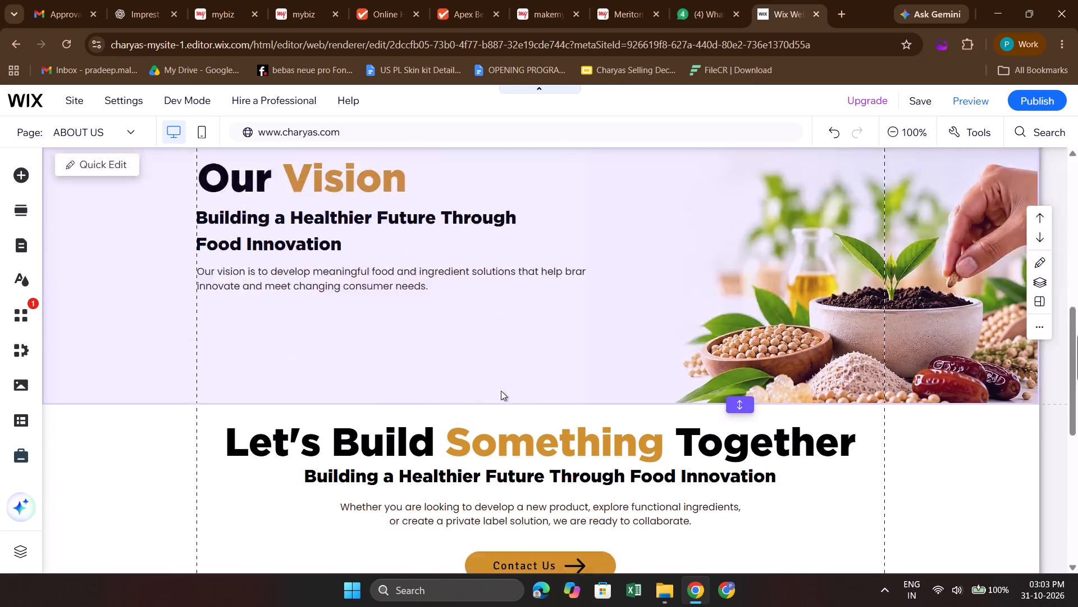
pyautogui.scroll(5, 501, 391)
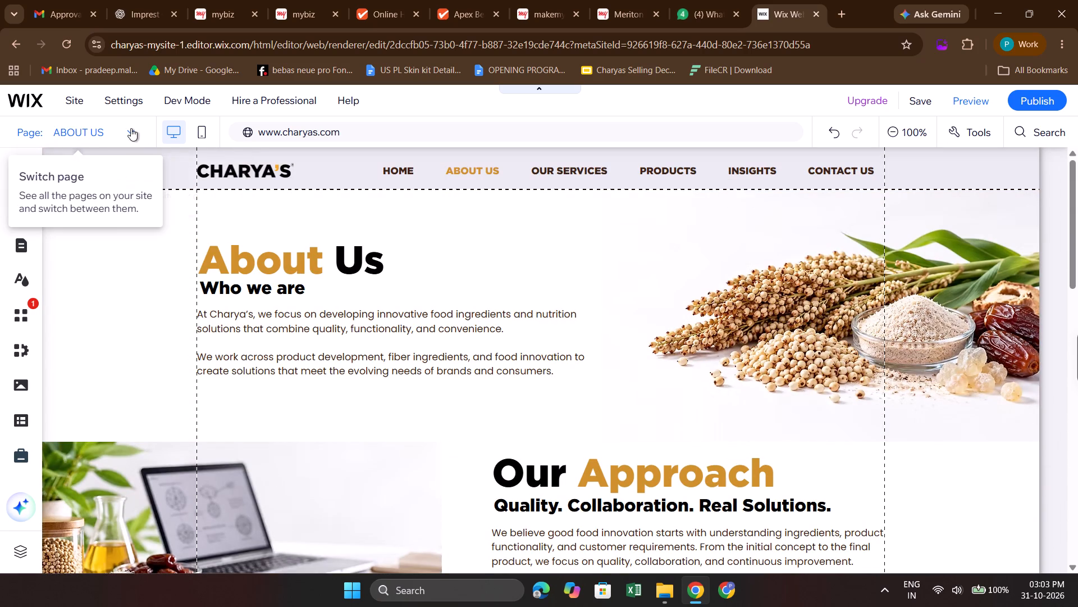
# Bring up the list of site pages to switch from ABOUT US to another page.
pyautogui.click(131, 128)
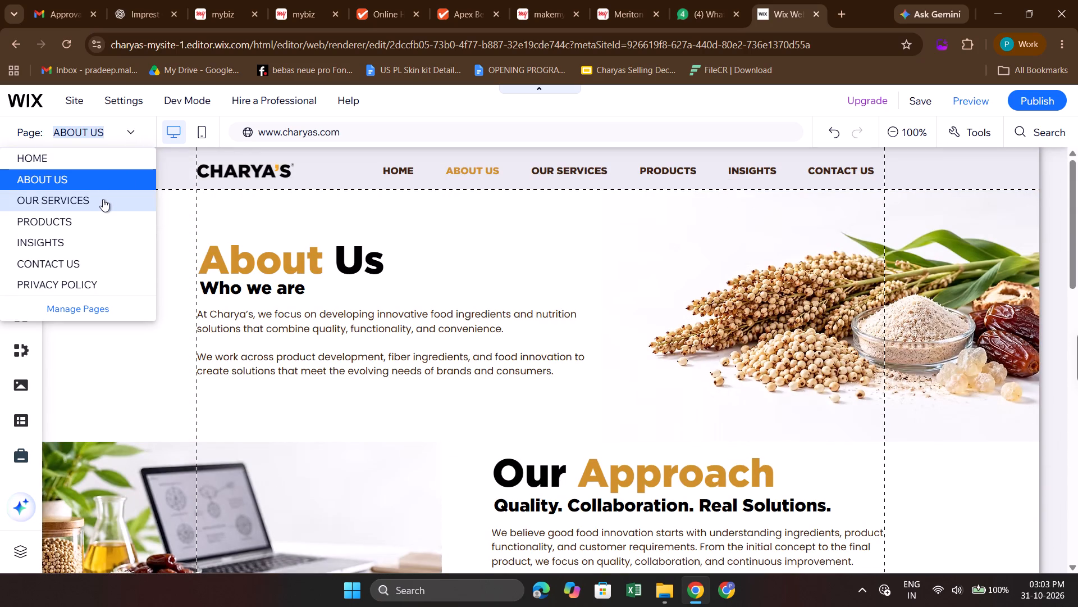
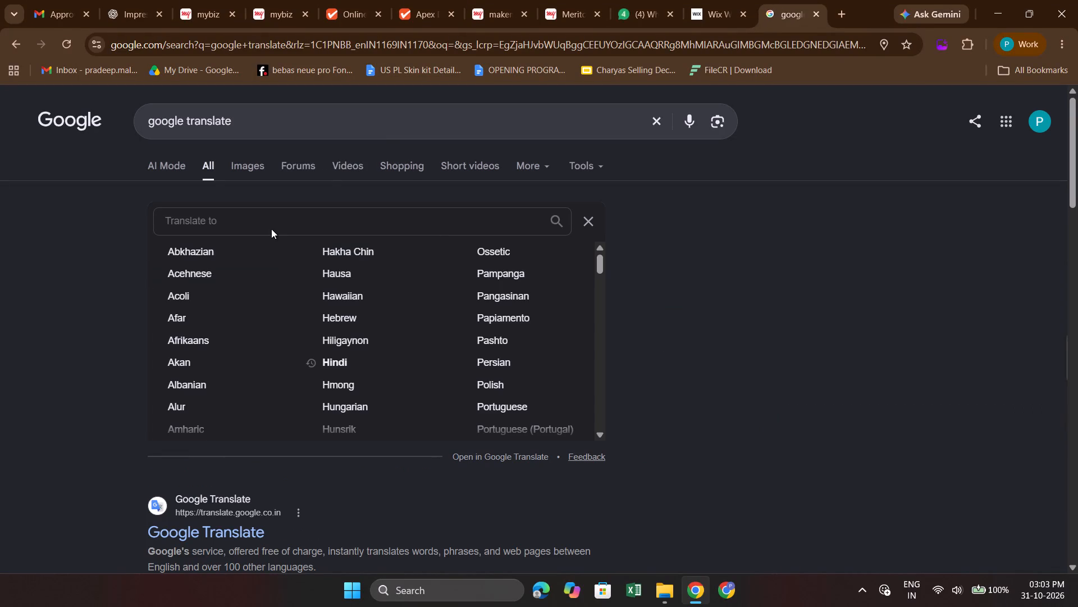
# Set the translation language to Hindi and translate the copied note “We helps restore it” to grammatically accurate wording.
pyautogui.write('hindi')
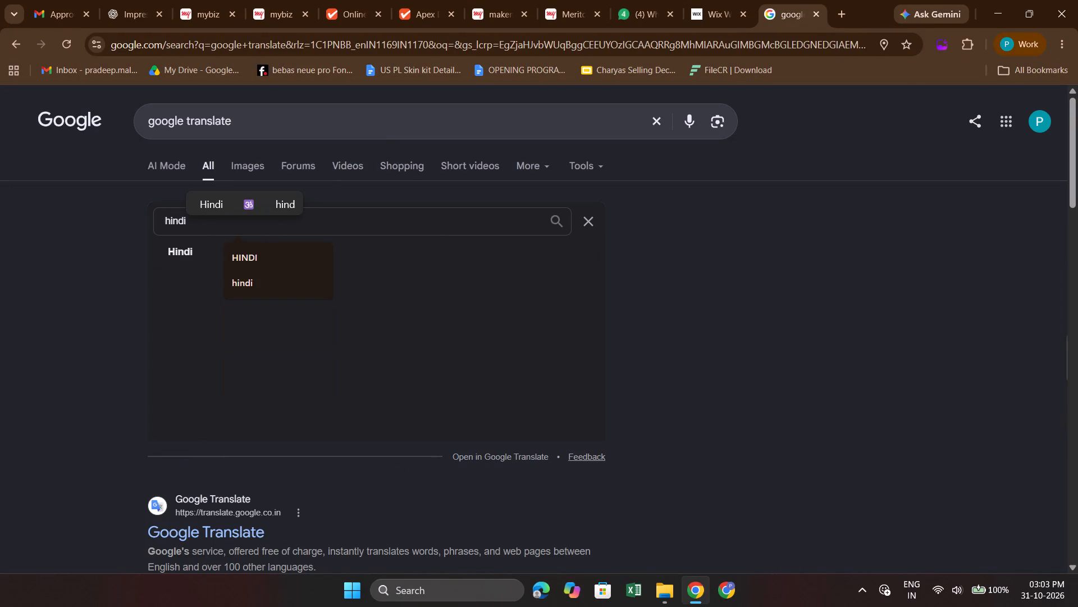
pyautogui.click(264, 264)
pyautogui.click(200, 257)
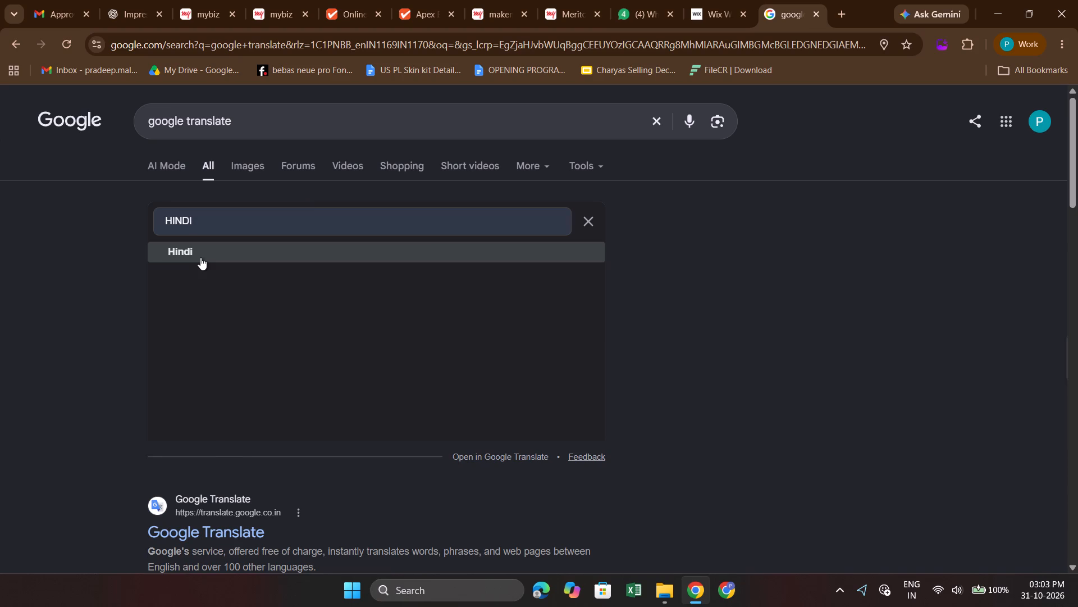
pyautogui.click(193, 262)
pyautogui.hotkey('ctrl', 'v')
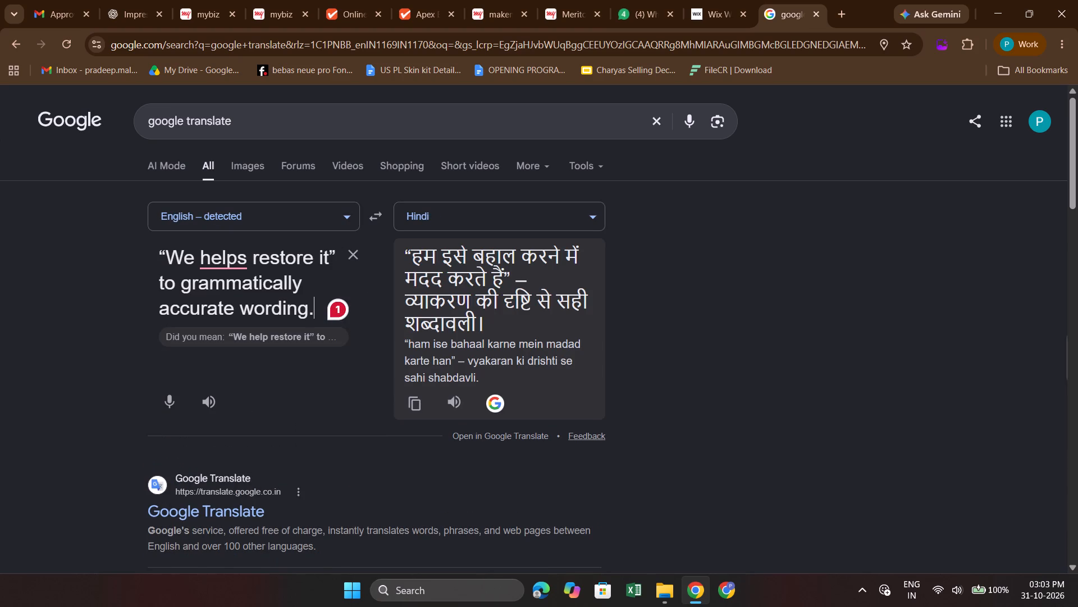
# Check the translation of the “We helps restore it” wording note, and return to the OUR SERVICES page in the Wix editor.
pyautogui.scroll(-1, 471, 295)
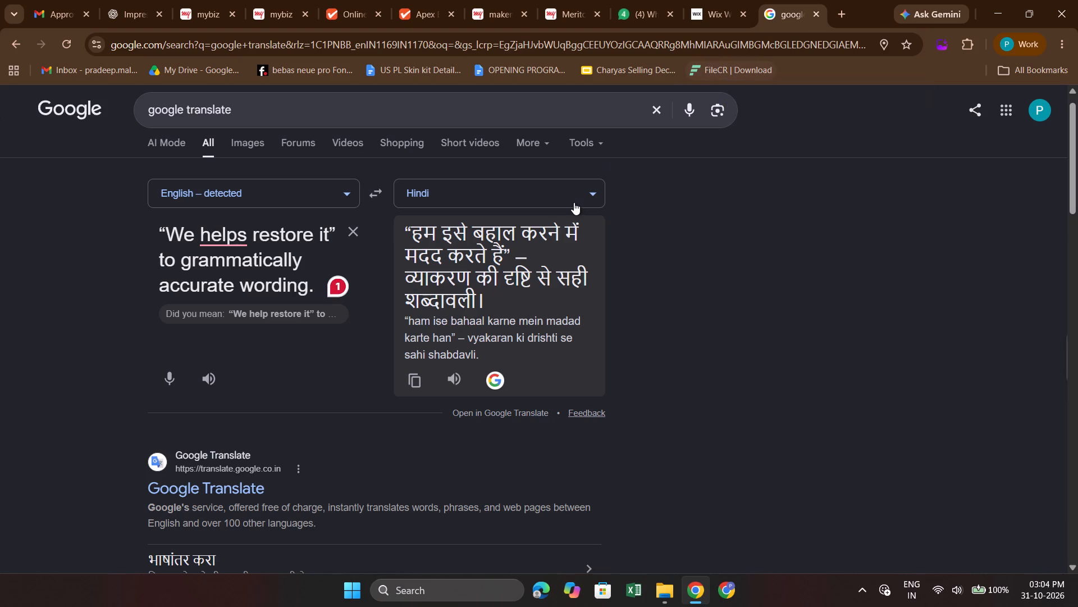
pyautogui.scroll(1, 486, 291)
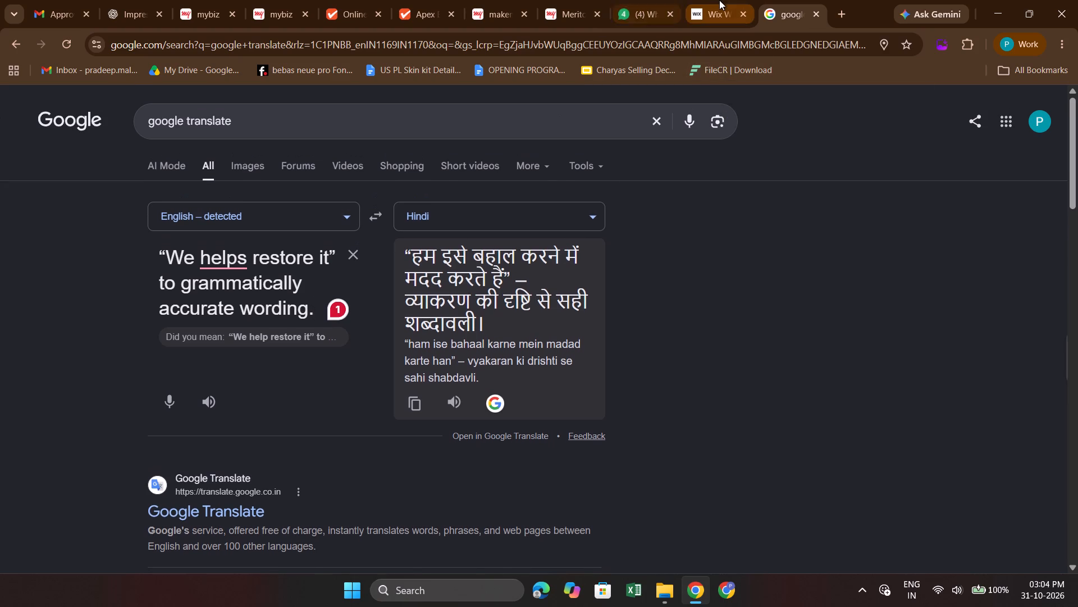
pyautogui.click(719, 0)
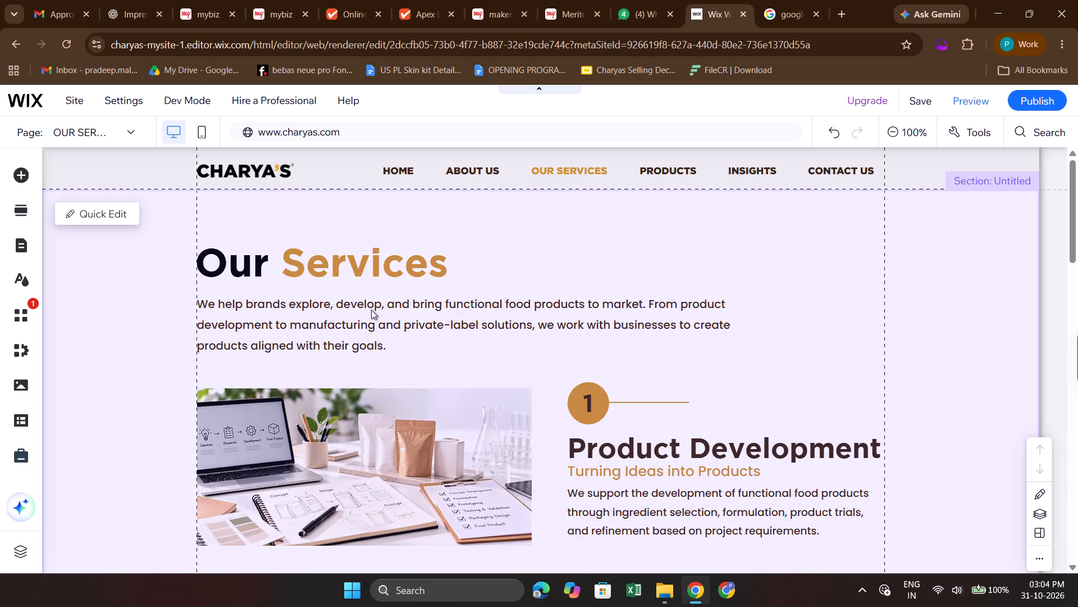
pyautogui.click(791, 0)
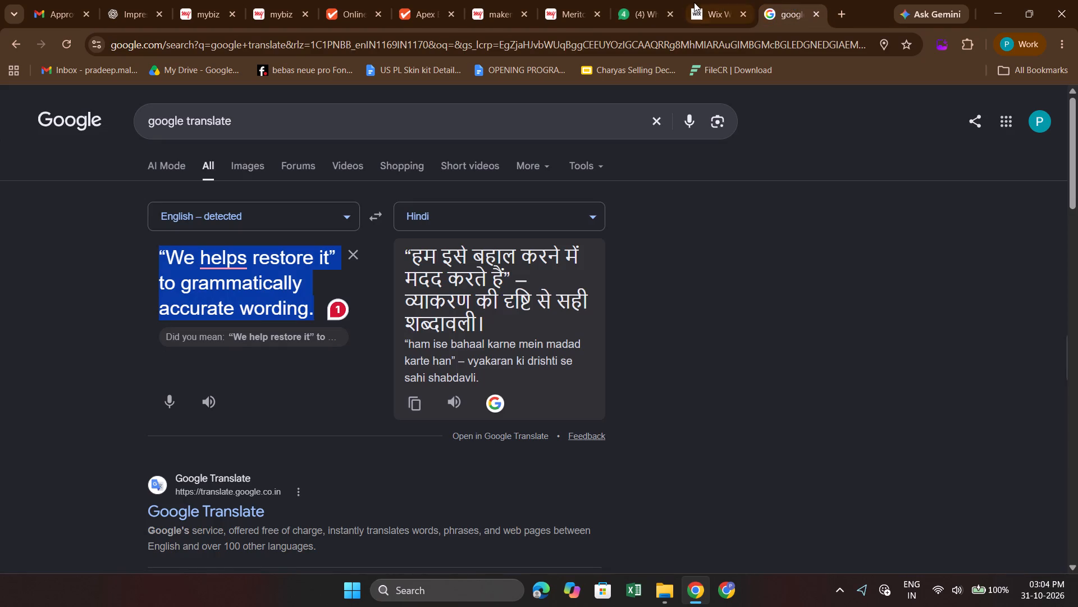
pyautogui.click(724, 0)
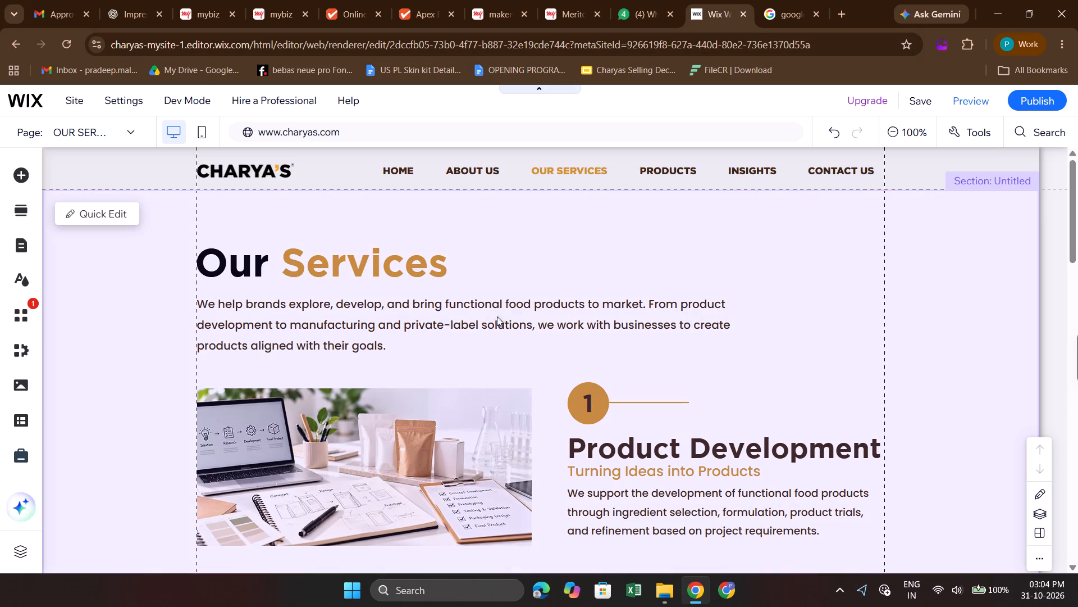
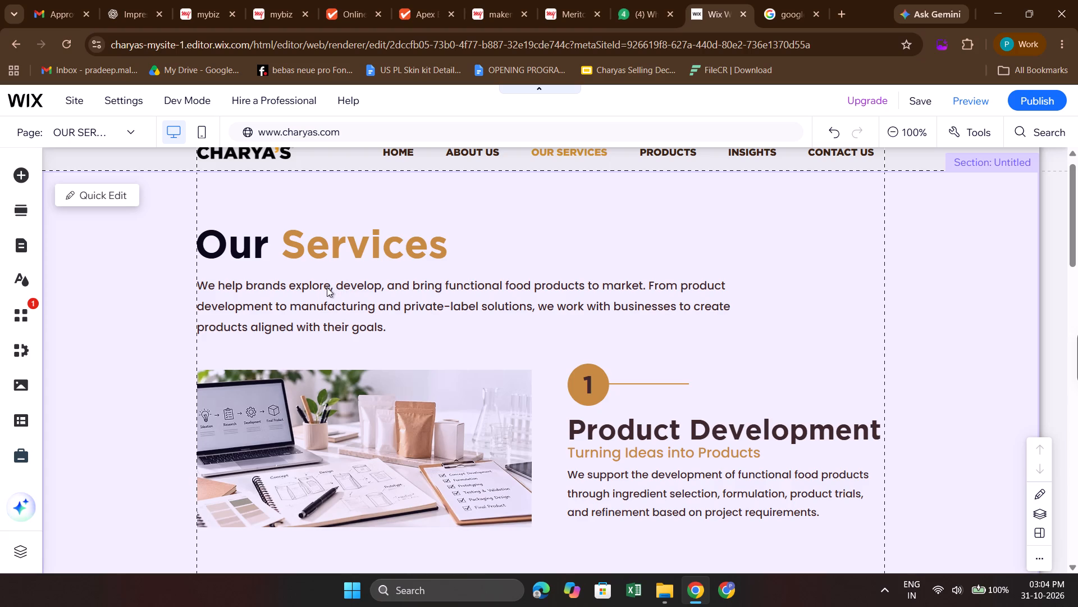
# Review the numbered service blocks on the OUR SERVICES page, from Product Development to Let’s Discuss Your Project, checking text and image alignment.
pyautogui.scroll(-4, 334, 348)
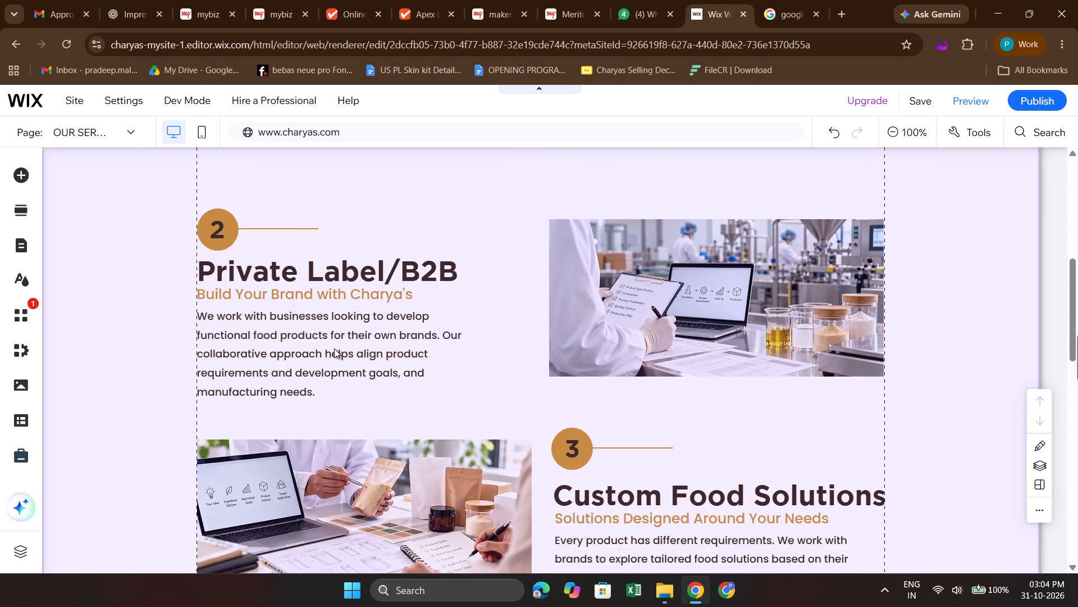
pyautogui.scroll(-2, 334, 348)
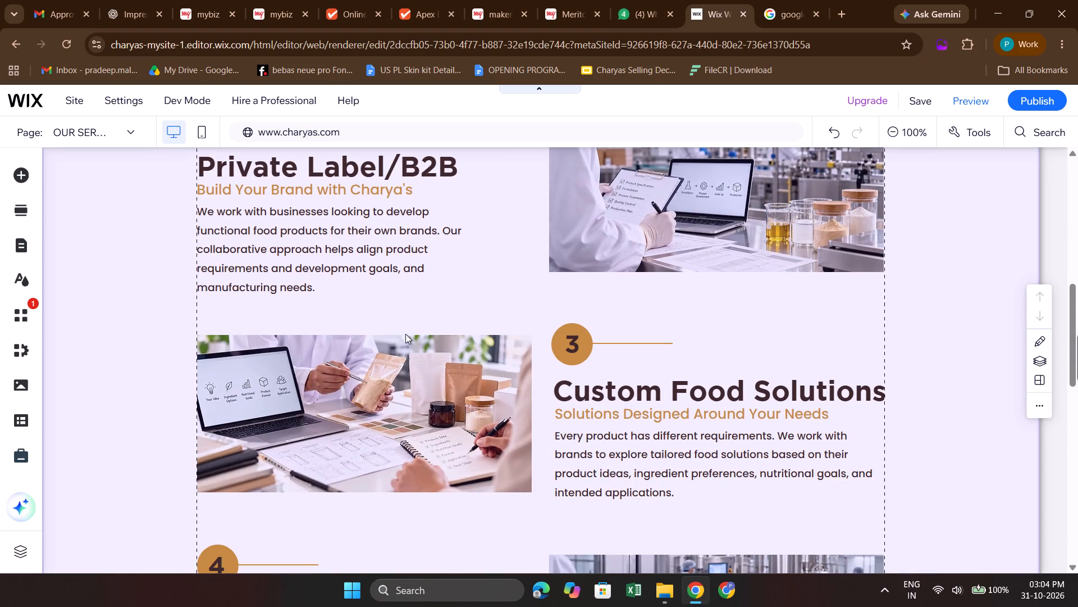
pyautogui.scroll(-3, 441, 340)
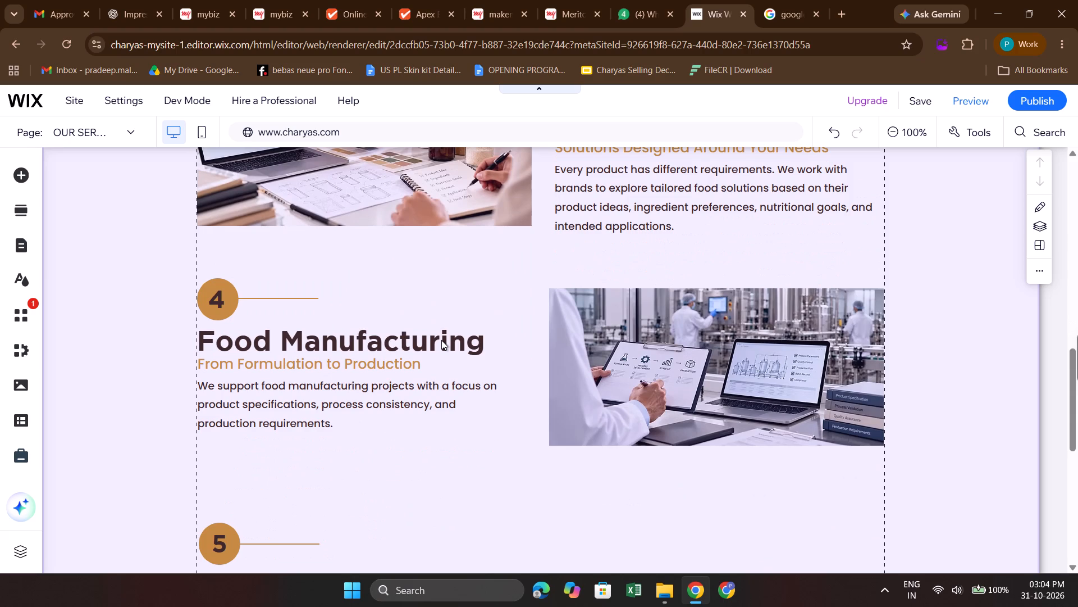
pyautogui.scroll(-6, 441, 340)
pyautogui.scroll(7, 441, 340)
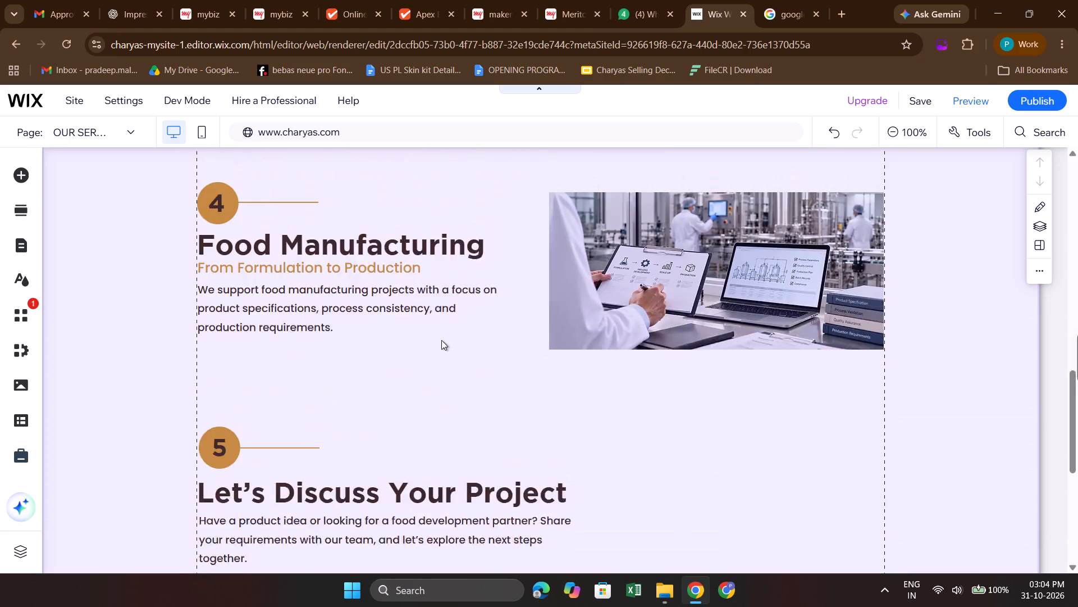
pyautogui.scroll(4, 441, 340)
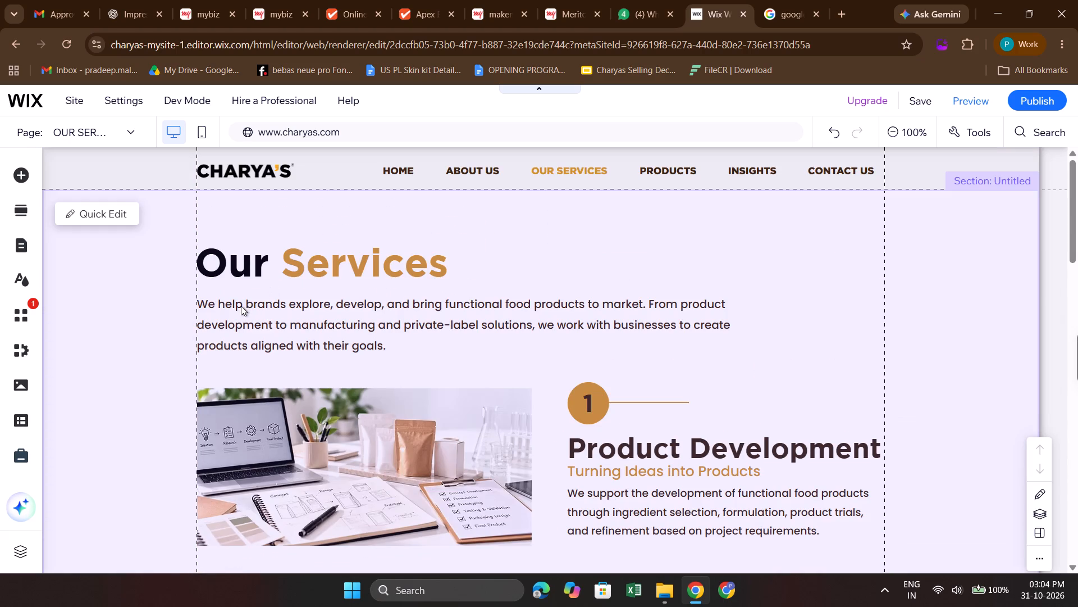
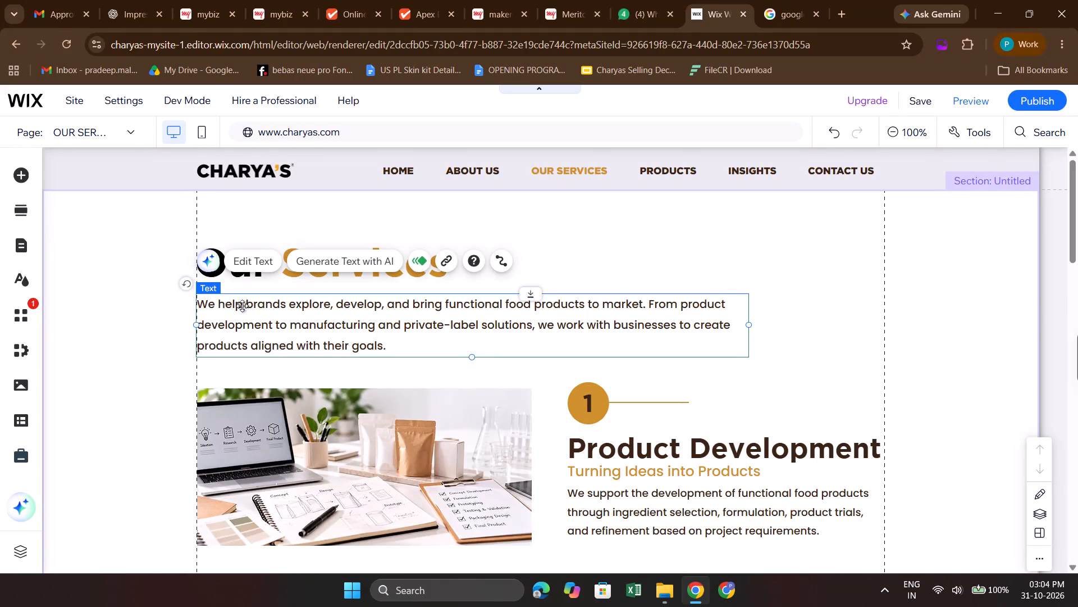
# Open the introductory paragraph below the Our Services heading for text editing.
pyautogui.click(242, 306)
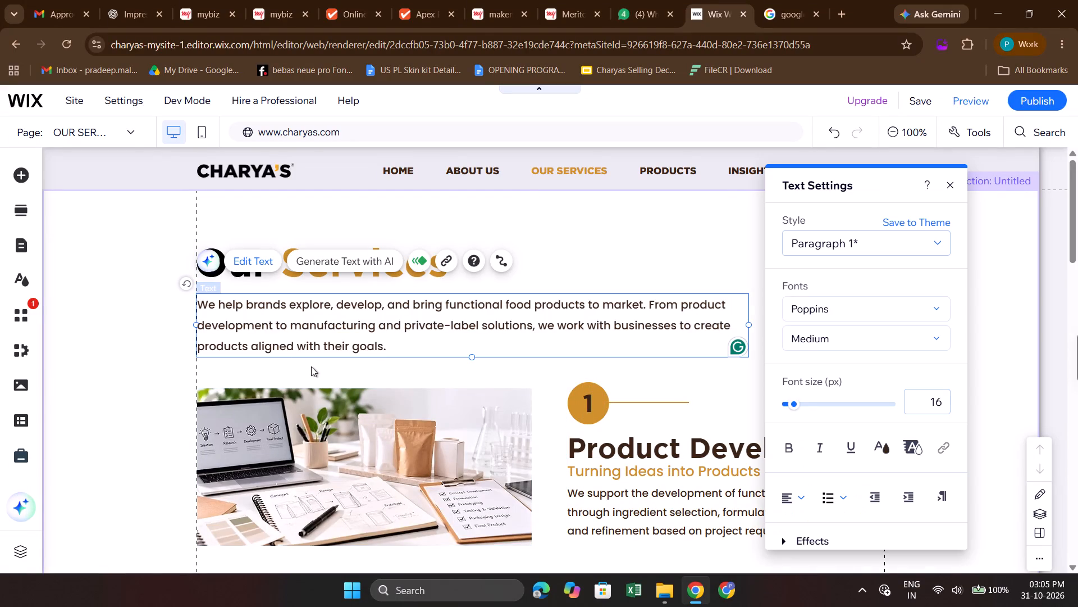
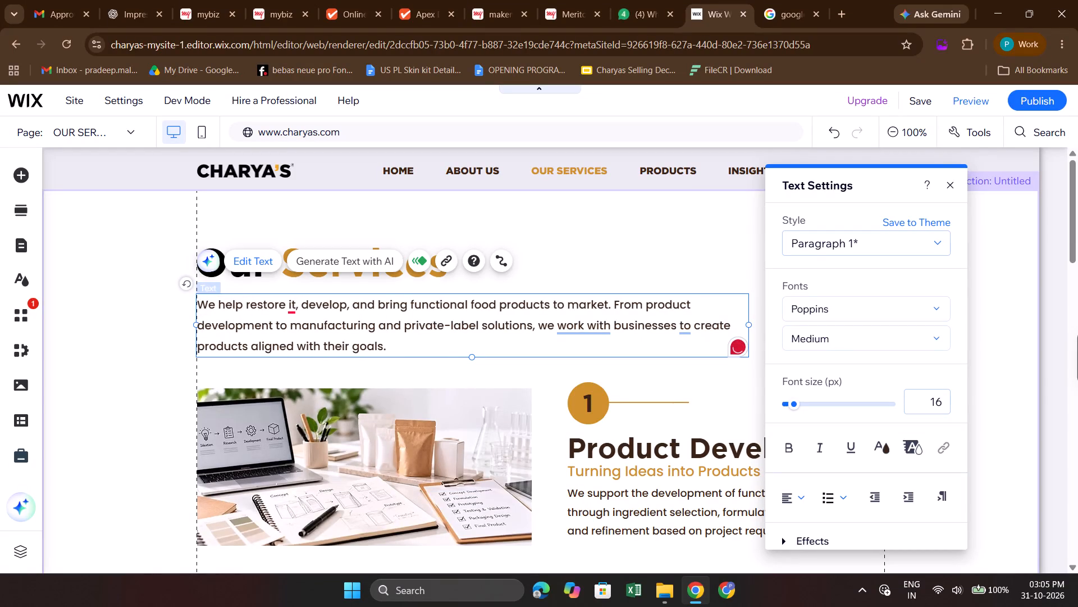
# Apply Grammarly's pronoun correction in the Our Services intro paragraph, removing “it” from “help restore it, develop”.
pyautogui.click(290, 306)
pyautogui.click(338, 342)
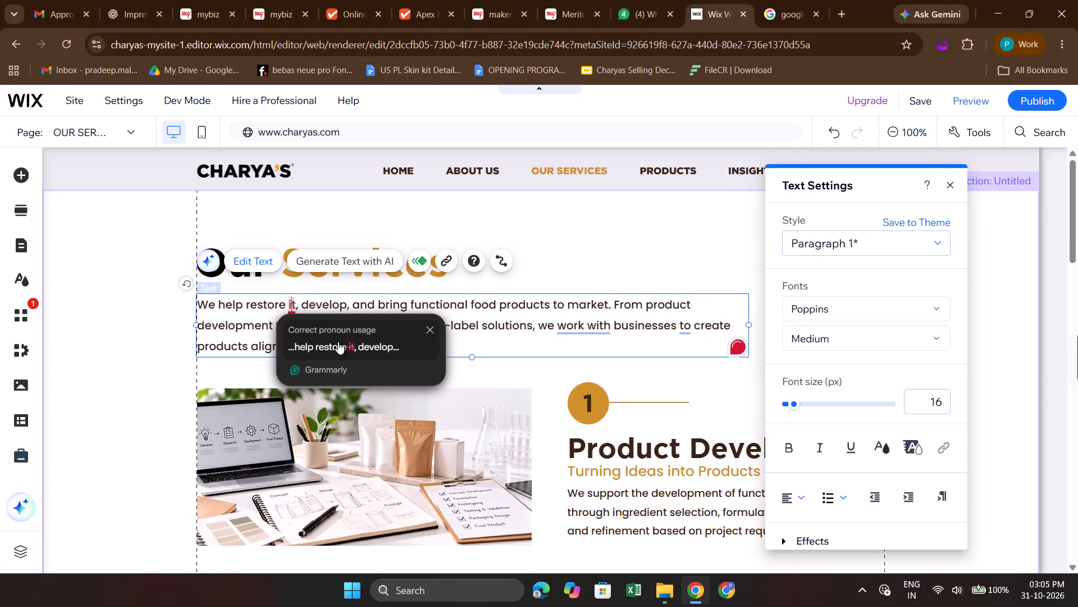
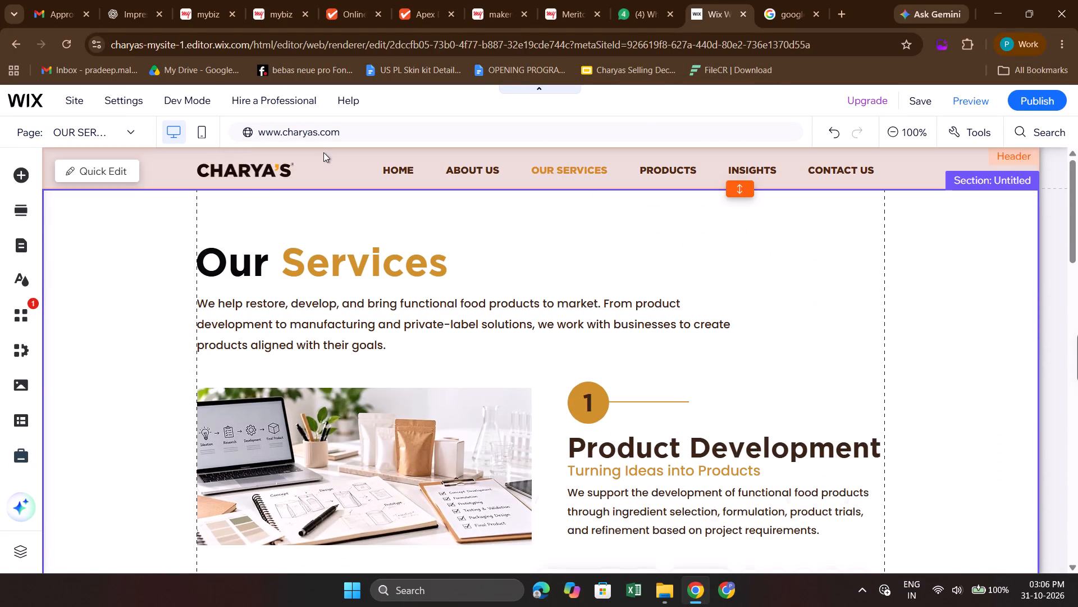
# Open the site's page list to switch from the OUR SERVICES page to another page.
pyautogui.click(130, 133)
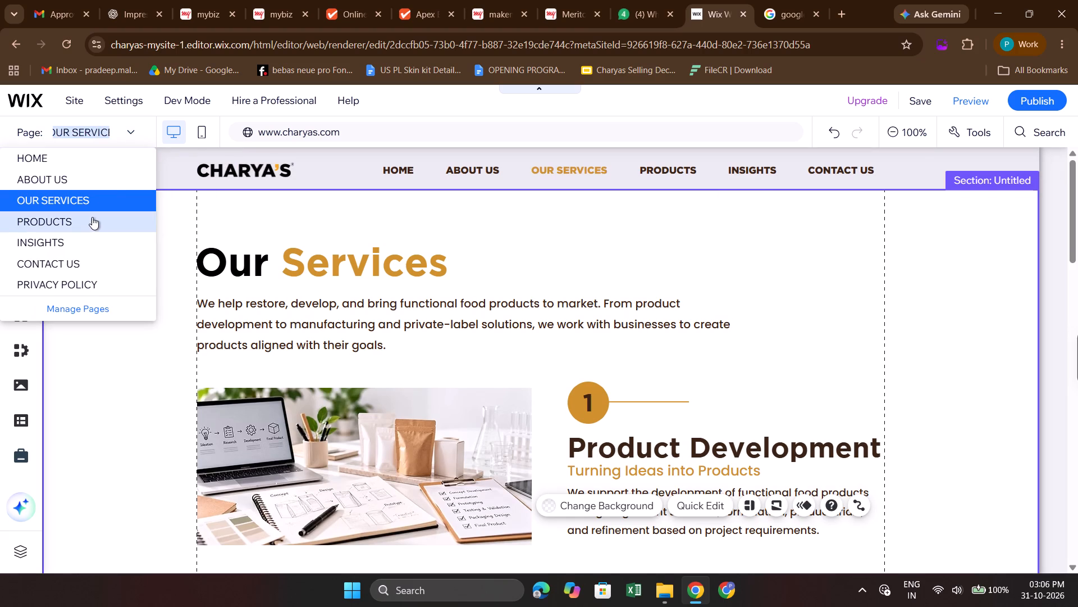
# Open the PRODUCTS page and examine its layout, spacing and wording from the OUR PRODUCTS heading down to the footer.
pyautogui.click(92, 217)
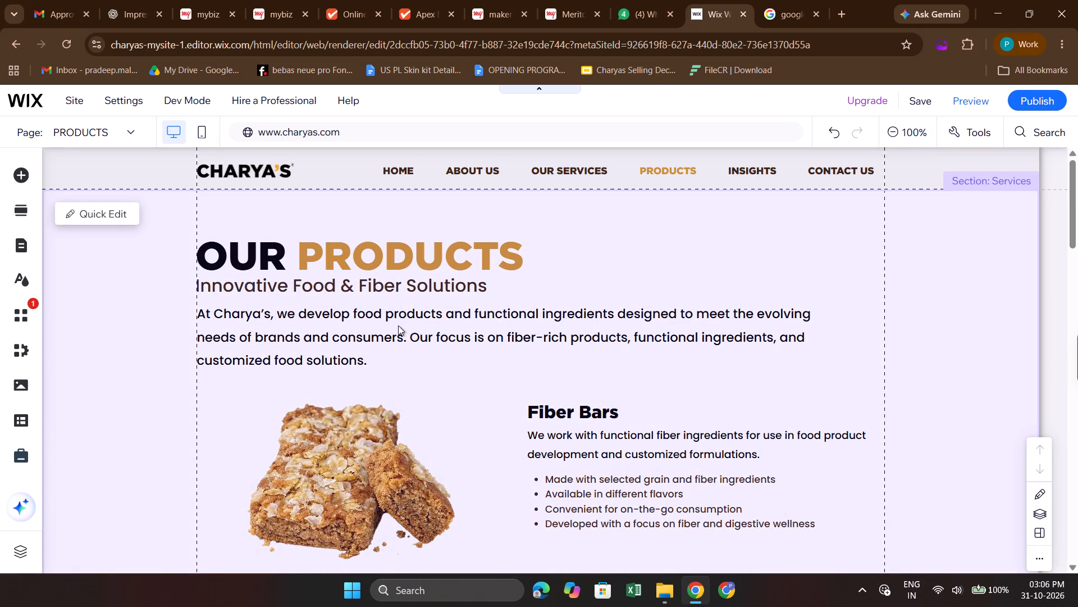
pyautogui.scroll(-1, 398, 325)
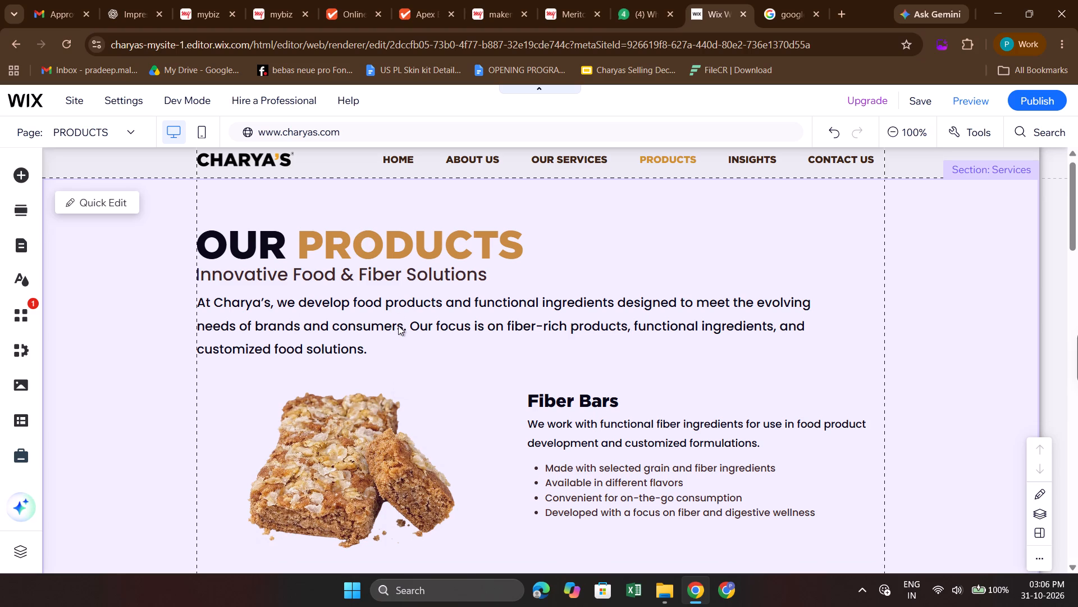
pyautogui.scroll(-1, 469, 318)
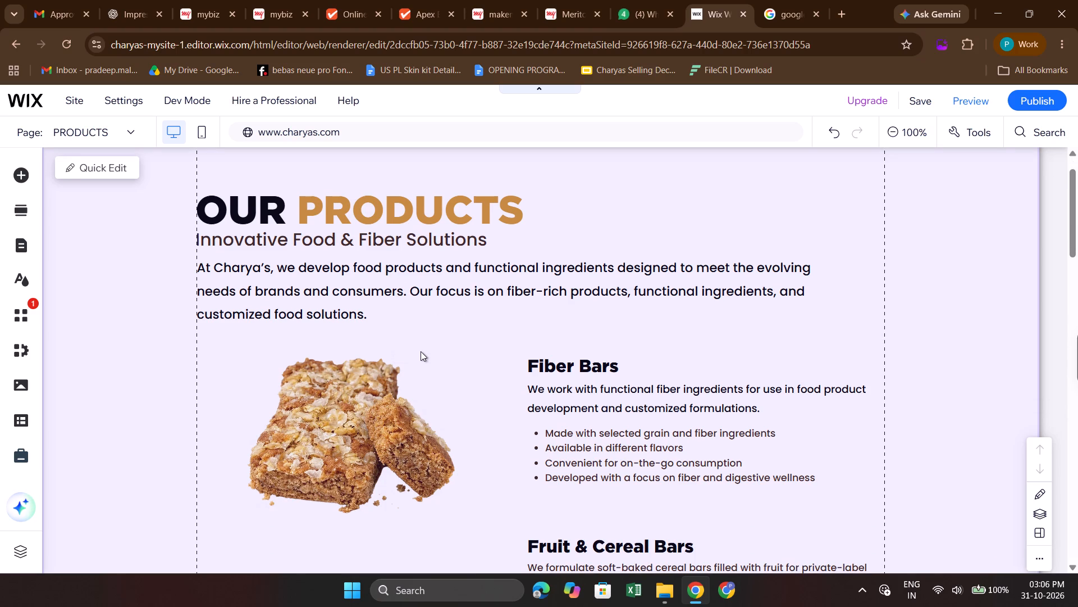
pyautogui.scroll(-1, 421, 351)
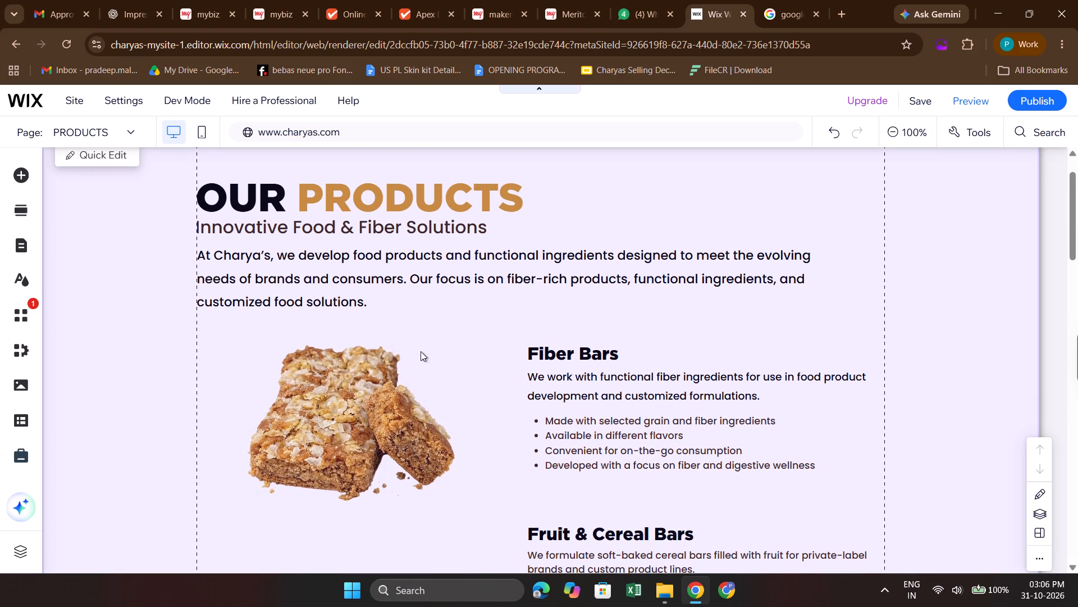
pyautogui.scroll(-2, 508, 325)
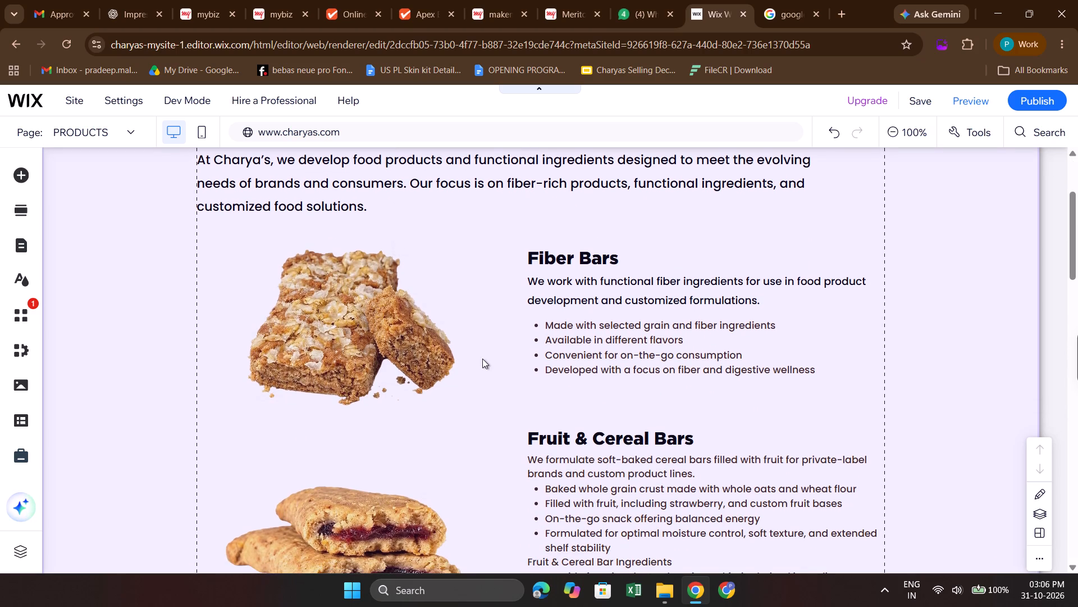
pyautogui.scroll(-1, 482, 359)
pyautogui.scroll(-2, 463, 428)
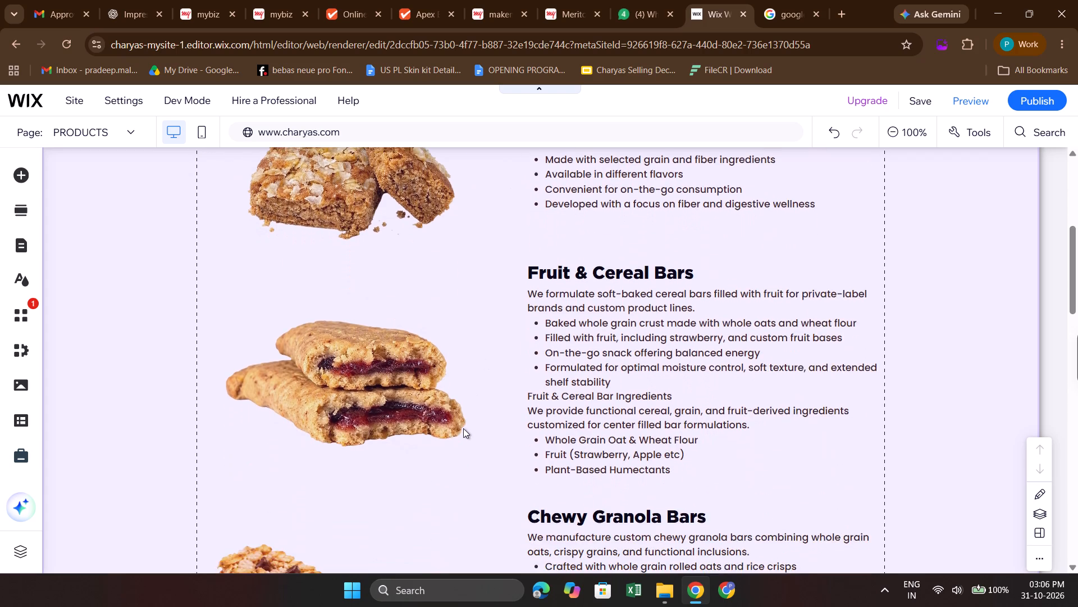
pyautogui.scroll(-2, 463, 428)
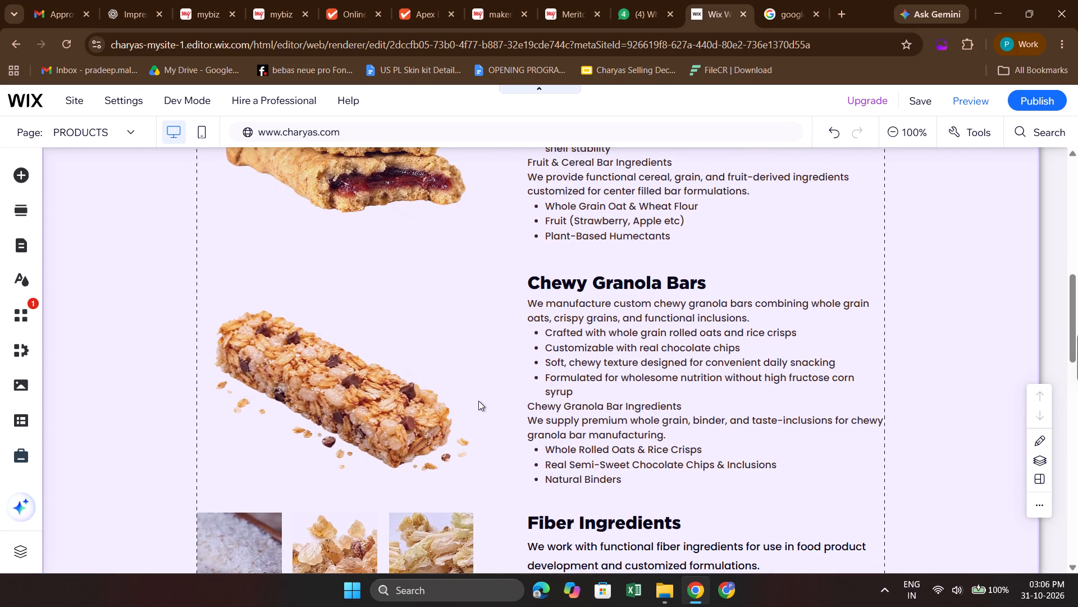
pyautogui.scroll(-1, 478, 401)
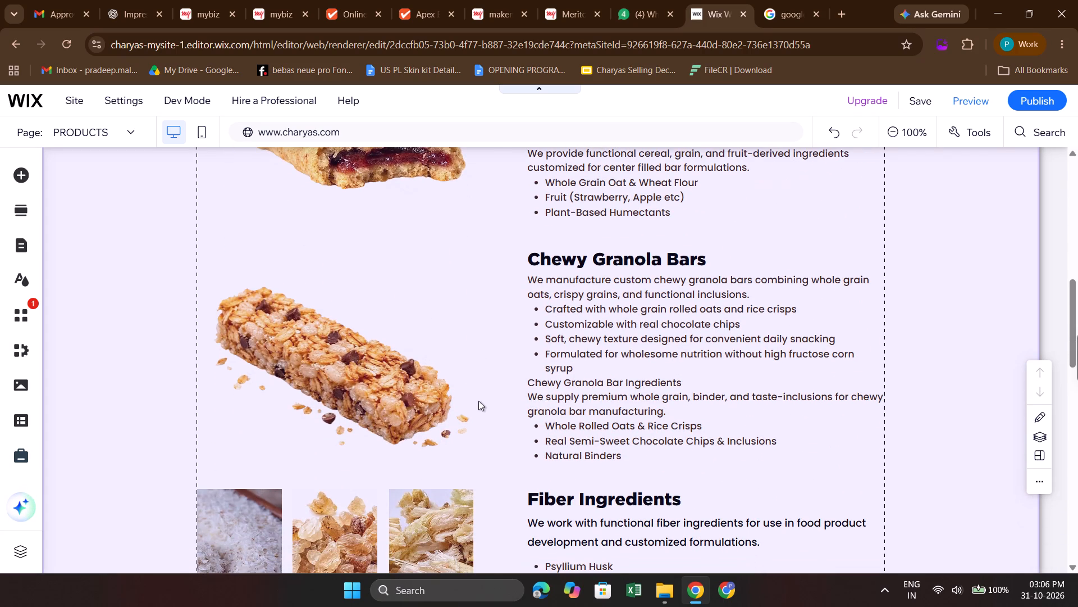
pyautogui.scroll(-2, 478, 401)
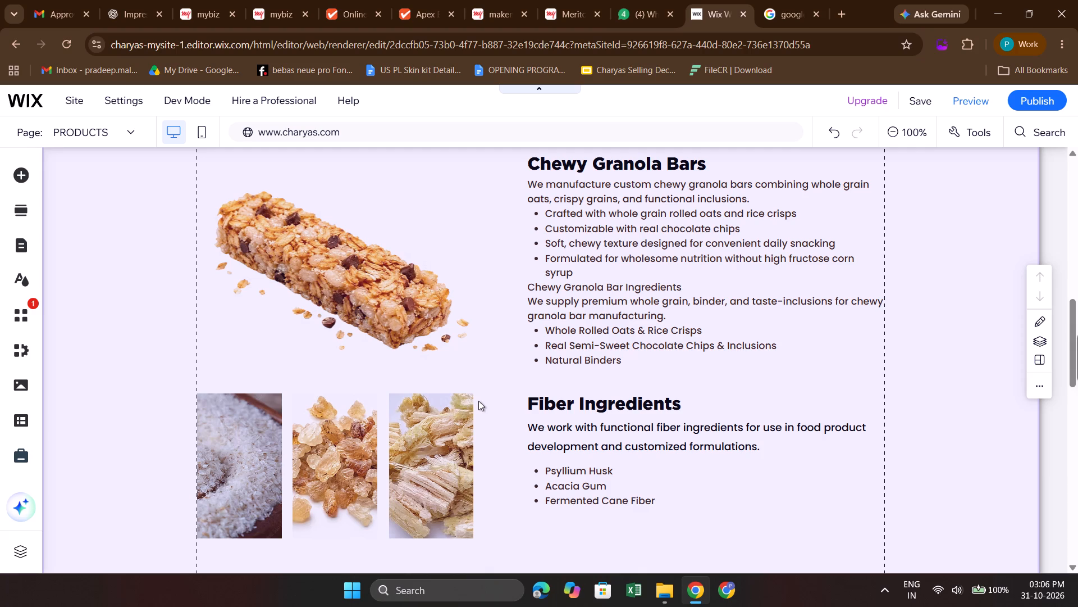
pyautogui.scroll(-1, 478, 401)
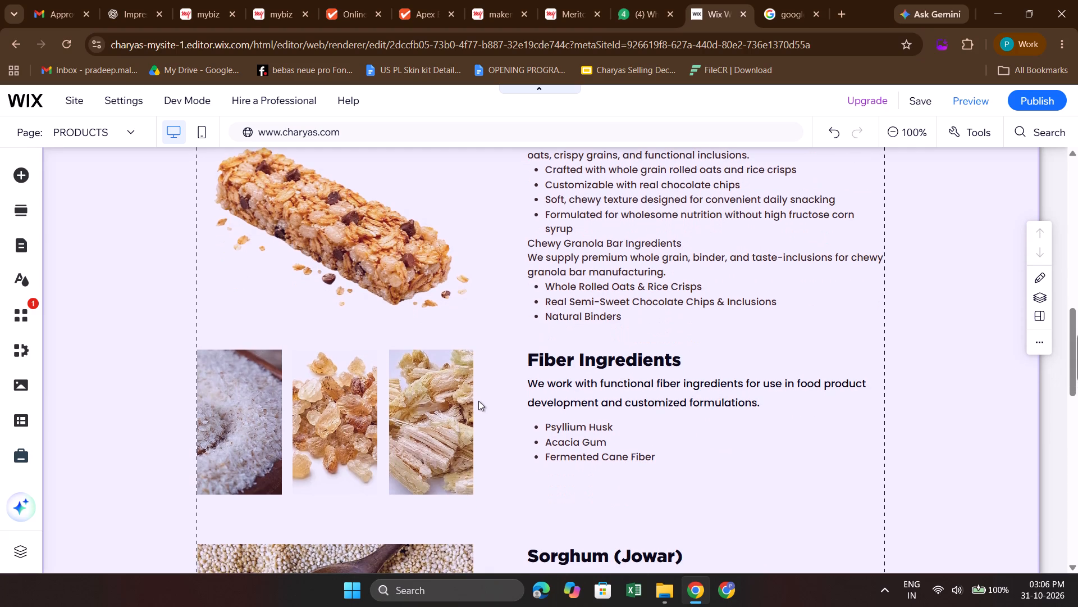
pyautogui.scroll(-1, 544, 383)
pyautogui.scroll(-2, 655, 353)
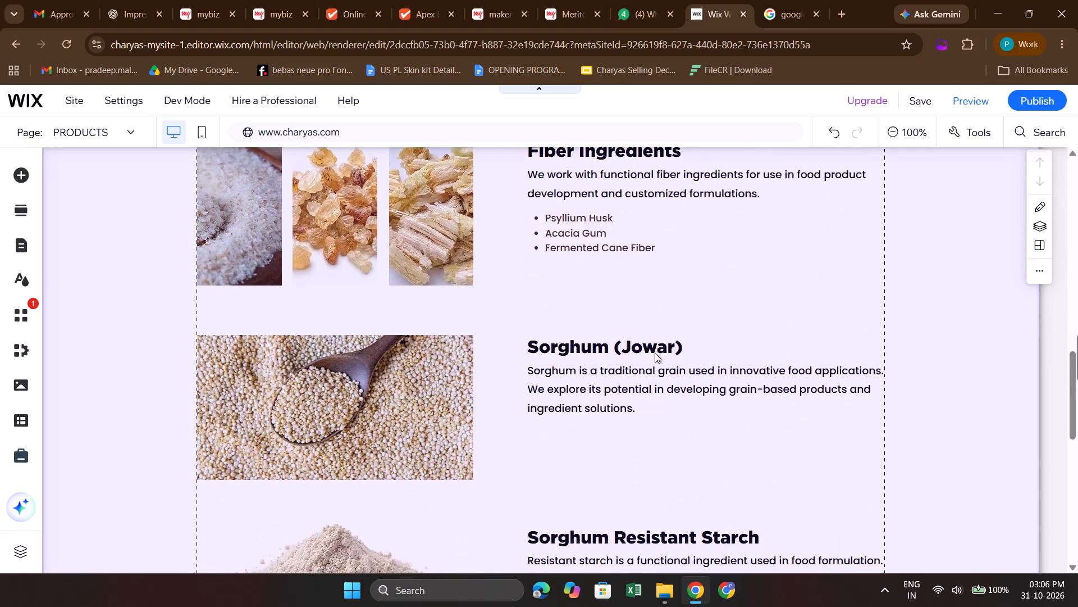
pyautogui.scroll(-3, 655, 353)
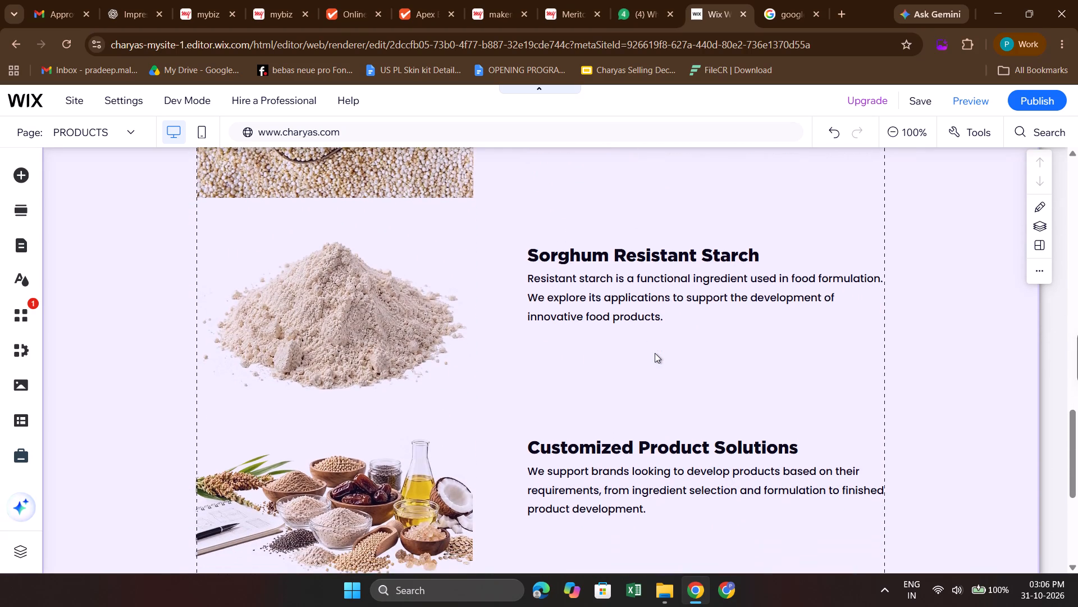
pyautogui.scroll(-2, 655, 353)
pyautogui.scroll(-2, 611, 383)
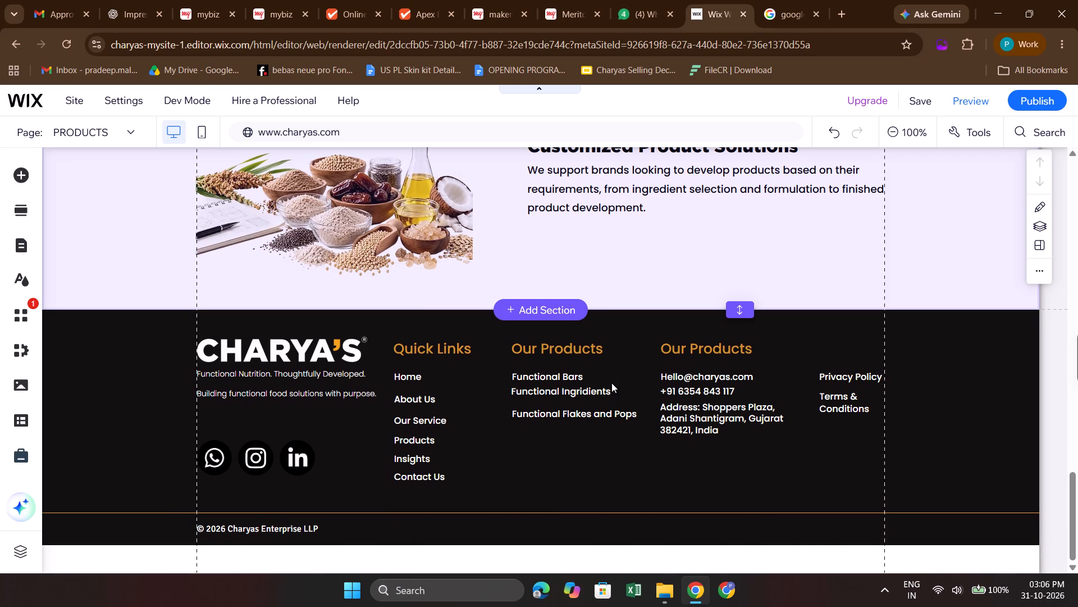
pyautogui.scroll(-1, 611, 383)
pyautogui.scroll(15, 611, 383)
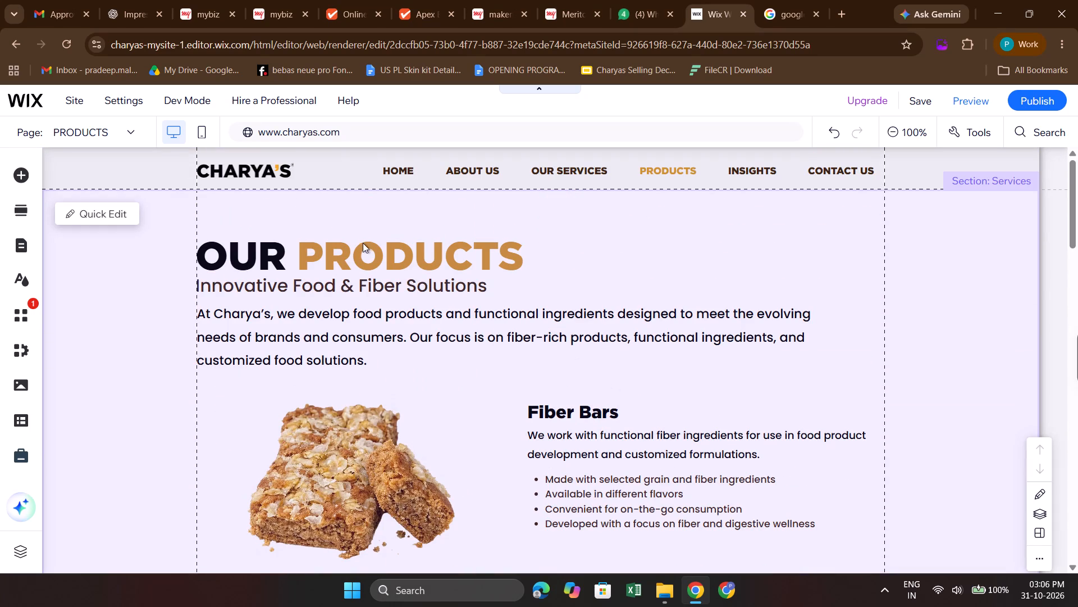
# Open the INSIGHTS page and examine the alignment and text of the THE MARKET AT A GLANCE section and its four key-figure cards.
pyautogui.click(117, 141)
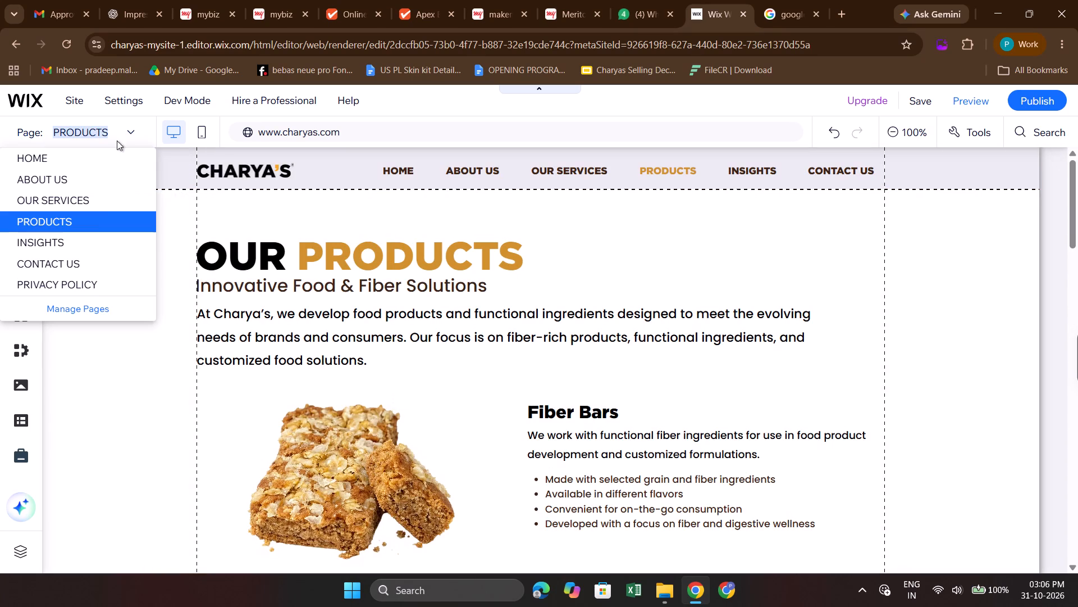
pyautogui.click(84, 245)
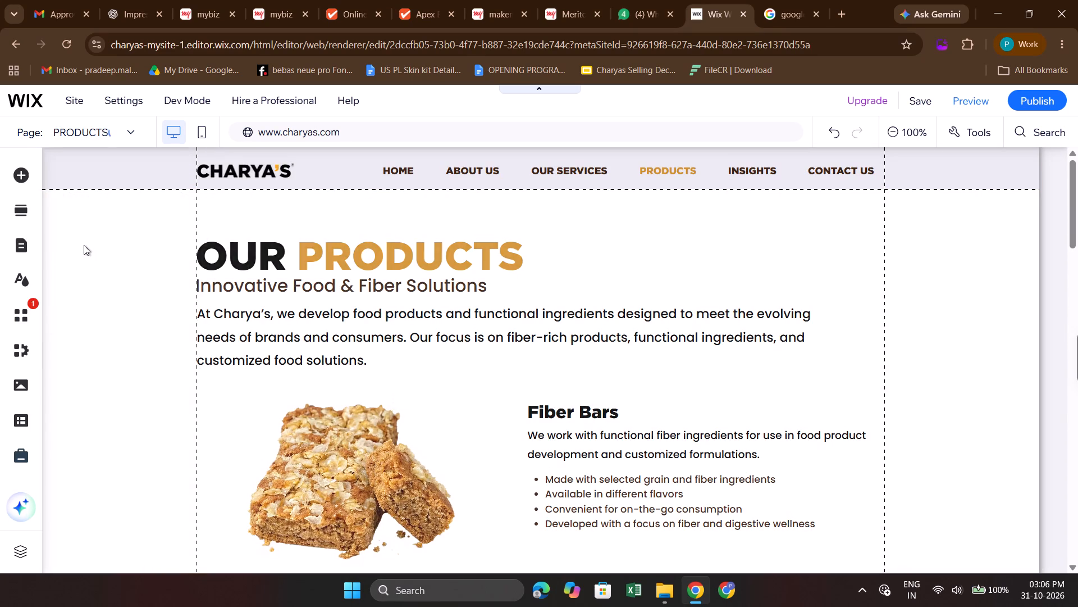
pyautogui.scroll(-2, 223, 342)
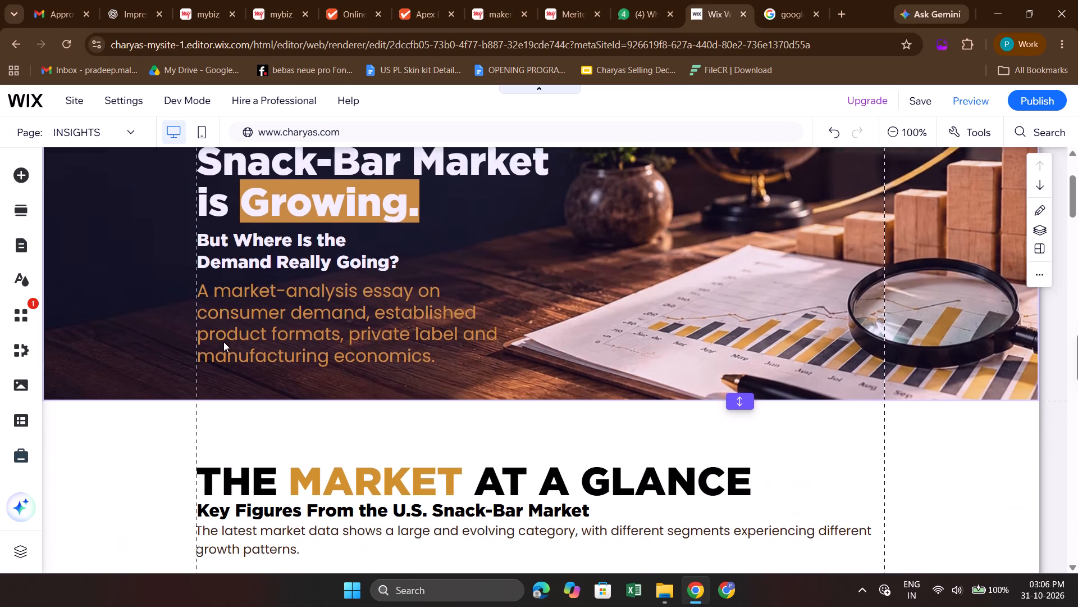
pyautogui.scroll(-1, 223, 342)
pyautogui.scroll(-1, 348, 312)
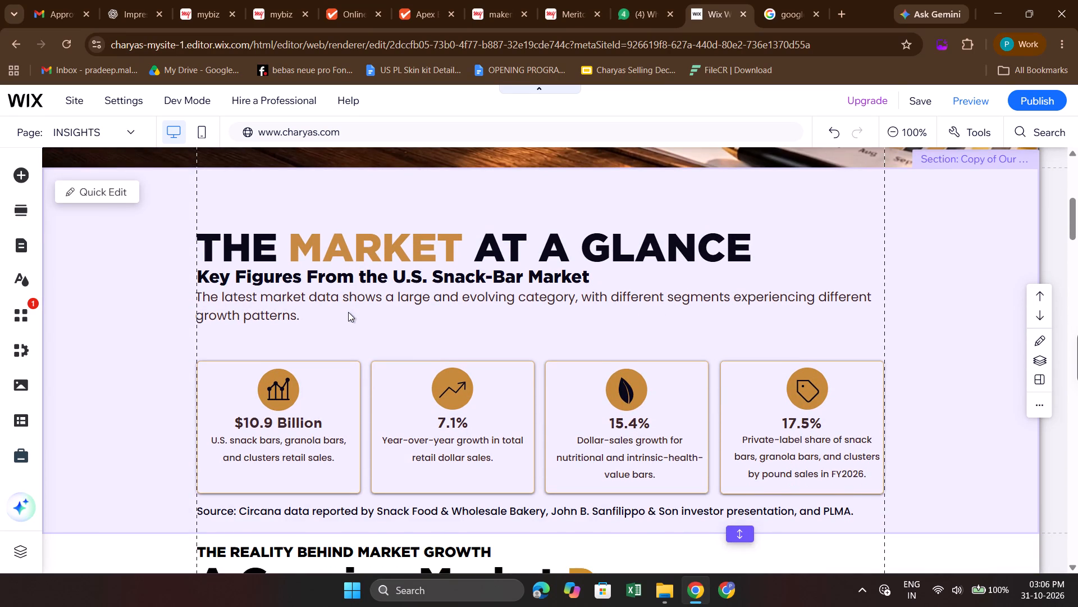
pyautogui.scroll(-2, 460, 331)
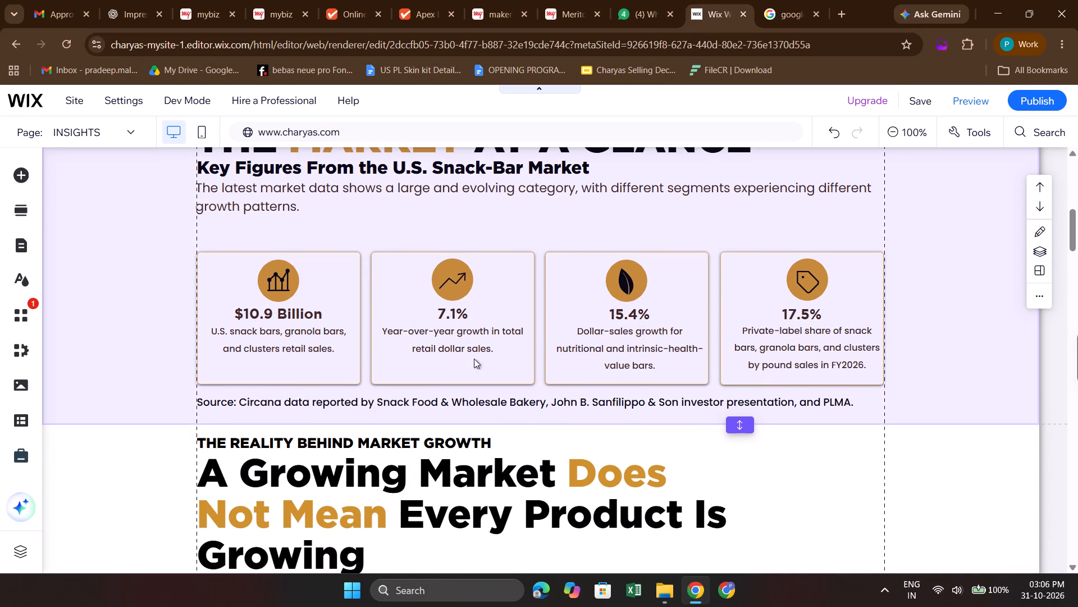
pyautogui.click(324, 350)
pyautogui.click(324, 350)
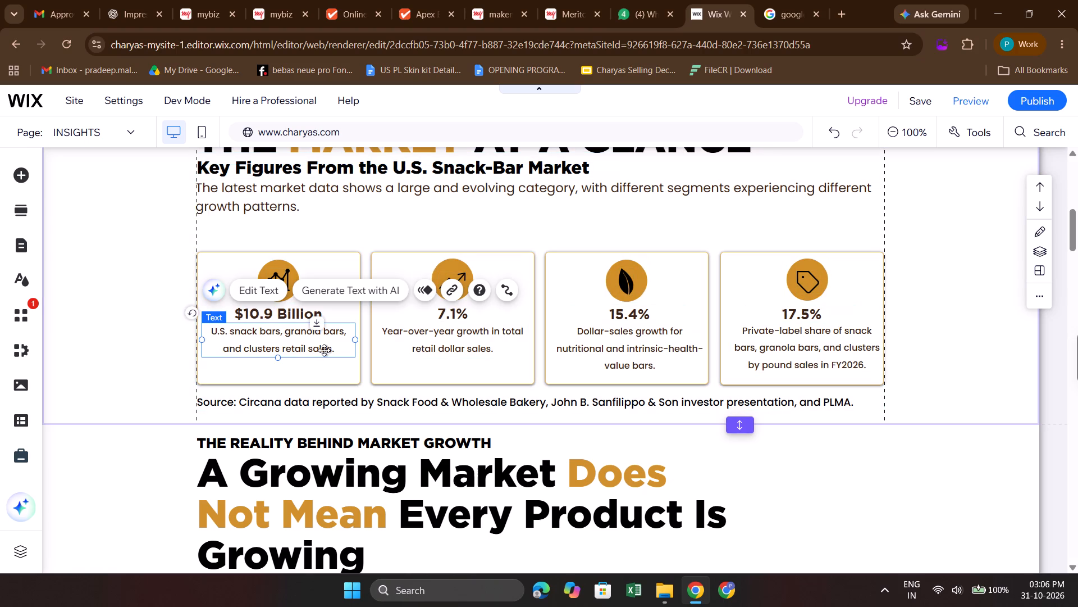
pyautogui.click(795, 460)
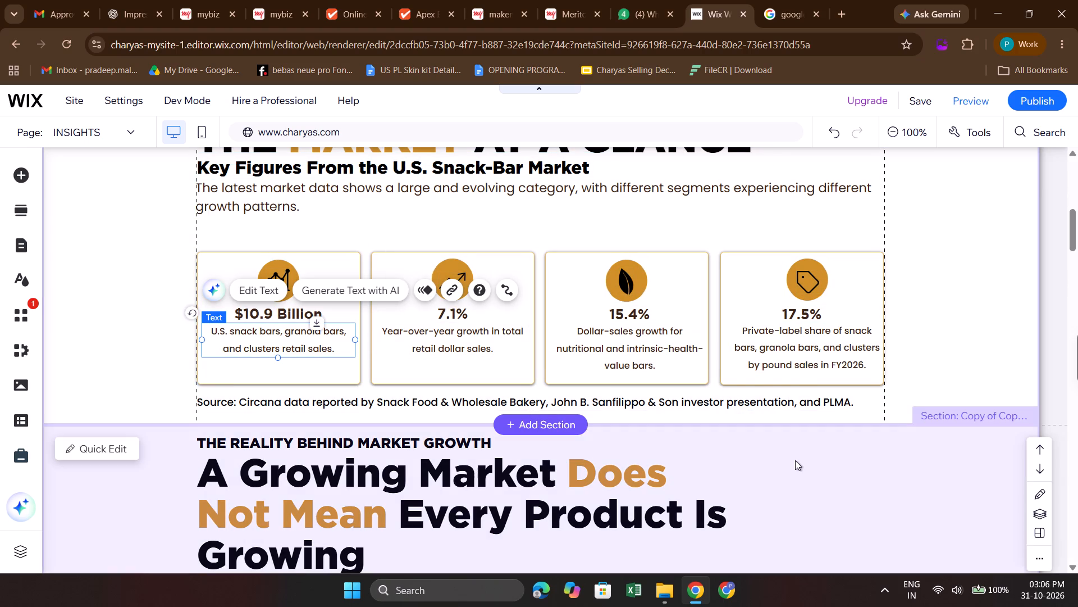
pyautogui.scroll(-1, 795, 460)
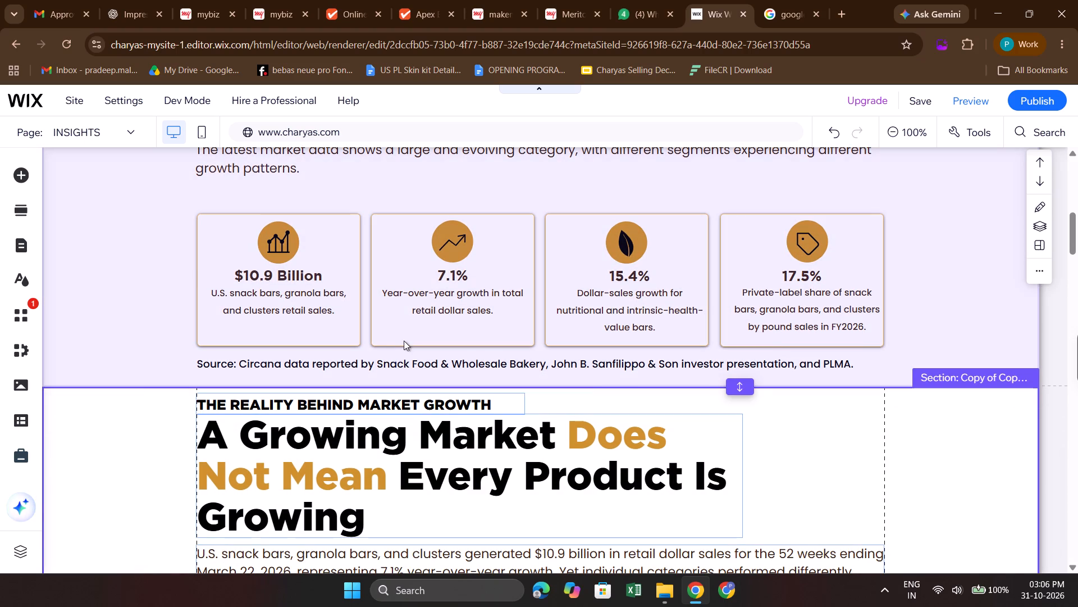
pyautogui.scroll(2, 373, 338)
pyautogui.scroll(-1, 373, 338)
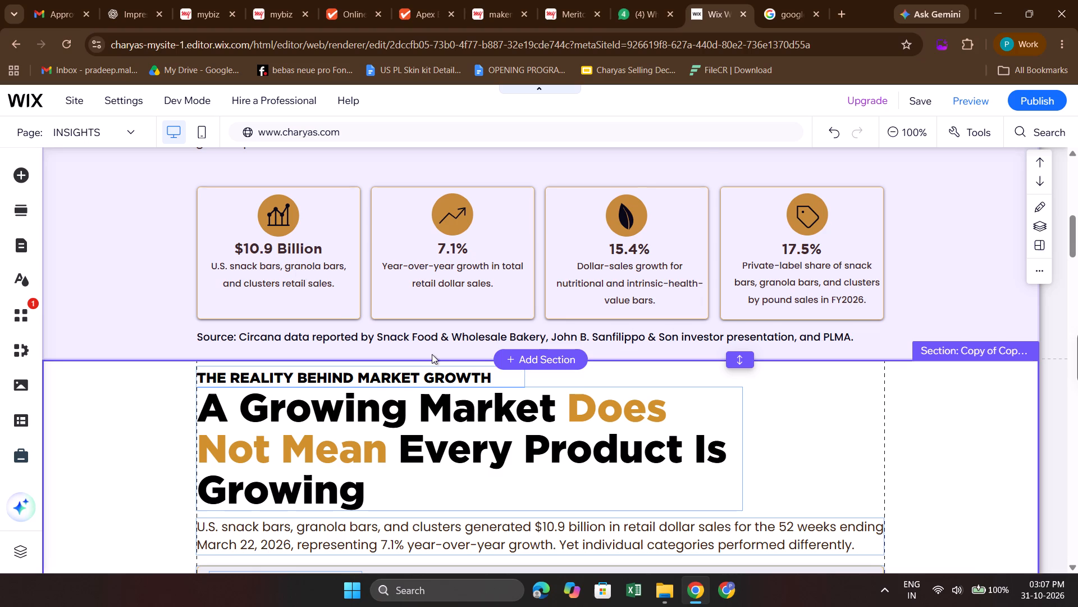
pyautogui.scroll(-1, 432, 354)
pyautogui.click(166, 354)
pyautogui.scroll(-2, 166, 354)
pyautogui.scroll(1, 166, 354)
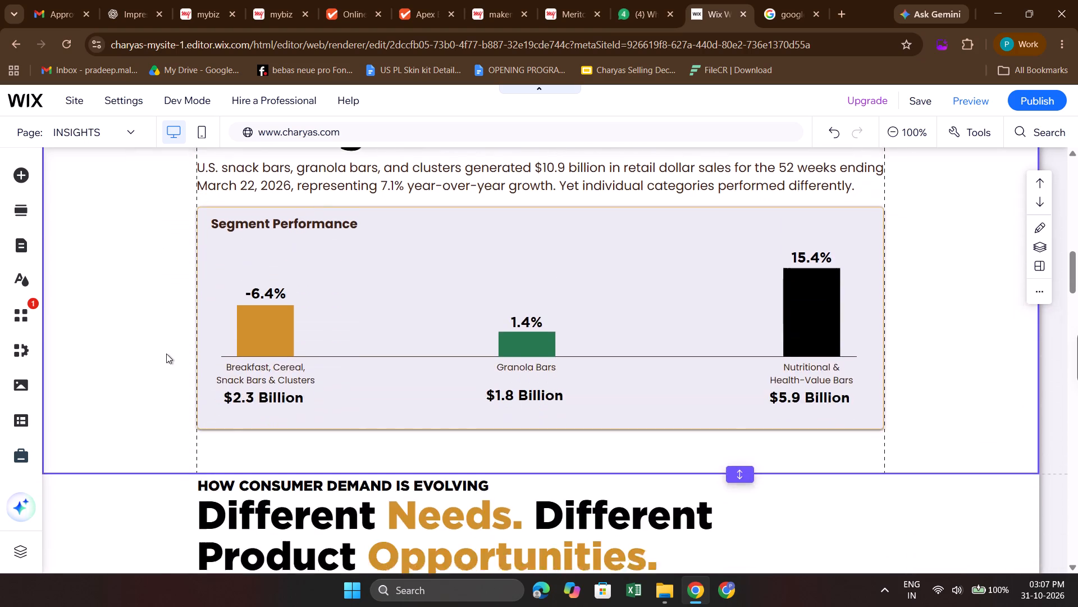
pyautogui.scroll(1, 166, 354)
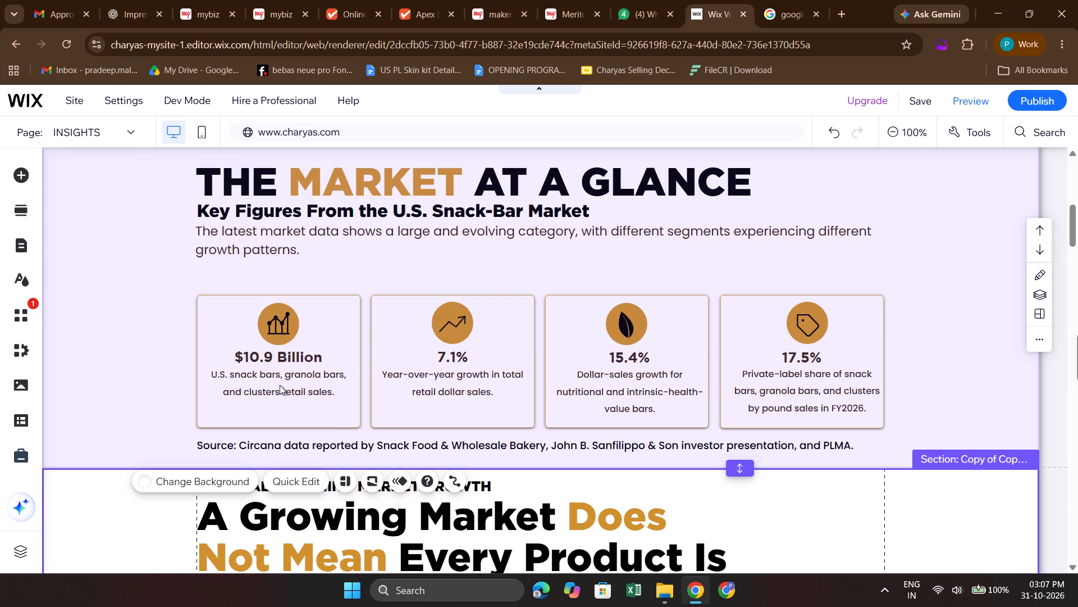
pyautogui.scroll(-1, 328, 419)
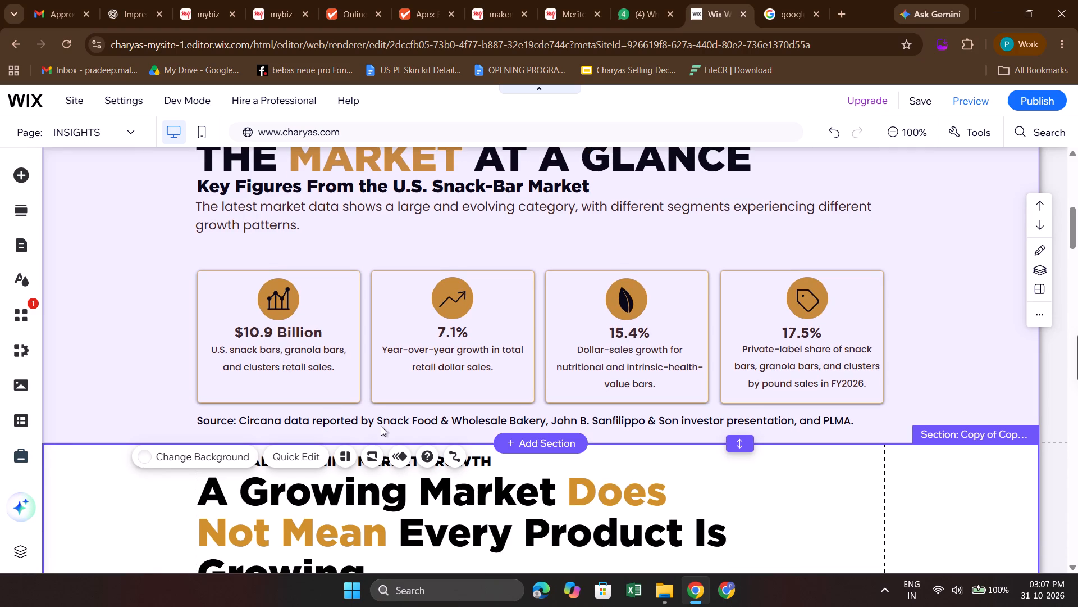
pyautogui.scroll(-2, 381, 426)
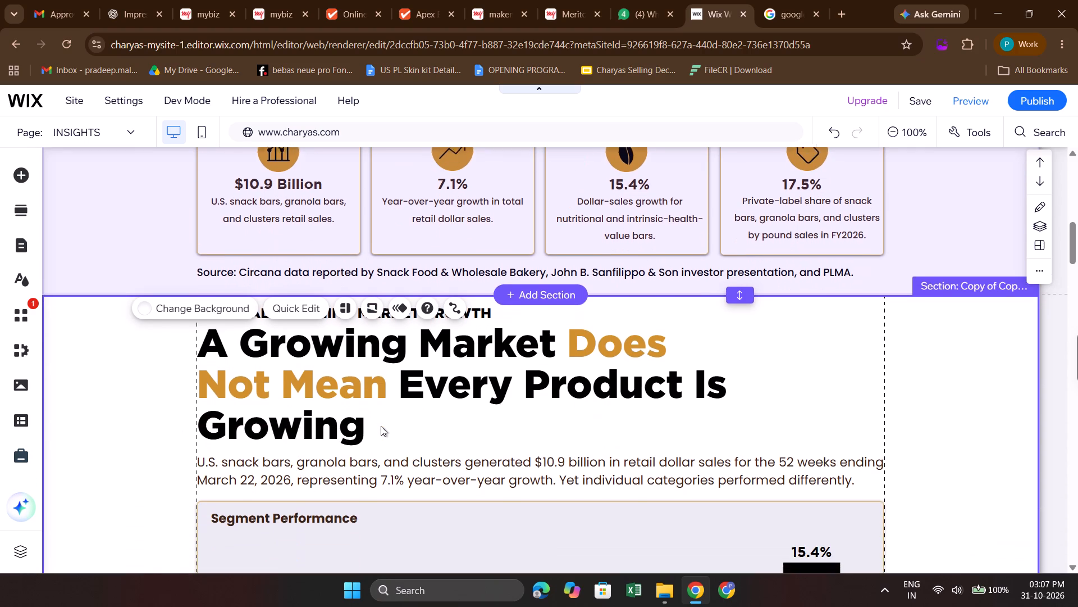
# Examine the remaining INSIGHTS sections, from the Segment Performance chart through the product and private-label sections to the Follow the Demand cards.
pyautogui.scroll(-1, 381, 426)
pyautogui.scroll(-1, 403, 384)
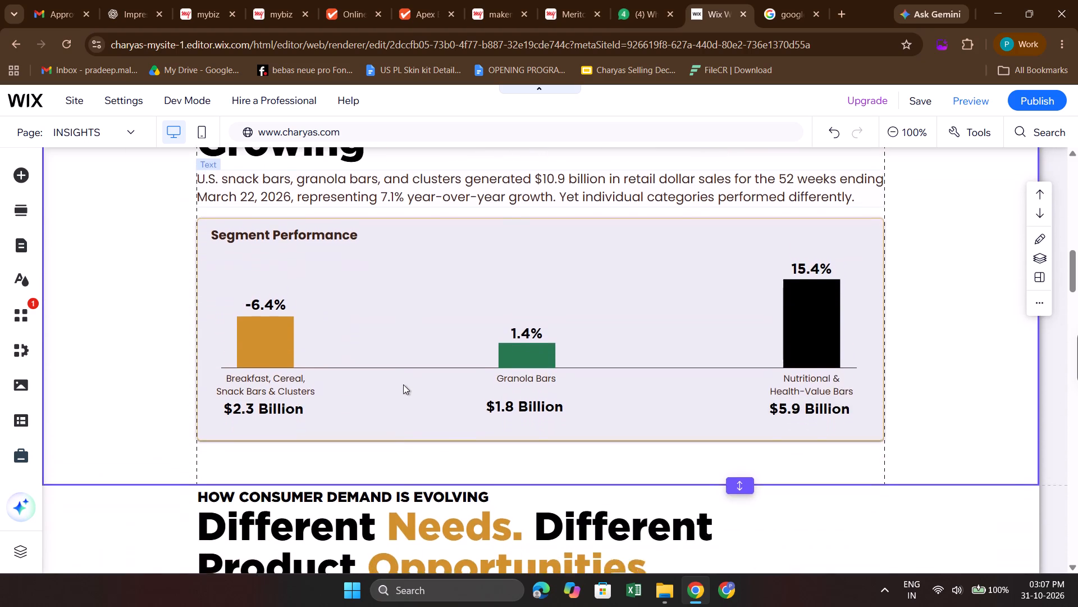
pyautogui.scroll(-2, 403, 384)
pyautogui.scroll(3, 403, 384)
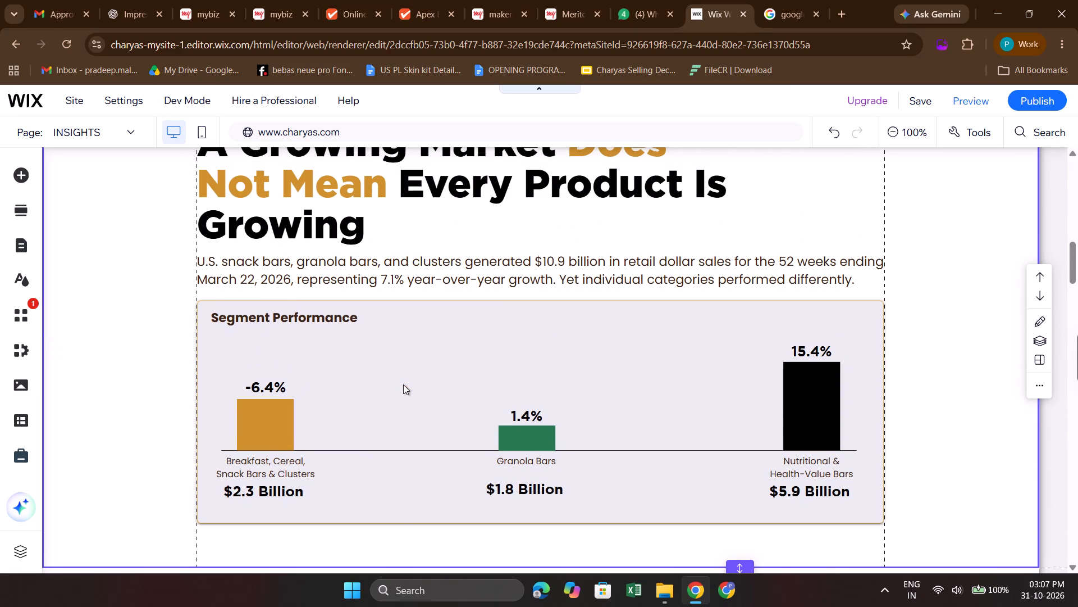
pyautogui.scroll(-5, 403, 384)
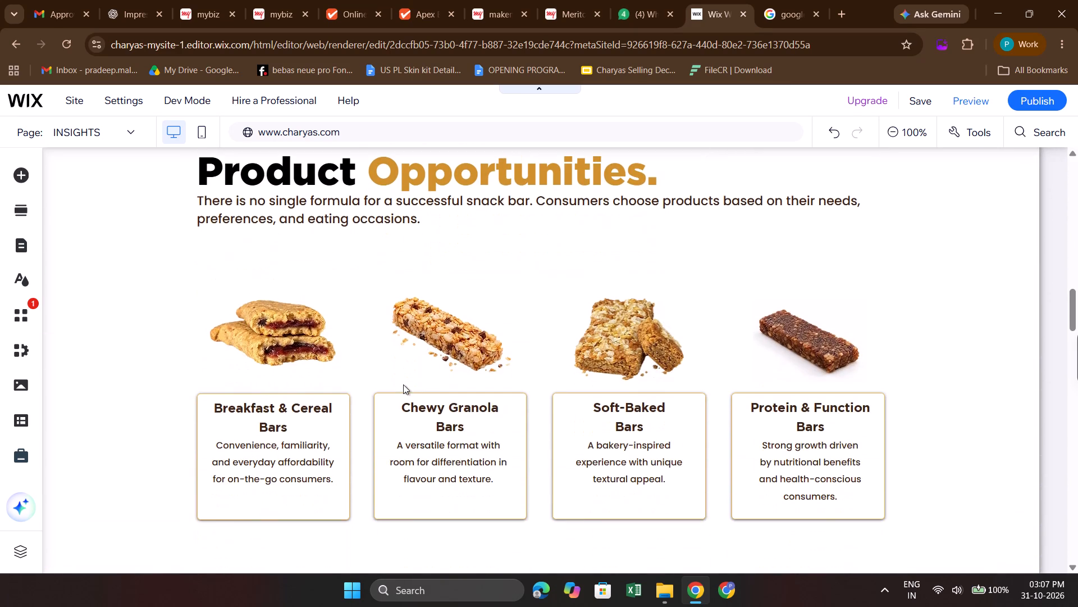
pyautogui.scroll(-5, 403, 384)
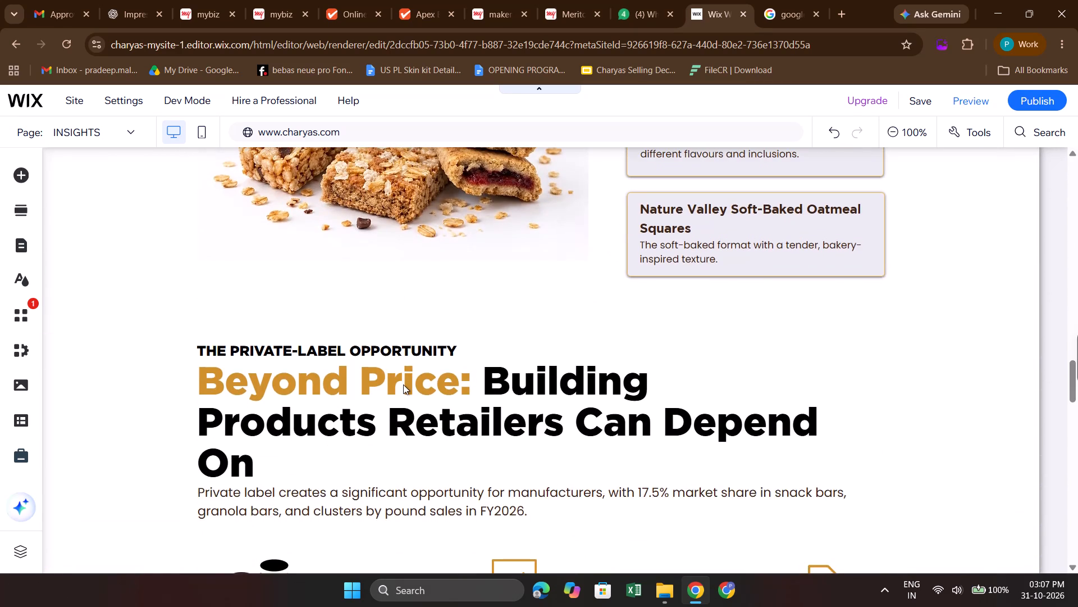
pyautogui.scroll(-6, 403, 384)
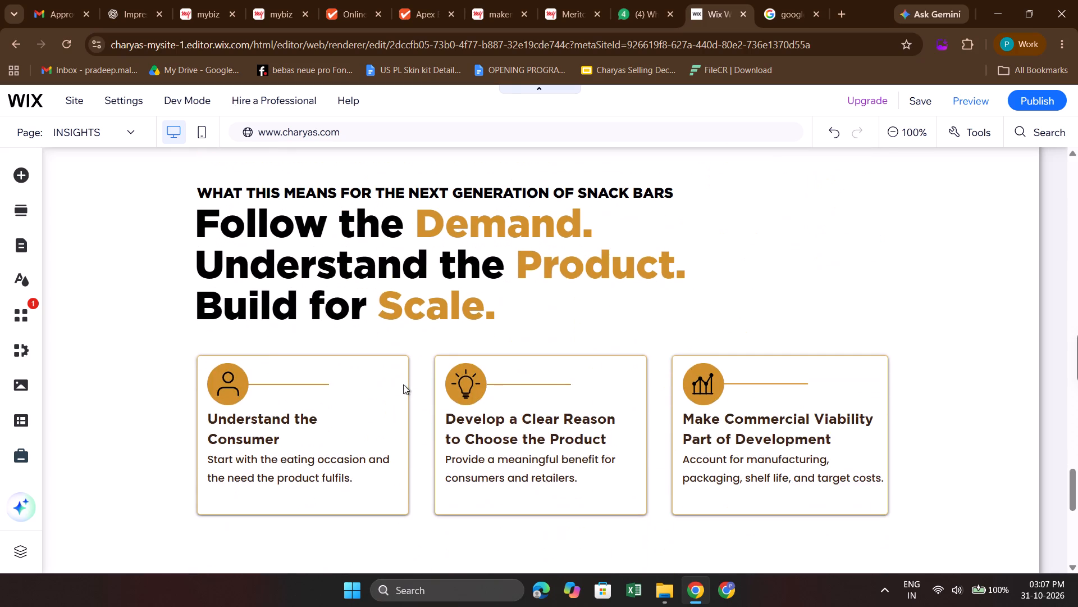
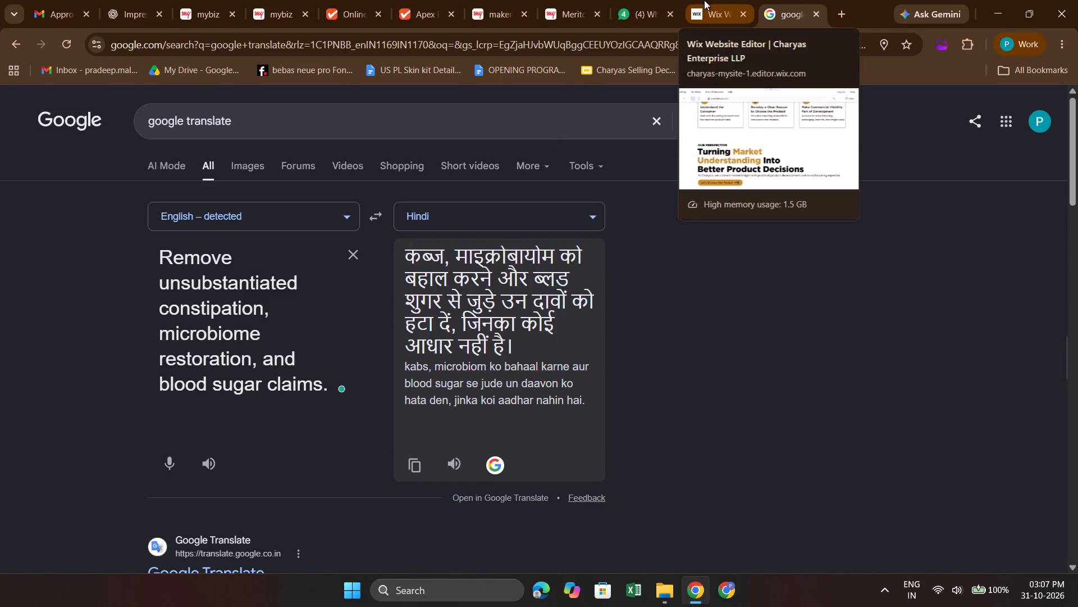
# Return to the Wix editor and recheck the INSIGHTS page's card sections, from Follow the Demand back up to the hero banner.
pyautogui.scroll(1, 551, 246)
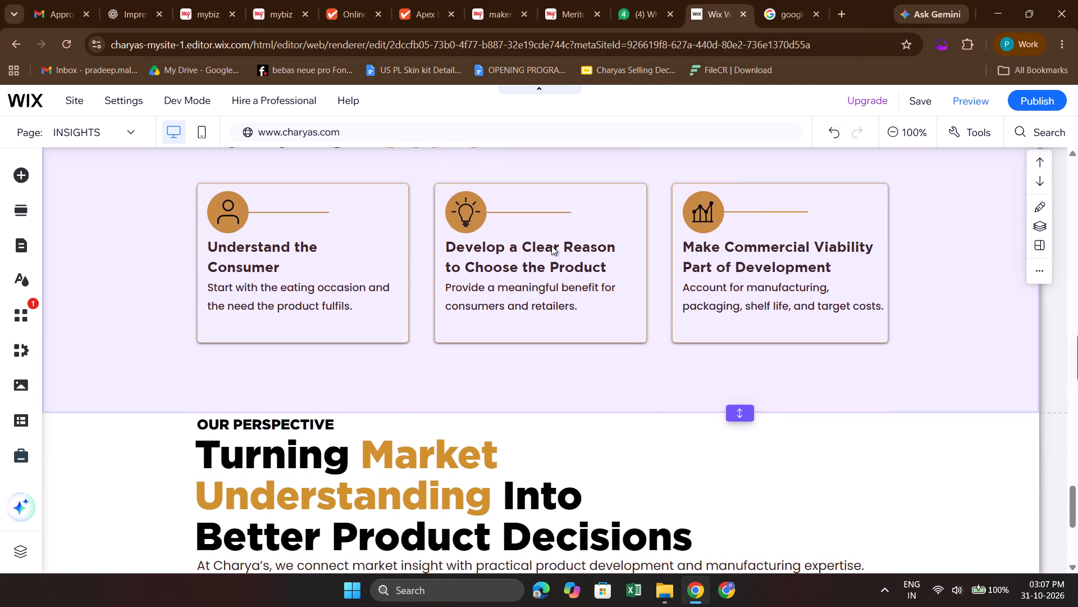
pyautogui.scroll(-4, 551, 246)
pyautogui.scroll(12, 551, 246)
pyautogui.scroll(-2, 456, 359)
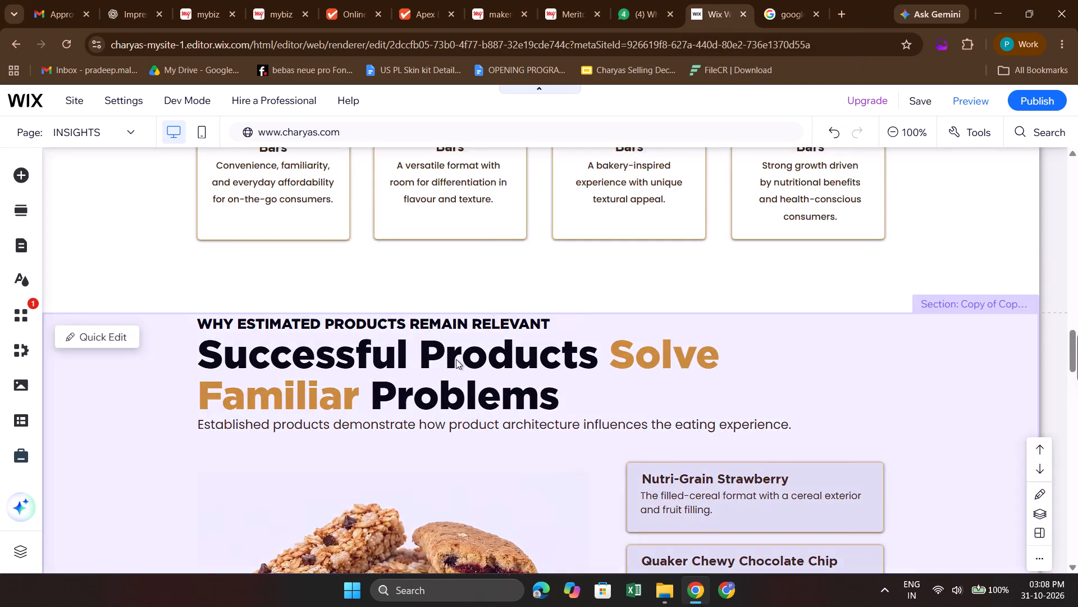
pyautogui.scroll(-11, 456, 359)
pyautogui.scroll(13, 456, 359)
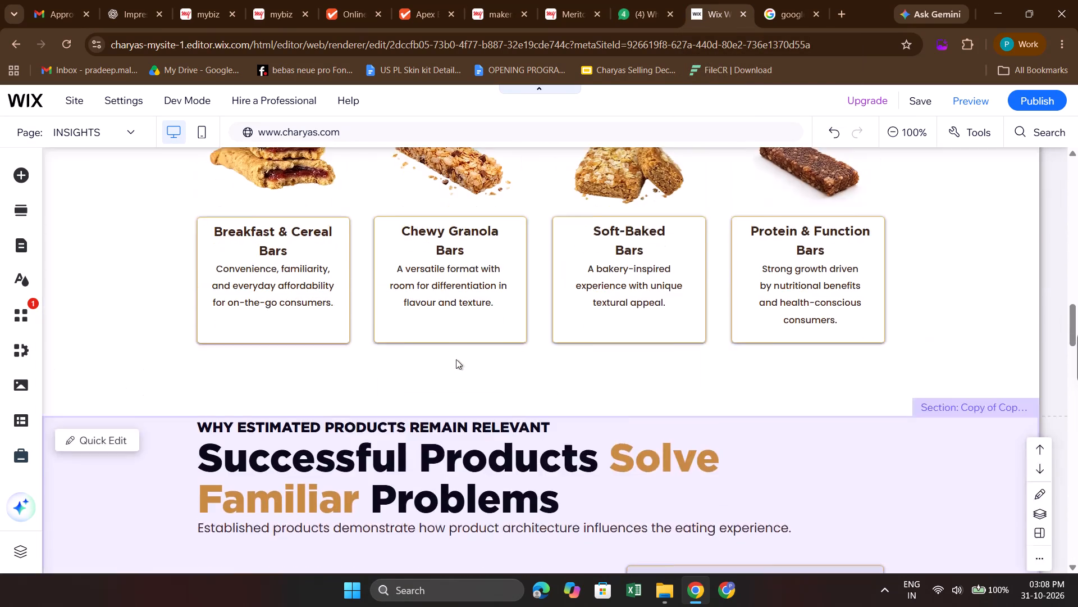
pyautogui.scroll(1, 423, 209)
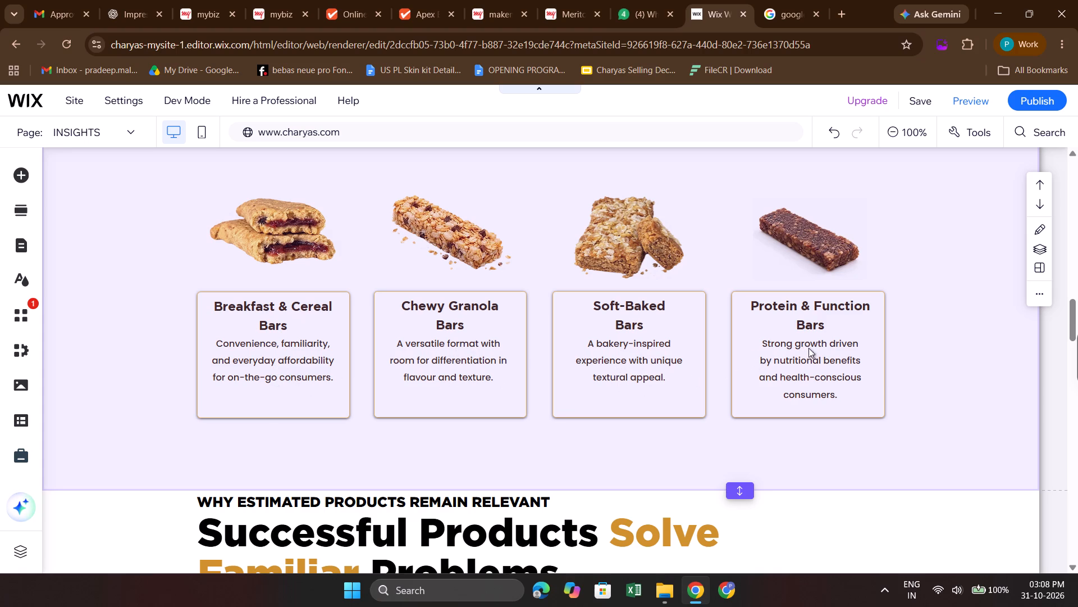
pyautogui.scroll(6, 796, 358)
pyautogui.scroll(5, 663, 343)
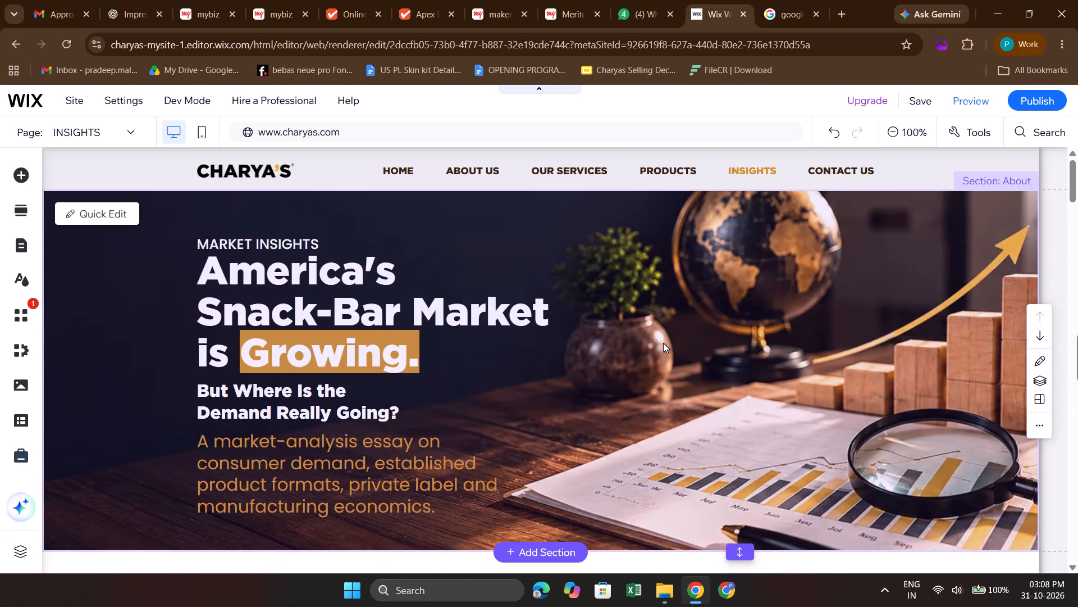
# Open the HOME page and examine the alignment and text of the From Ingredients To Ideas hero section.
pyautogui.click(121, 130)
pyautogui.click(92, 166)
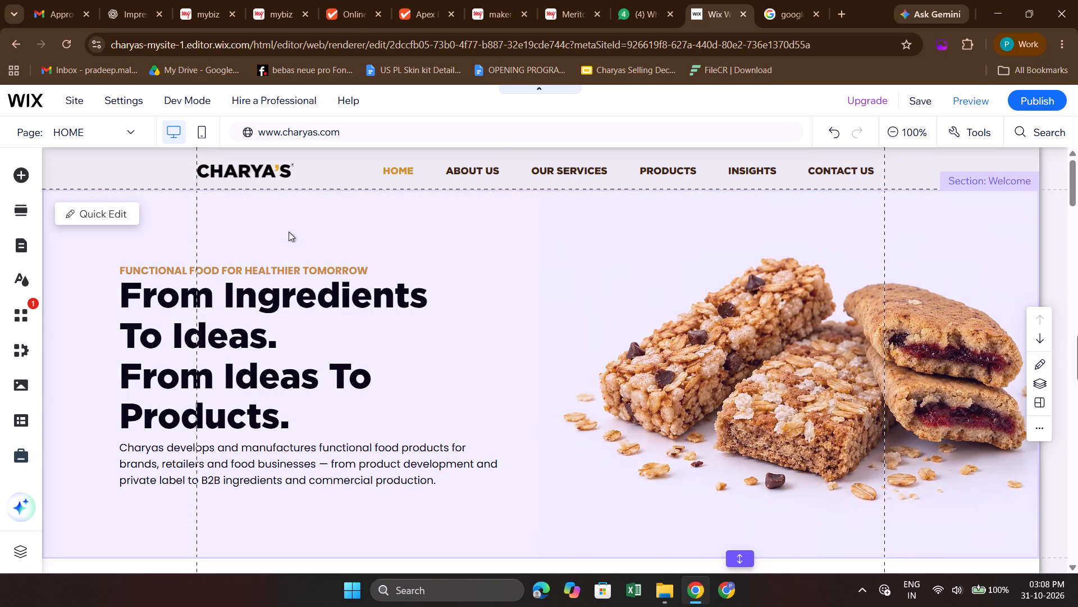
pyautogui.scroll(-1, 249, 355)
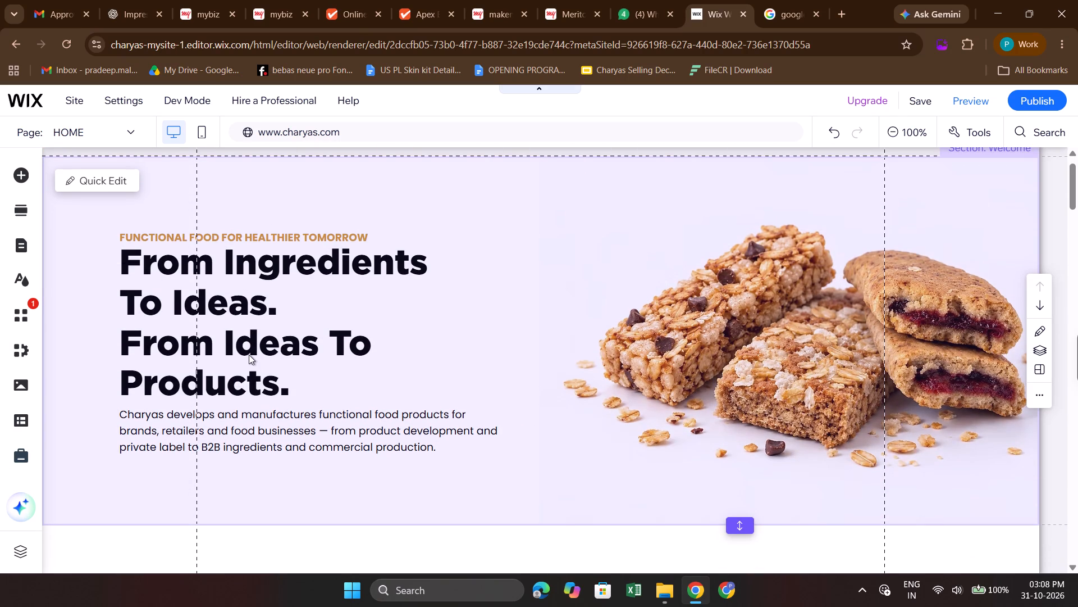
pyautogui.scroll(-1, 351, 374)
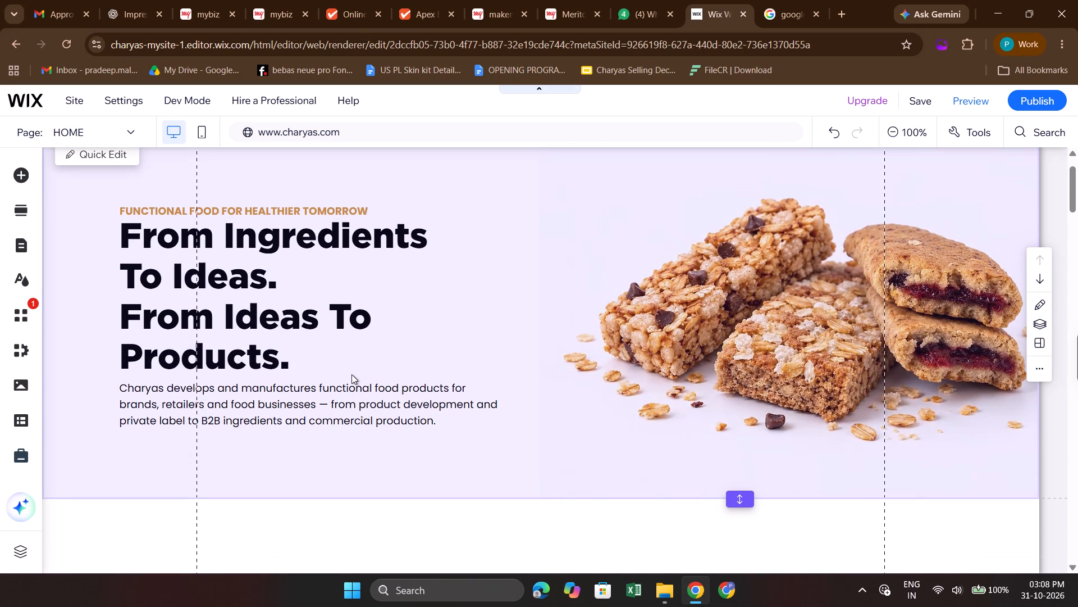
pyautogui.scroll(-2, 351, 374)
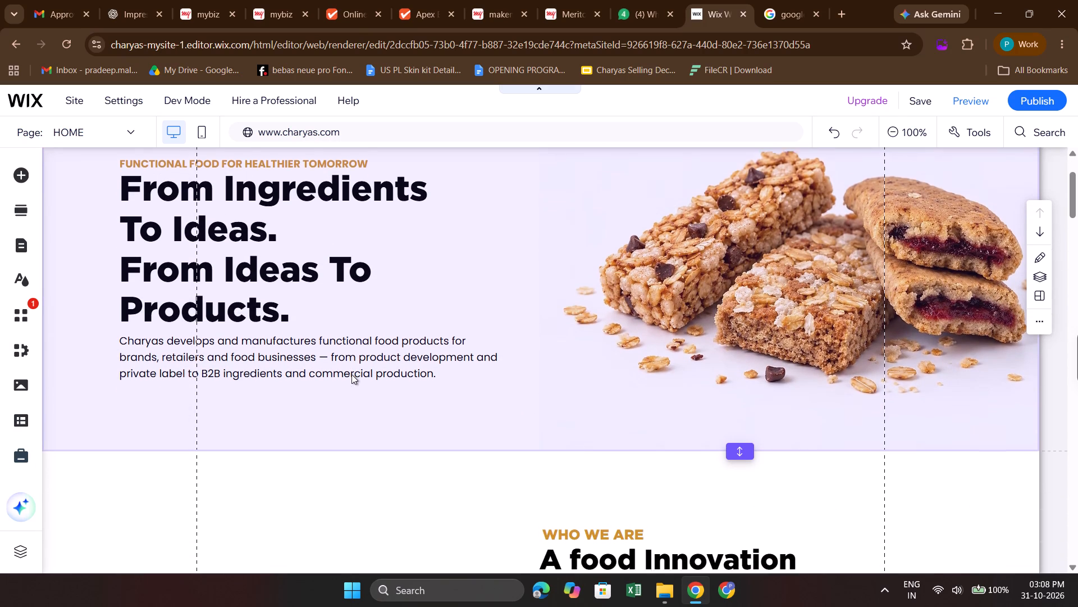
pyautogui.scroll(-2, 351, 374)
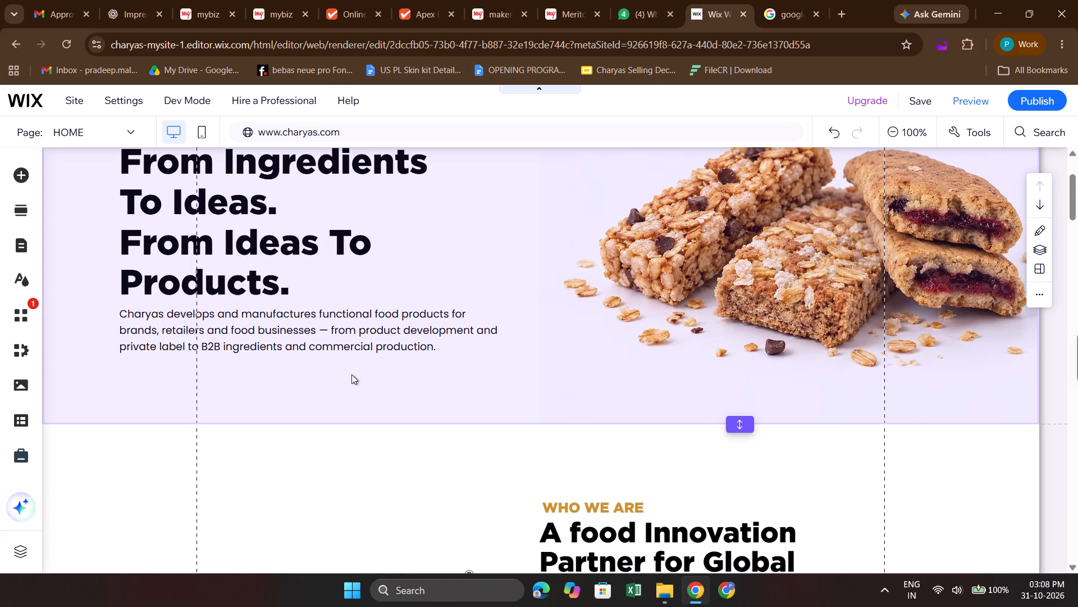
pyautogui.scroll(-3, 351, 374)
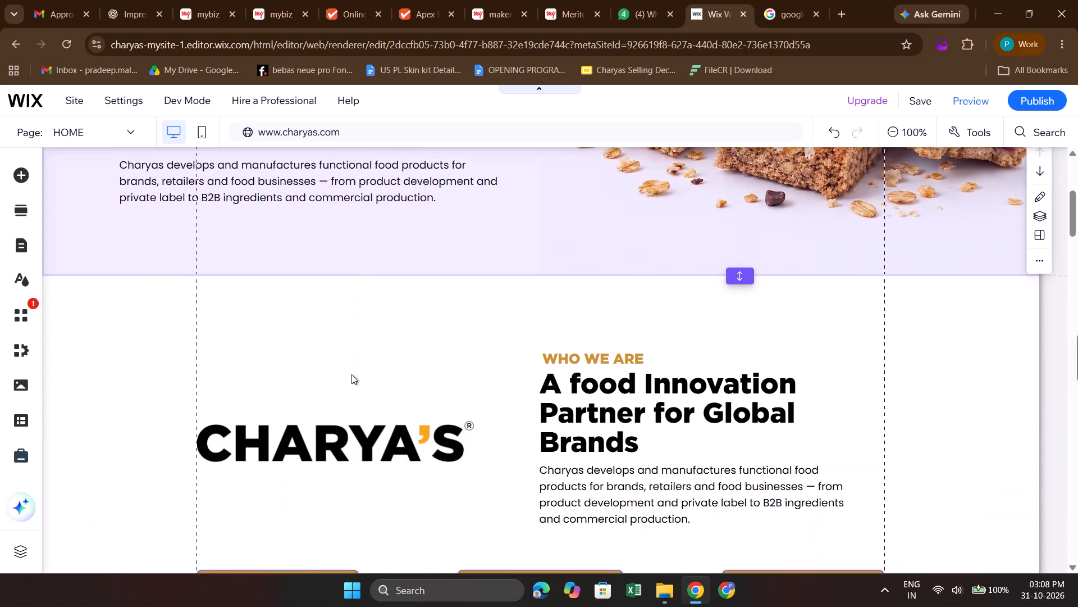
# Examine the HOME page's WHO WE ARE section and its Our Purpose, Our Approach and Our Impact cards.
pyautogui.scroll(-1, 351, 374)
pyautogui.scroll(-1, 459, 355)
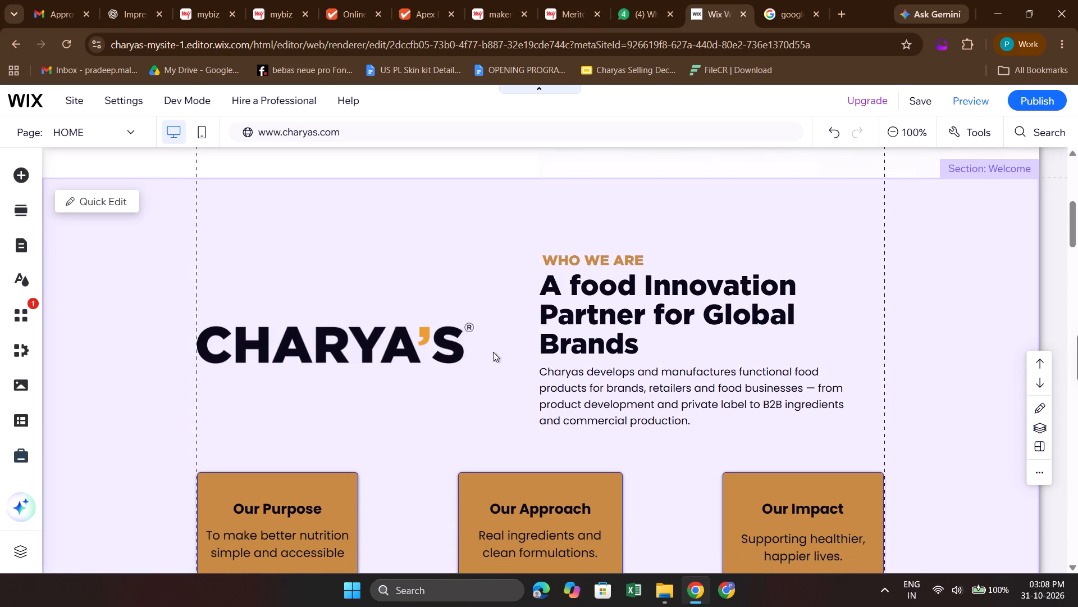
pyautogui.scroll(-1, 533, 359)
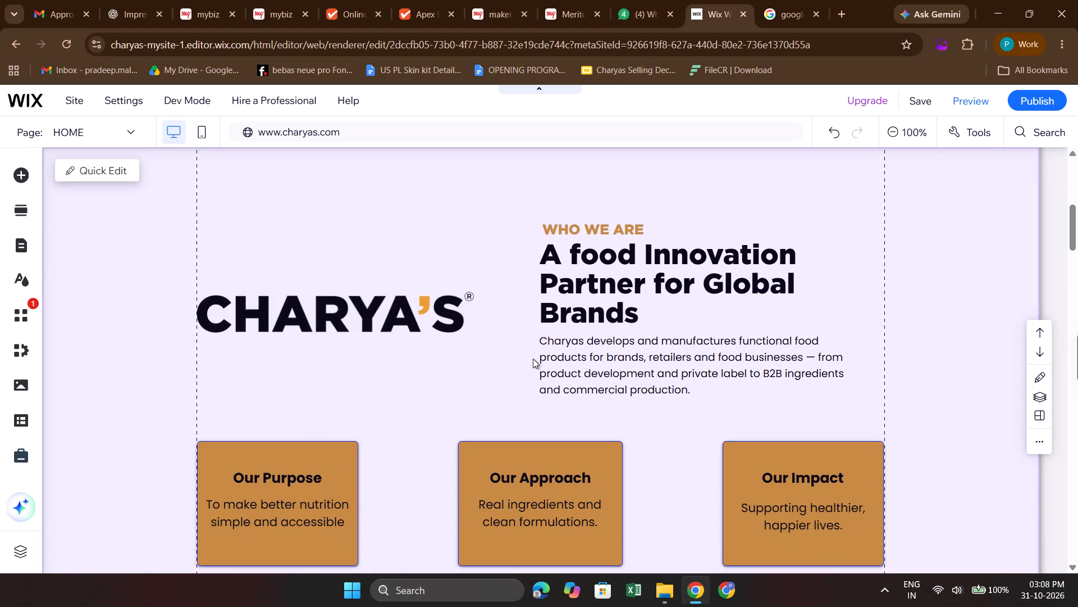
pyautogui.scroll(-2, 652, 365)
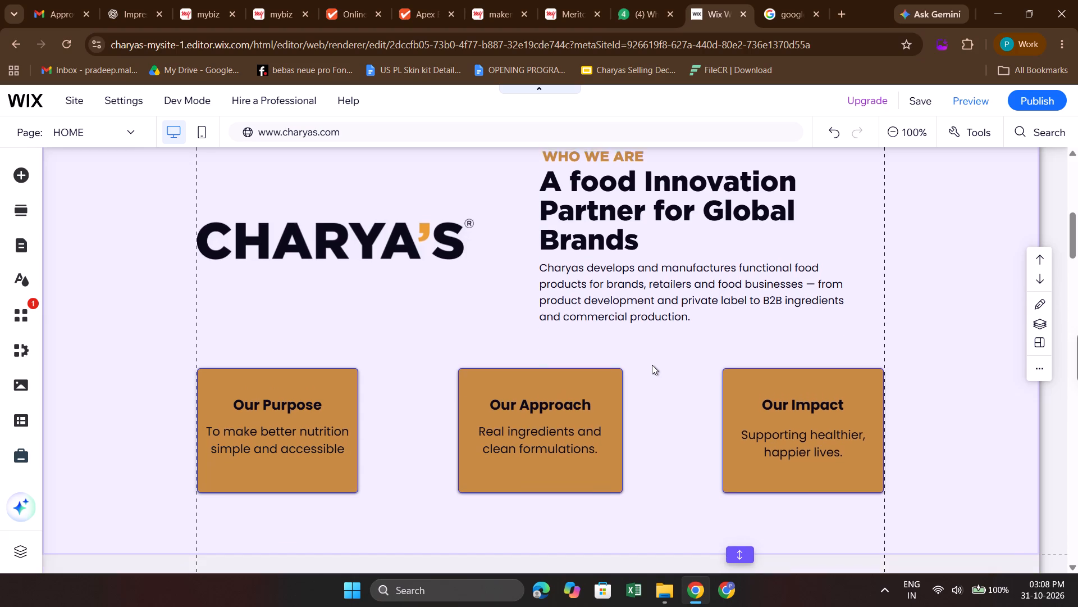
pyautogui.scroll(-2, 652, 365)
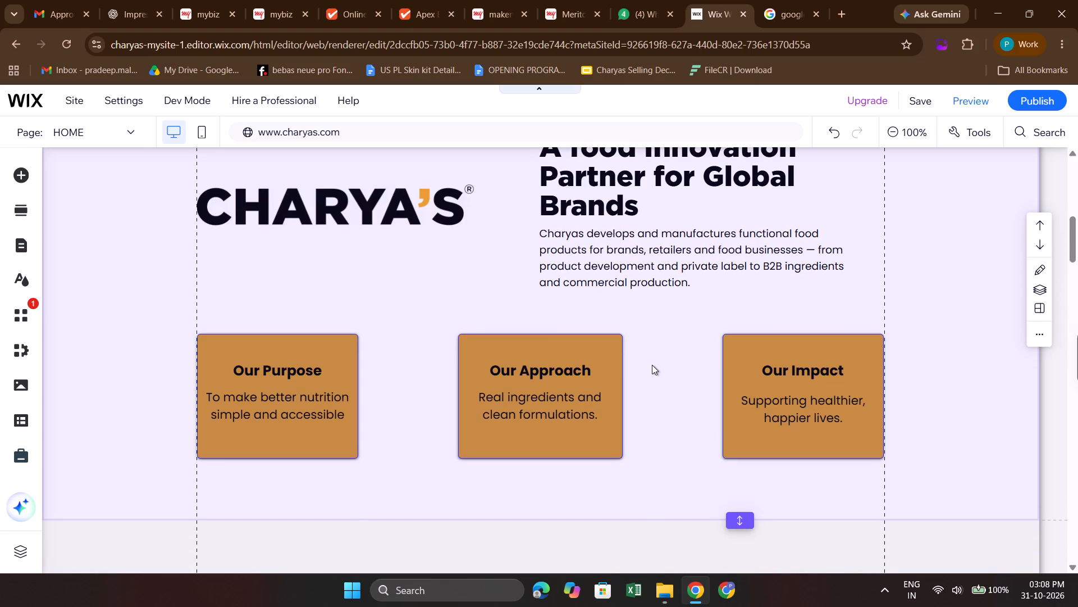
pyautogui.scroll(-1, 652, 365)
pyautogui.scroll(-1, 535, 416)
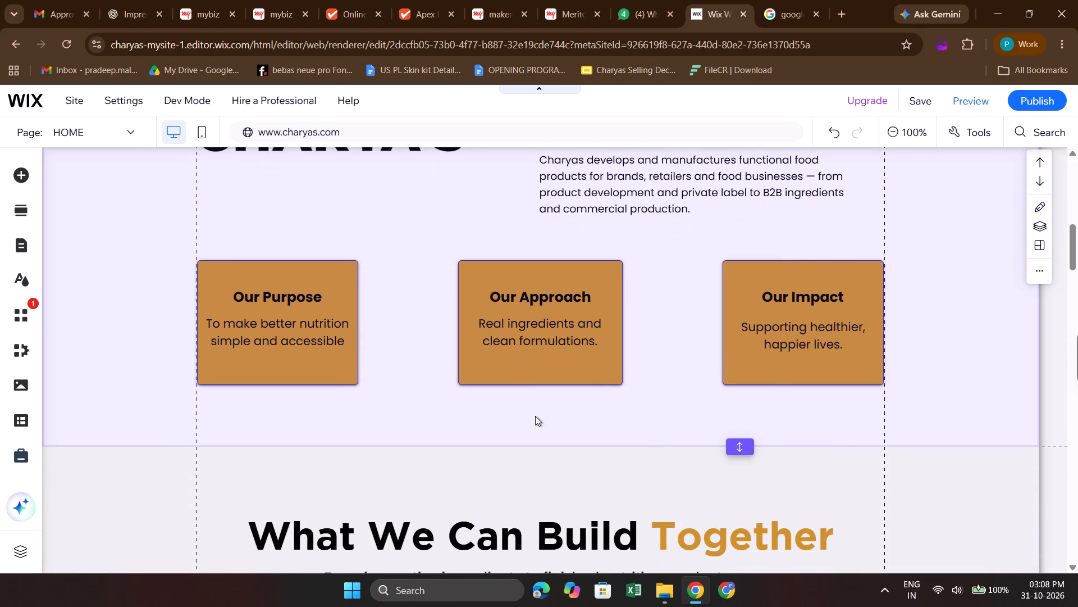
pyautogui.scroll(-1, 535, 416)
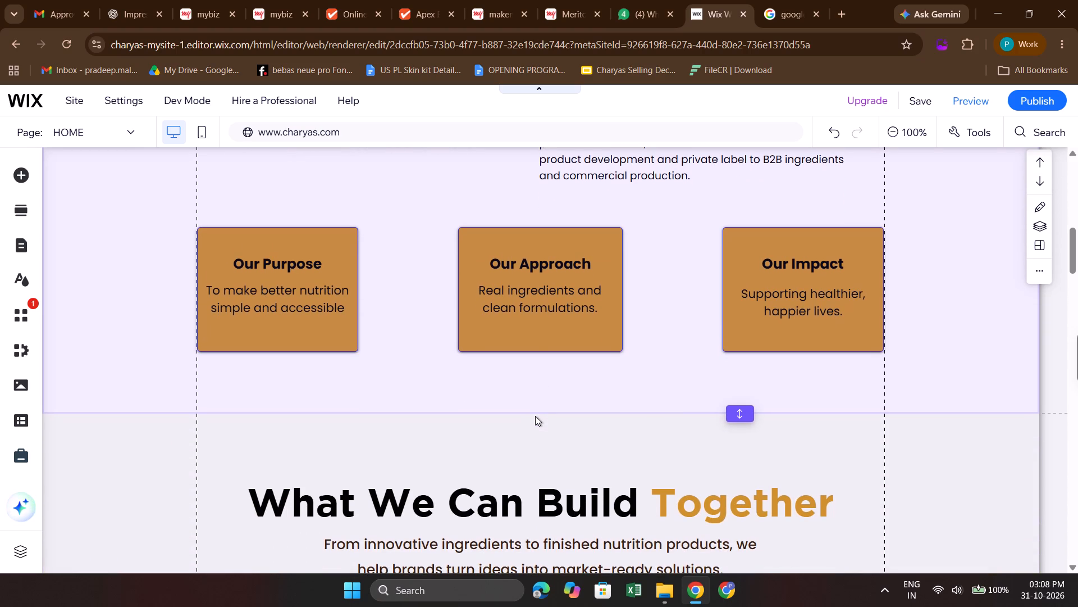
# Examine the What We Can Build Together icons and the three Functional Products cards for alignment, spacing and wording.
pyautogui.scroll(-1, 535, 416)
pyautogui.scroll(-1, 446, 463)
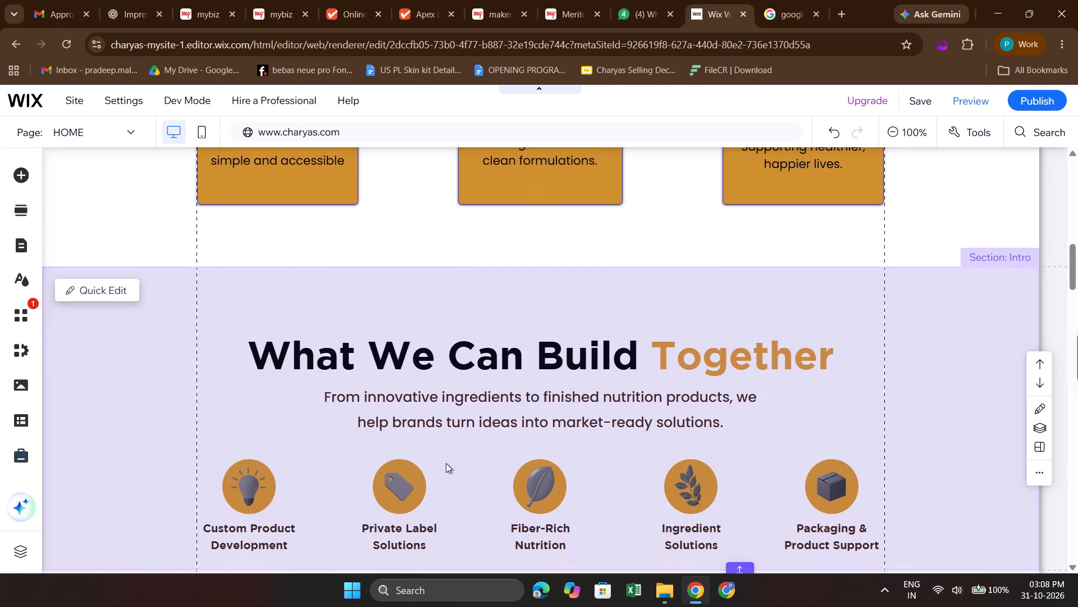
pyautogui.scroll(-2, 446, 463)
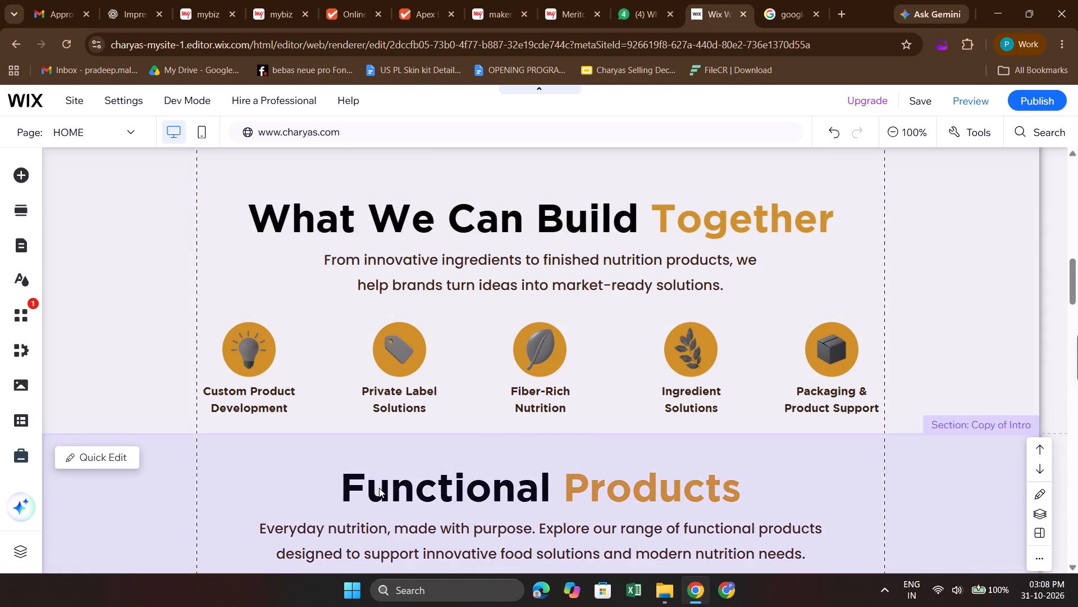
pyautogui.scroll(-3, 379, 488)
pyautogui.scroll(-1, 449, 404)
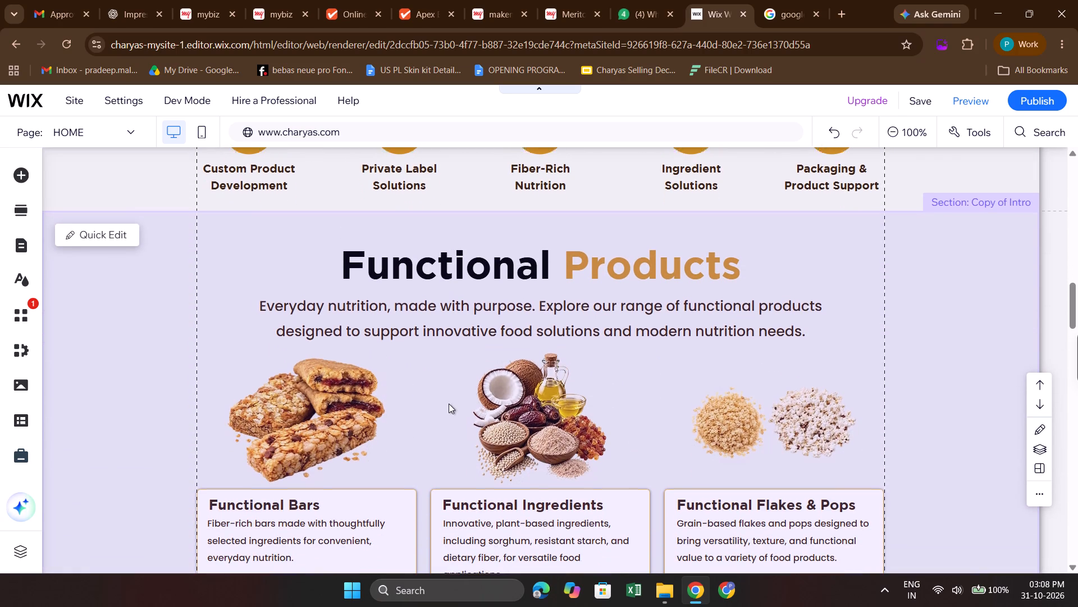
pyautogui.scroll(-2, 449, 404)
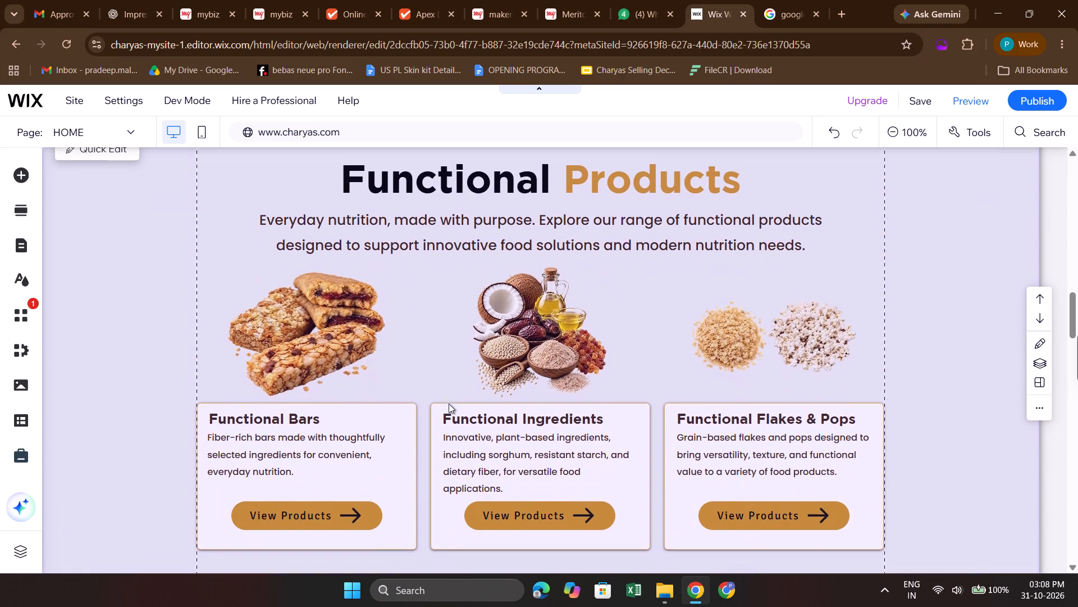
pyautogui.scroll(-1, 368, 460)
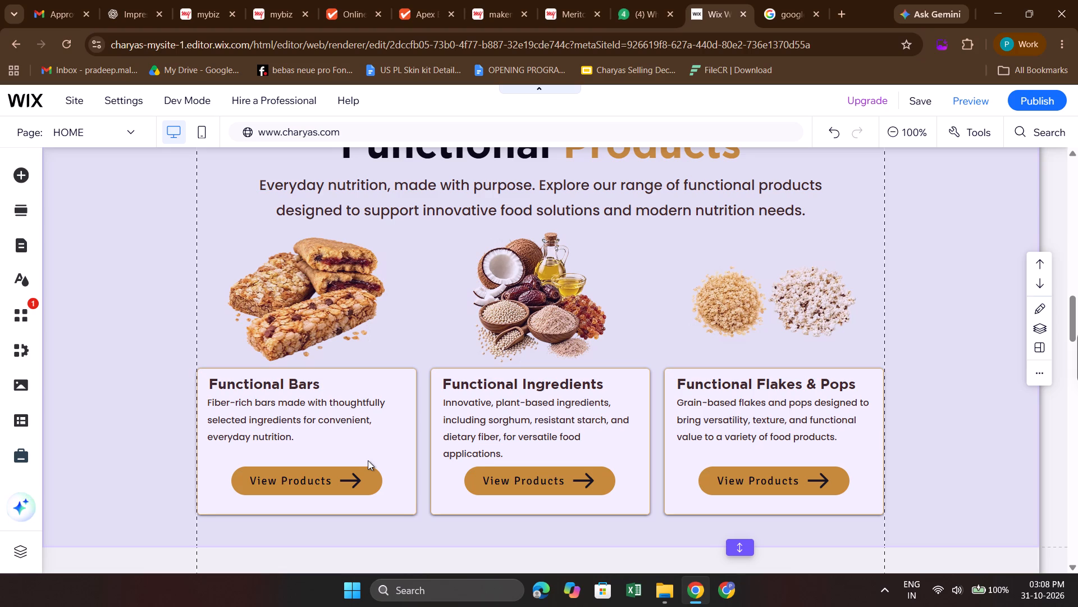
pyautogui.scroll(-1, 368, 460)
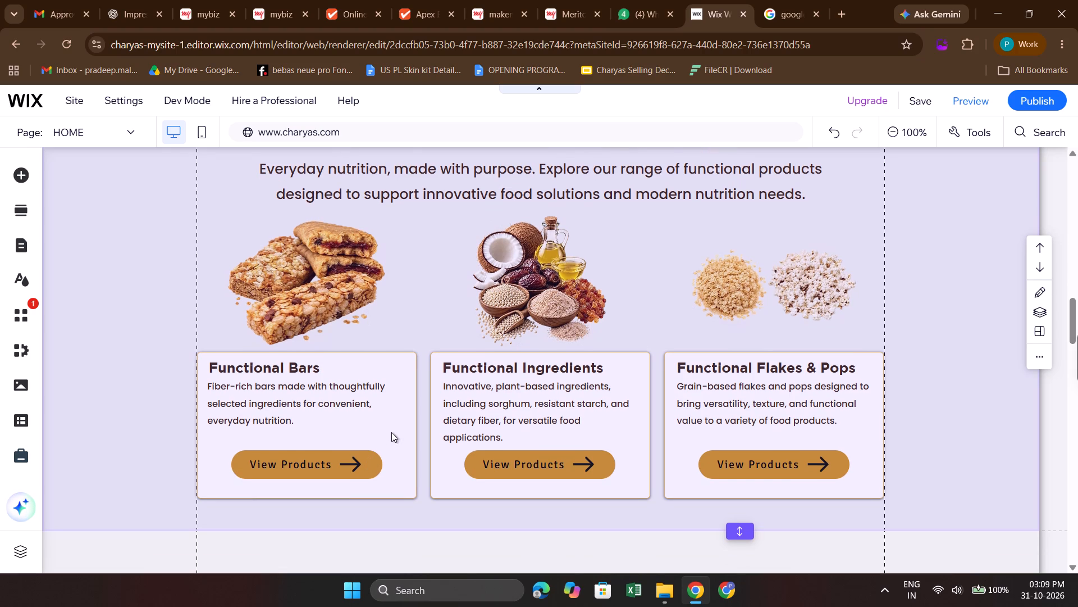
pyautogui.scroll(-1, 391, 432)
pyautogui.scroll(-1, 468, 369)
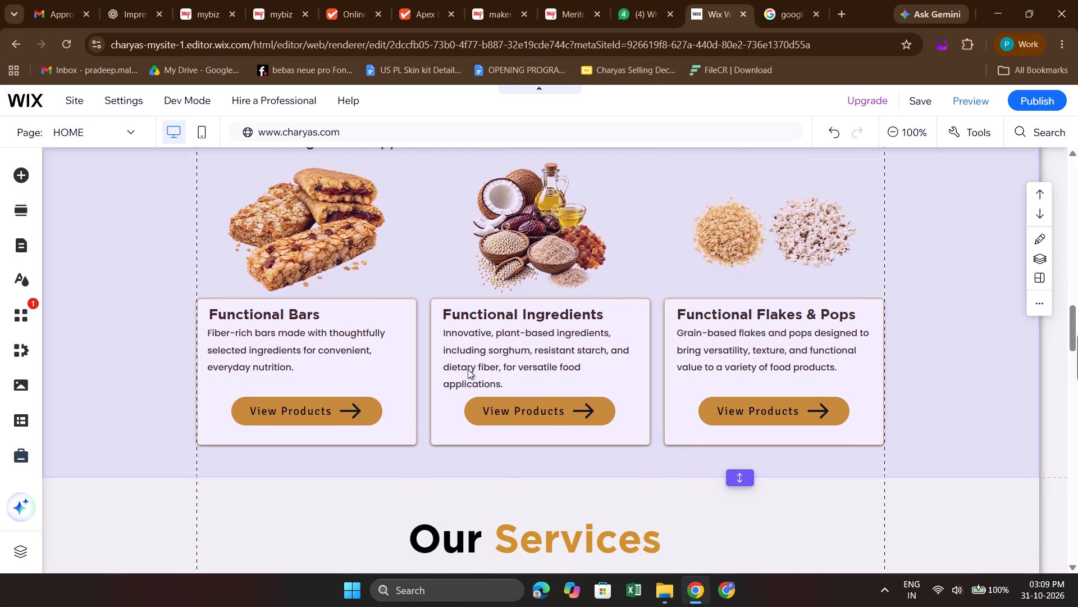
# Examine the HOME page's Our Services section and its four service cards for alignment, spacing and wording.
pyautogui.scroll(-2, 468, 369)
pyautogui.scroll(-1, 408, 421)
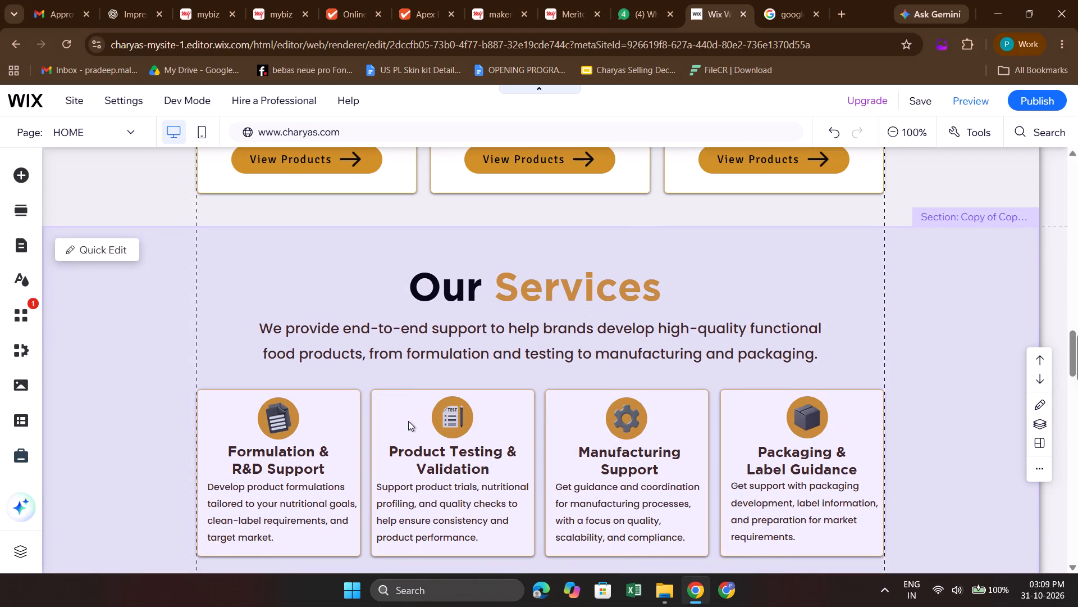
pyautogui.scroll(-2, 408, 421)
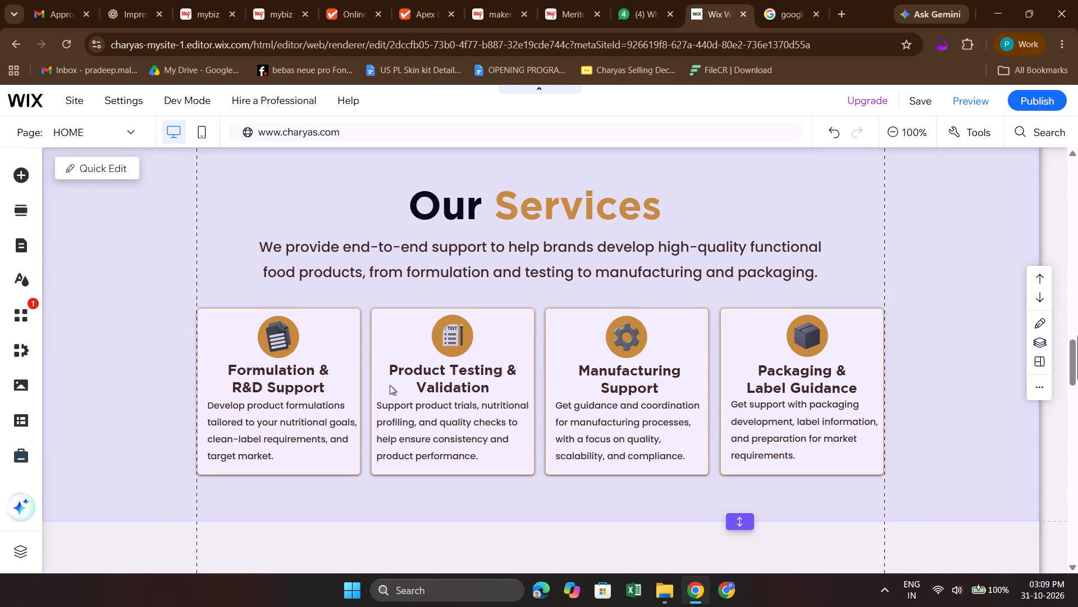
pyautogui.scroll(-1, 390, 385)
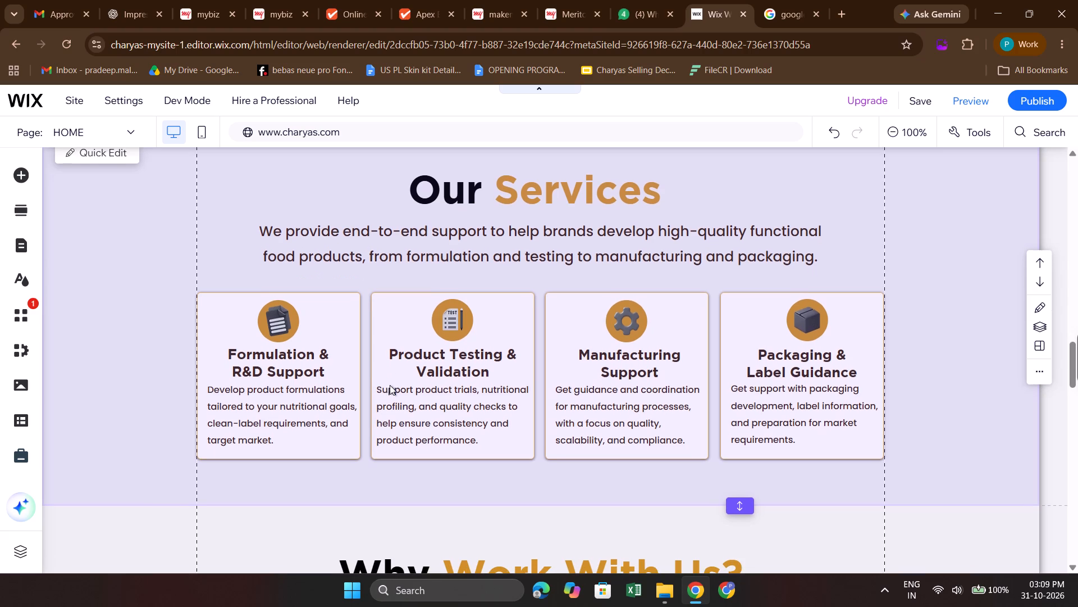
pyautogui.scroll(-1, 390, 385)
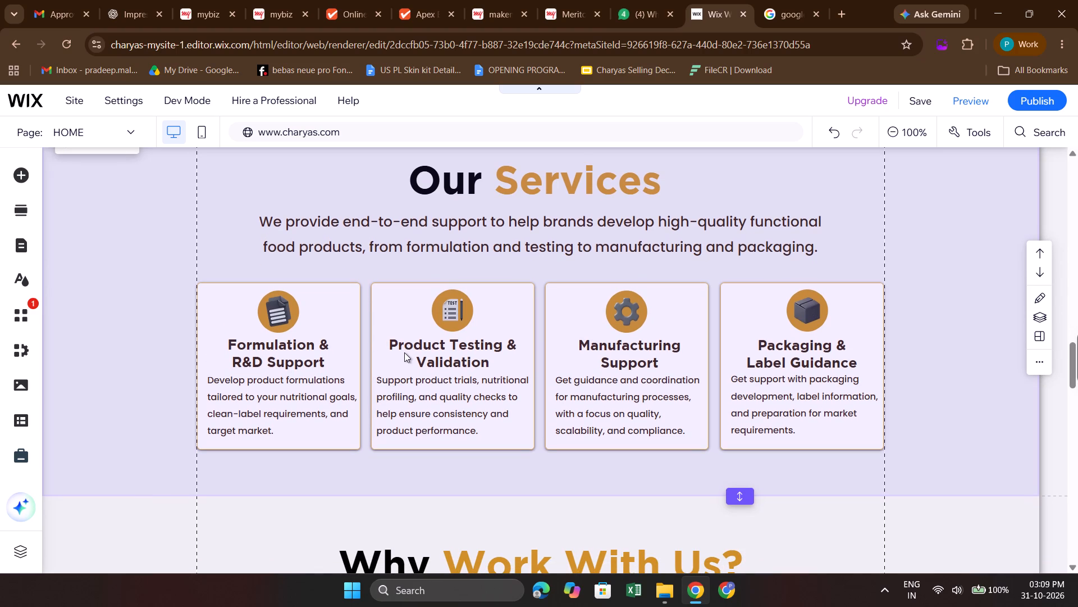
pyautogui.scroll(-1, 411, 334)
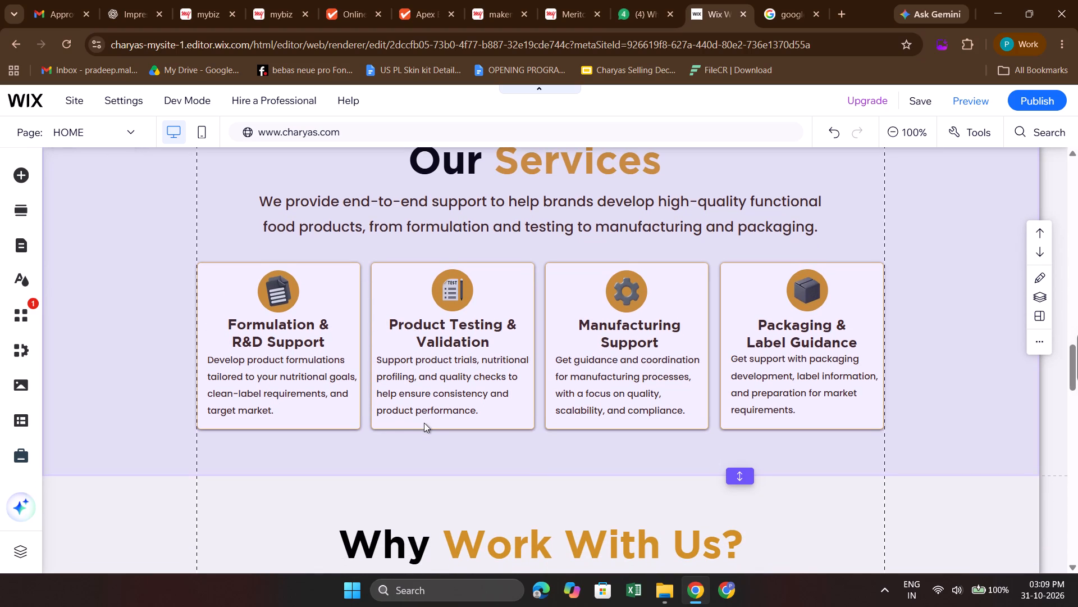
pyautogui.scroll(-1, 424, 423)
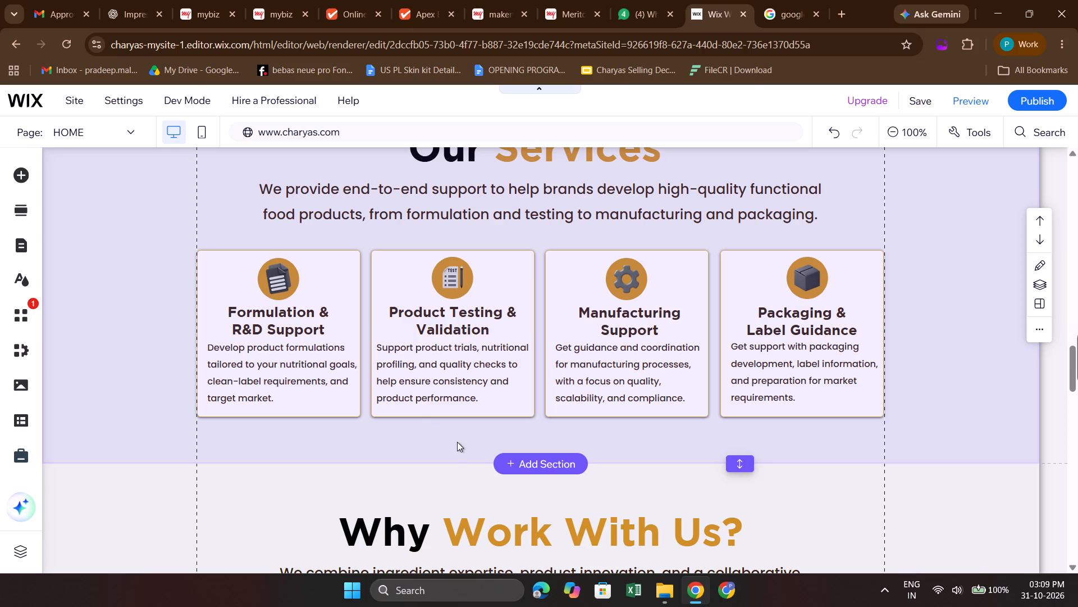
pyautogui.scroll(-2, 457, 442)
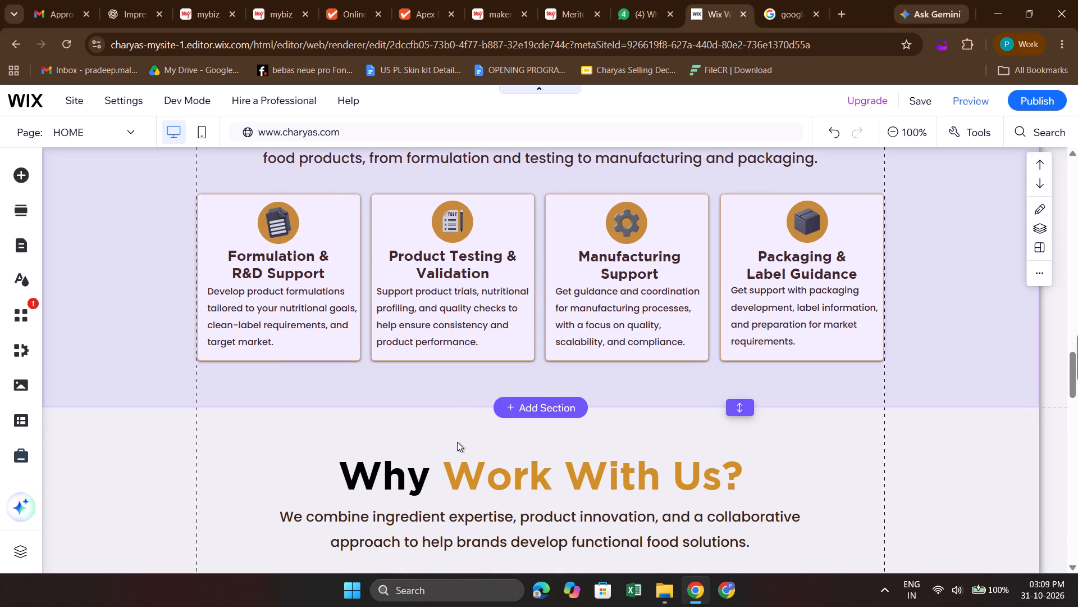
# Examine the Why Work With Us? section's heading, intro text and four cards for alignment, spacing and wording.
pyautogui.scroll(-2, 457, 442)
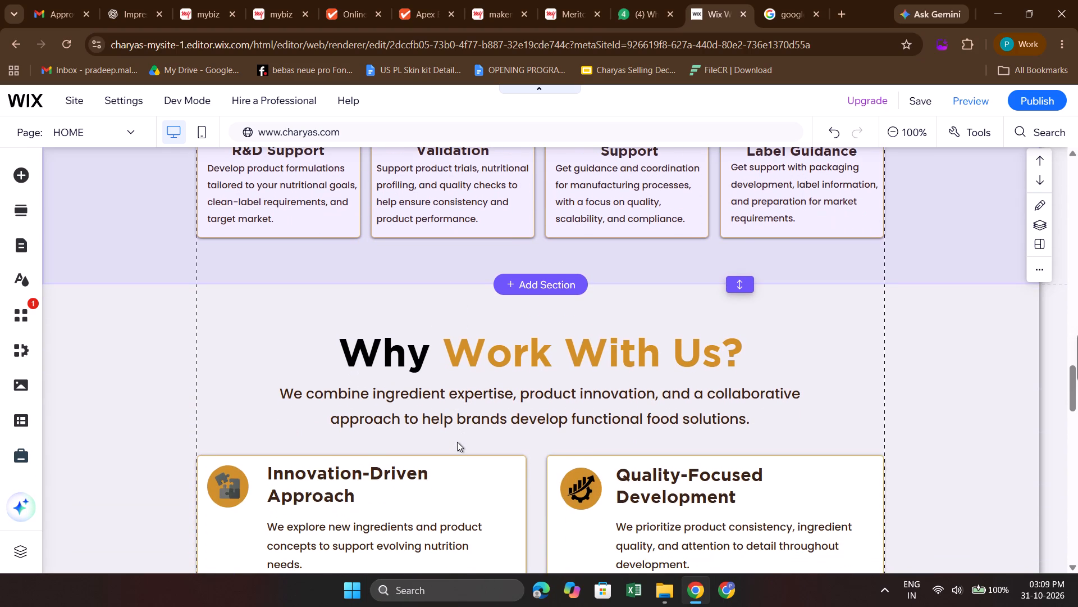
pyautogui.scroll(-1, 457, 442)
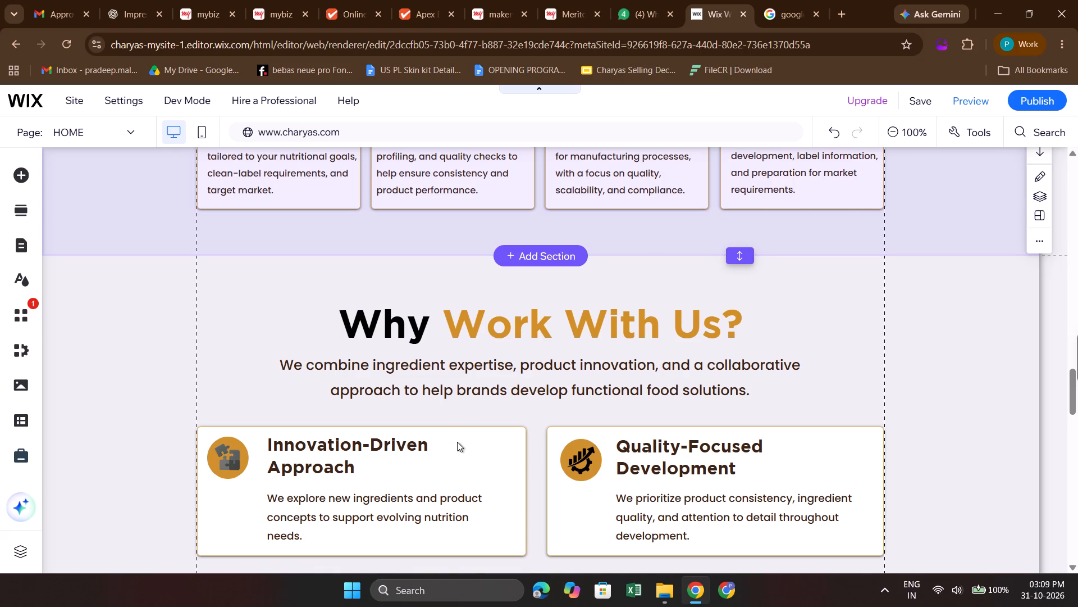
pyautogui.scroll(-1, 457, 442)
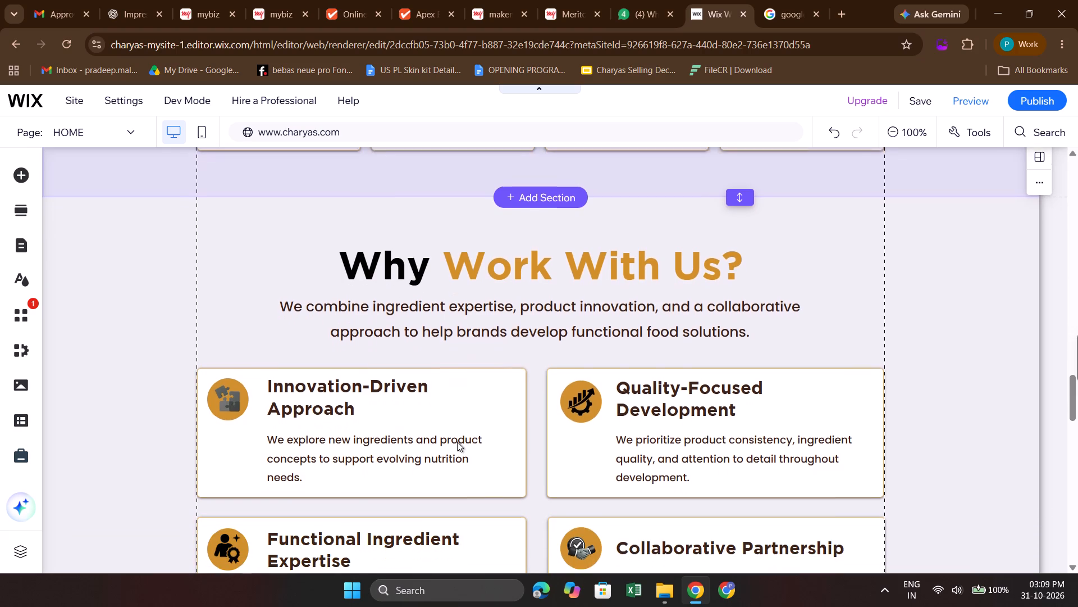
pyautogui.scroll(-1, 399, 514)
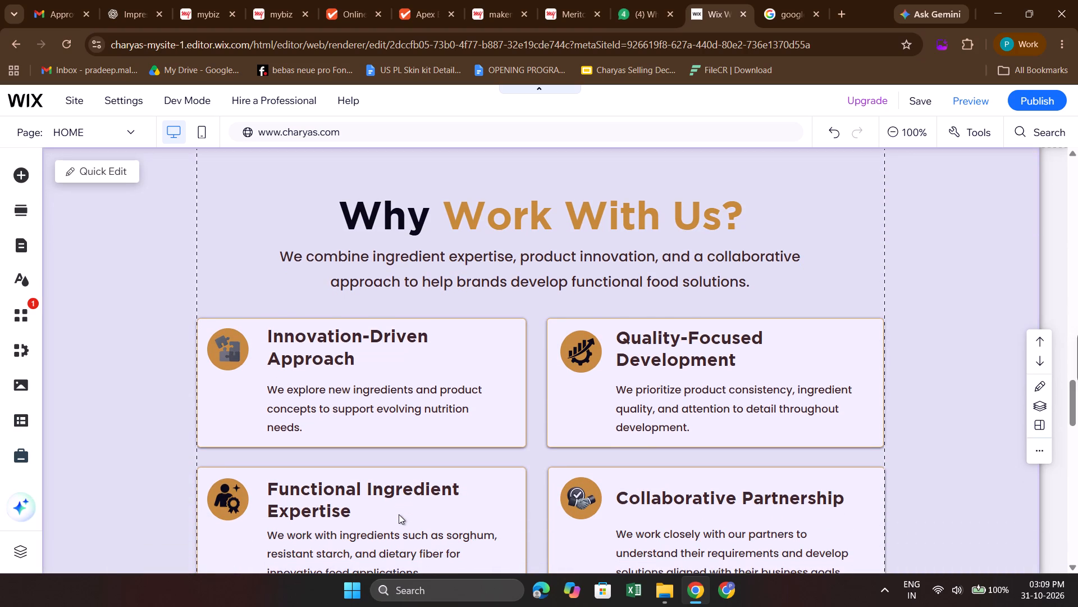
pyautogui.scroll(-1, 399, 514)
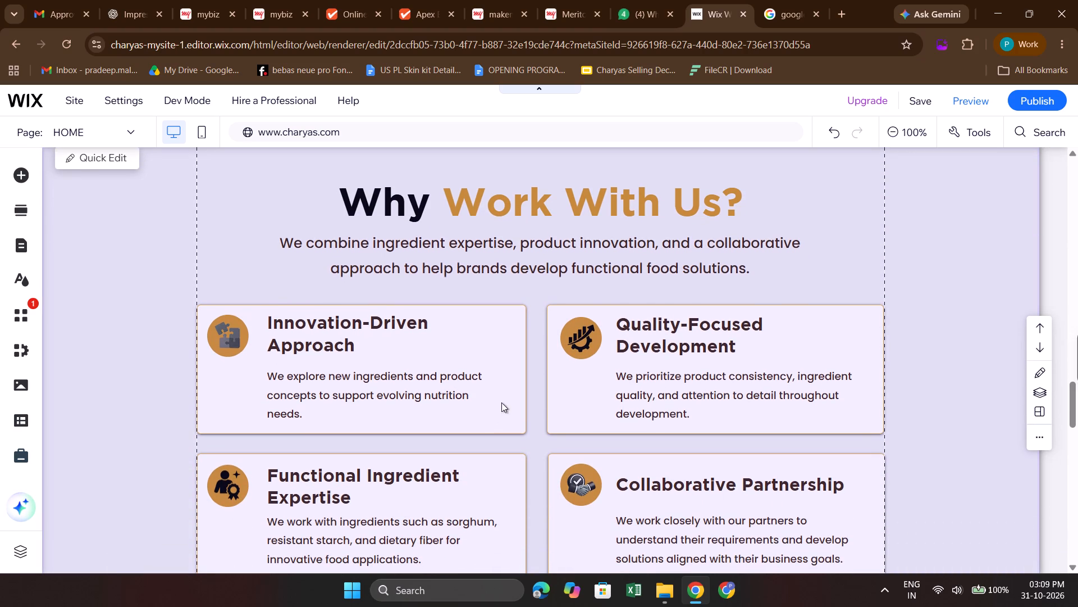
pyautogui.scroll(-1, 511, 388)
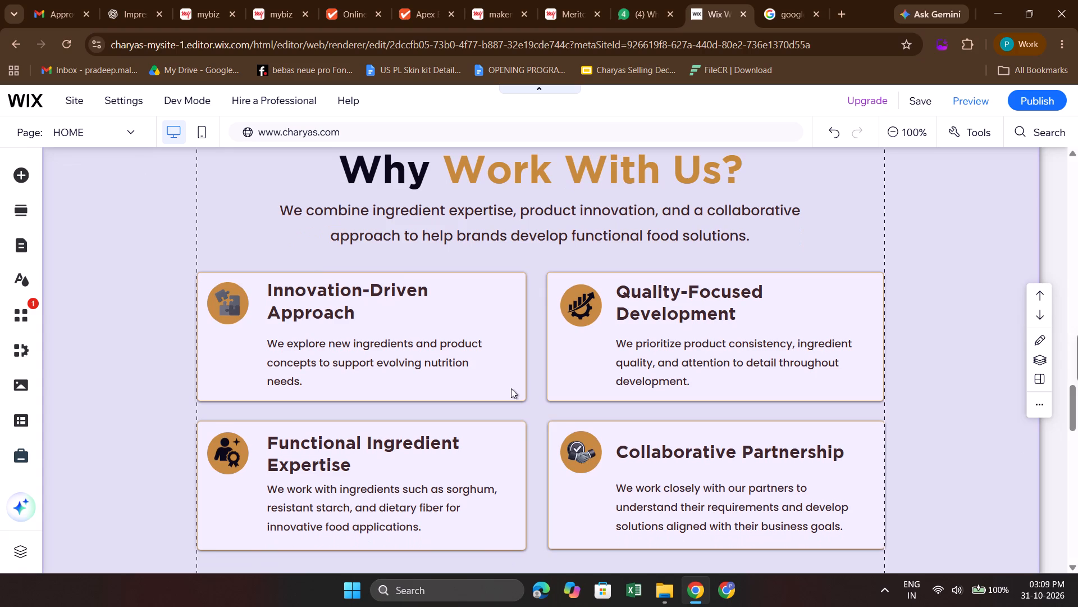
pyautogui.scroll(-2, 467, 445)
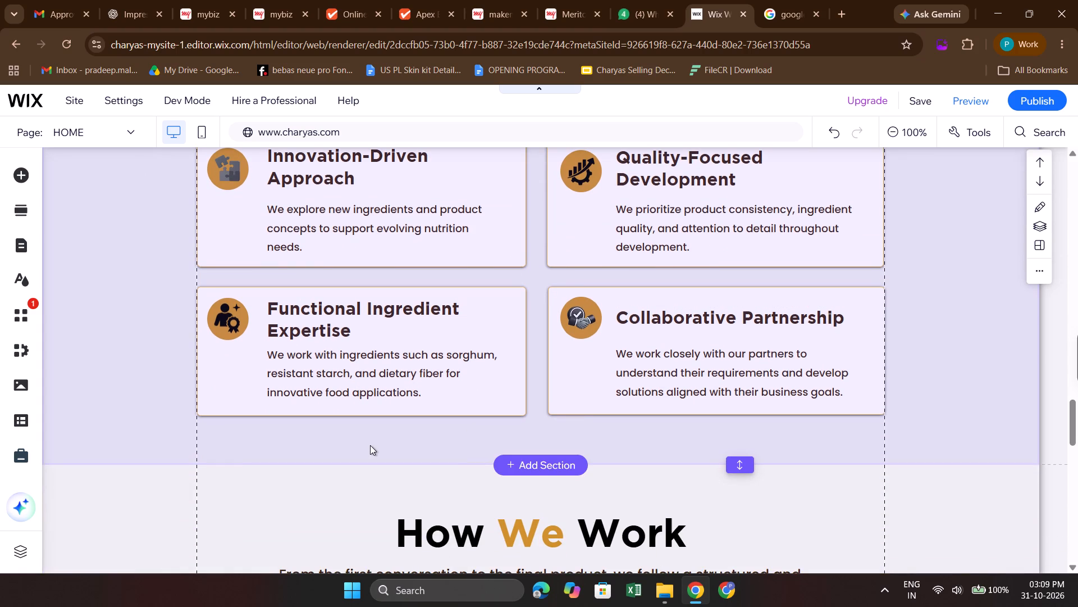
pyautogui.scroll(-1, 371, 442)
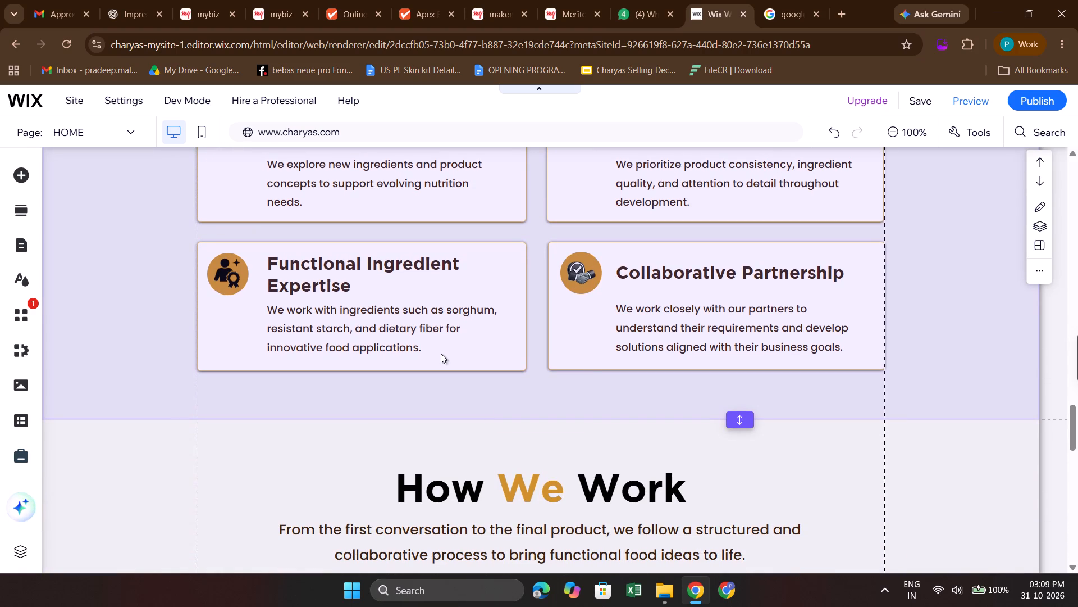
# Examine the How We Work section's six numbered process cards for alignment, connecting lines, spacing and wording.
pyautogui.scroll(-2, 441, 354)
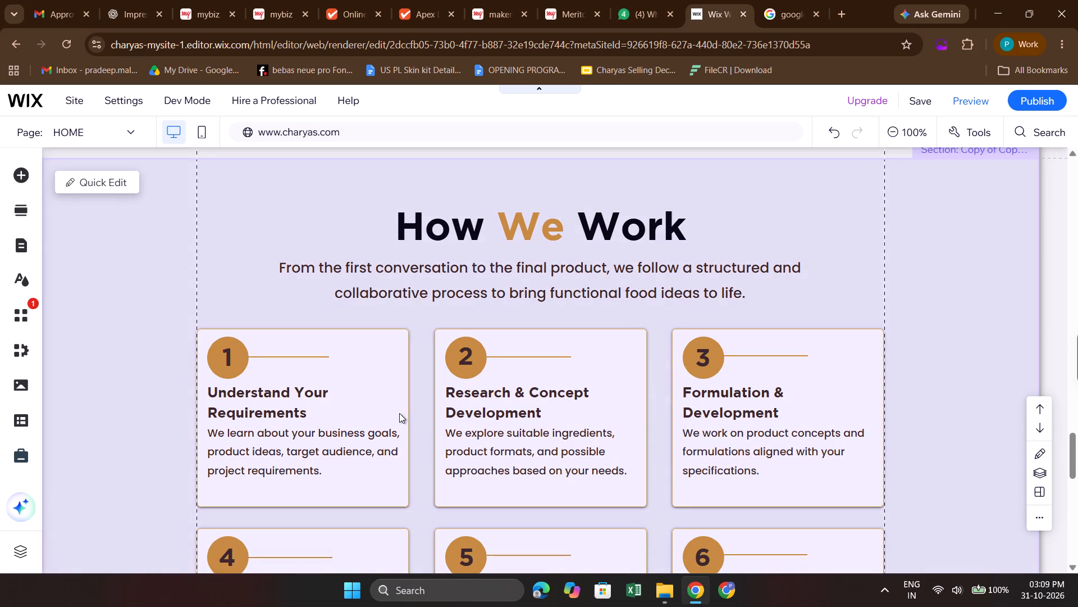
pyautogui.scroll(-1, 399, 413)
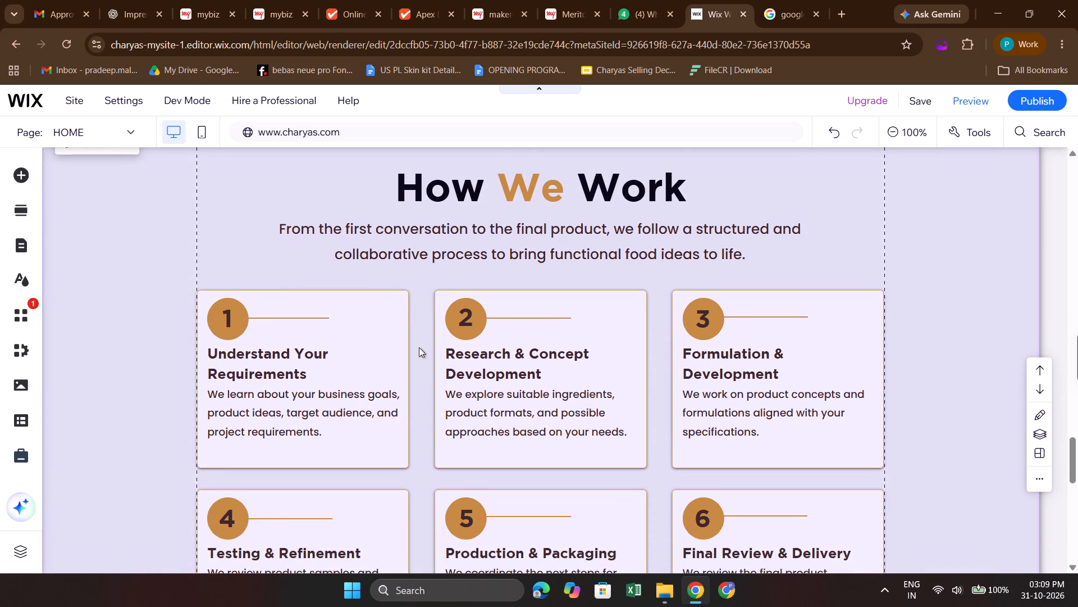
pyautogui.scroll(-1, 419, 347)
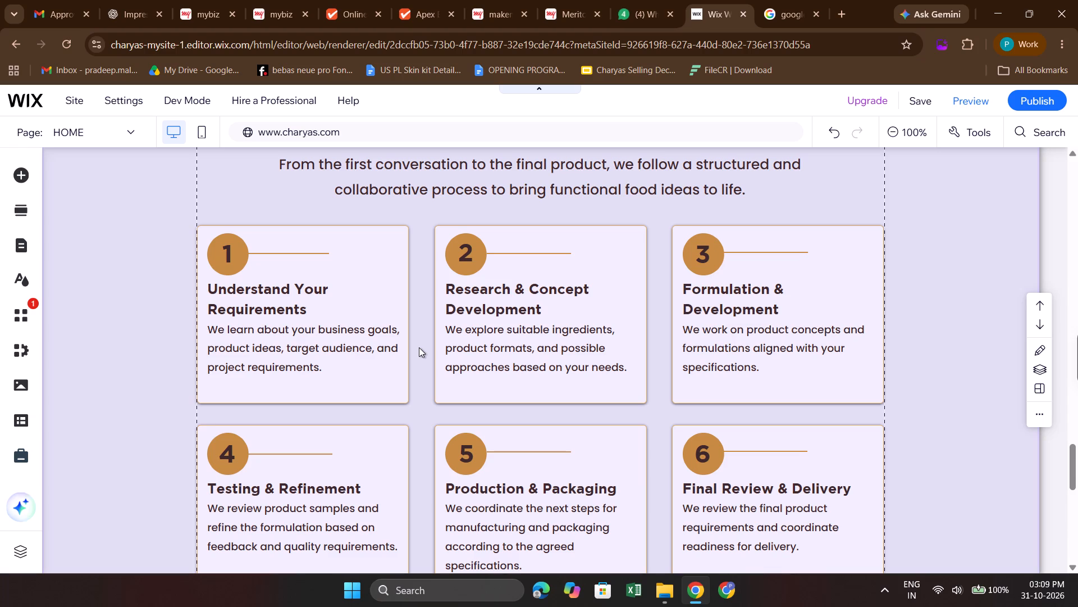
pyautogui.scroll(-1, 419, 347)
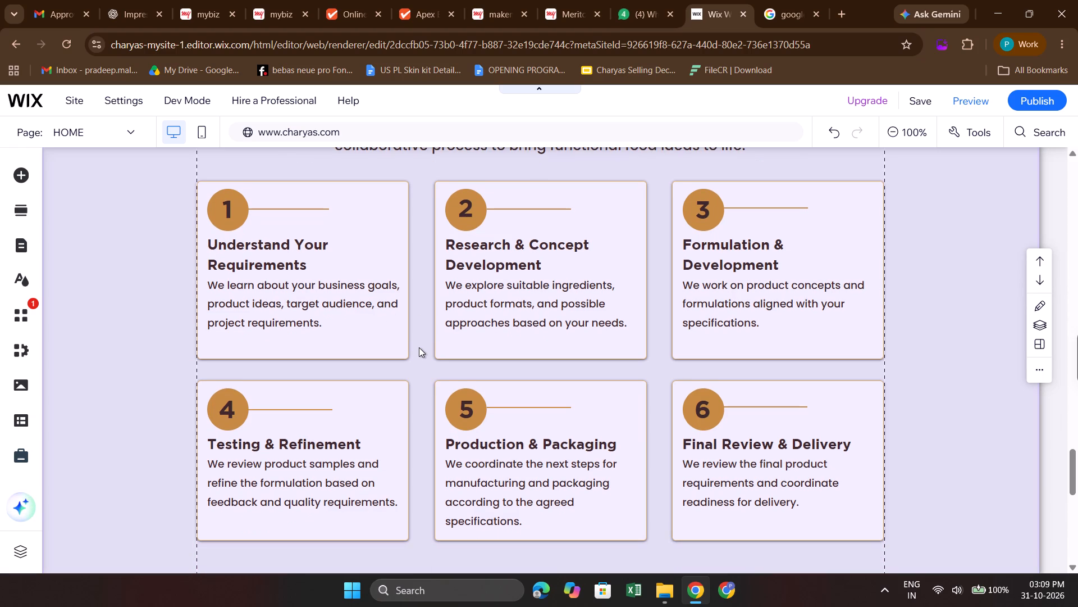
pyautogui.scroll(-1, 419, 347)
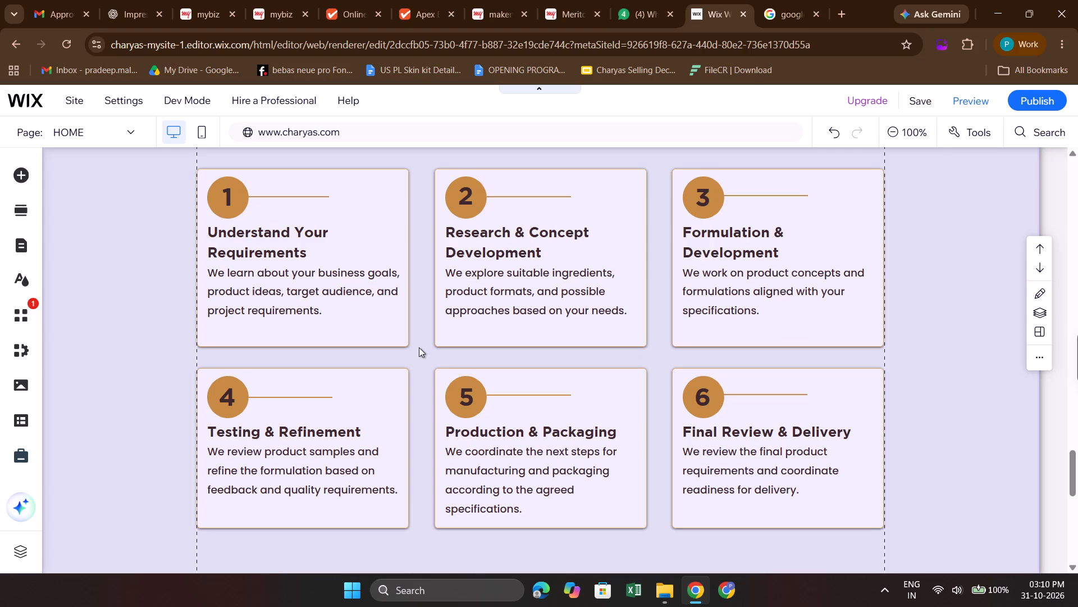
pyautogui.scroll(-2, 419, 347)
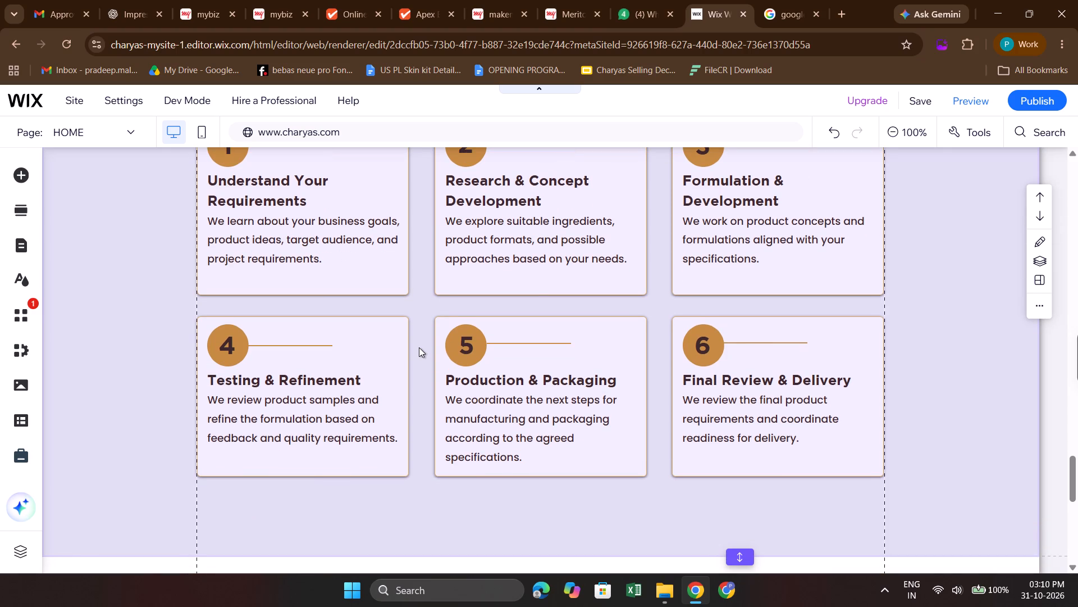
pyautogui.scroll(-1, 419, 347)
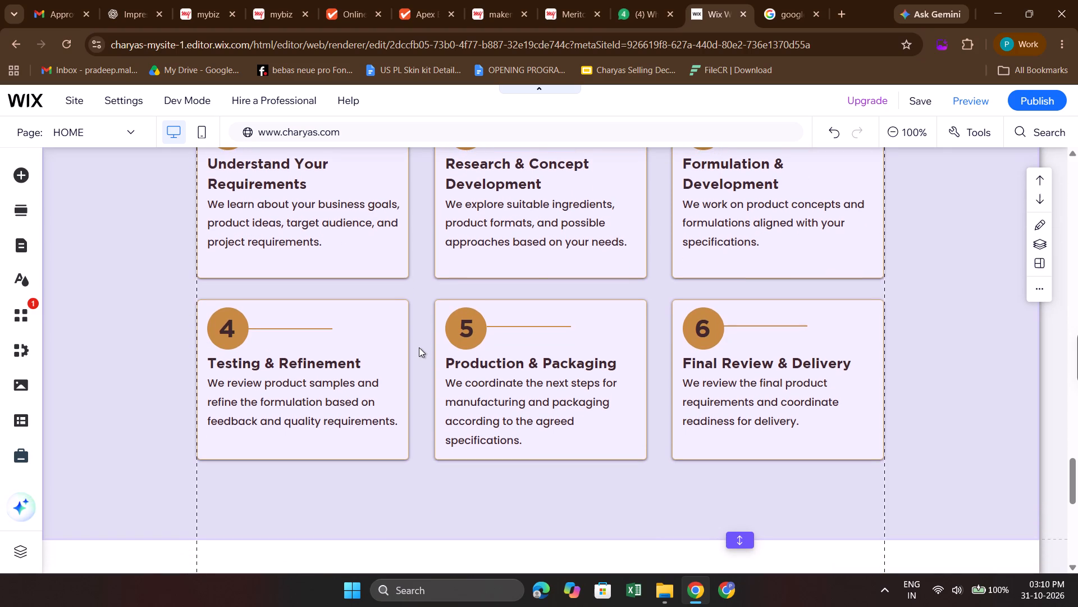
pyautogui.scroll(-1, 432, 419)
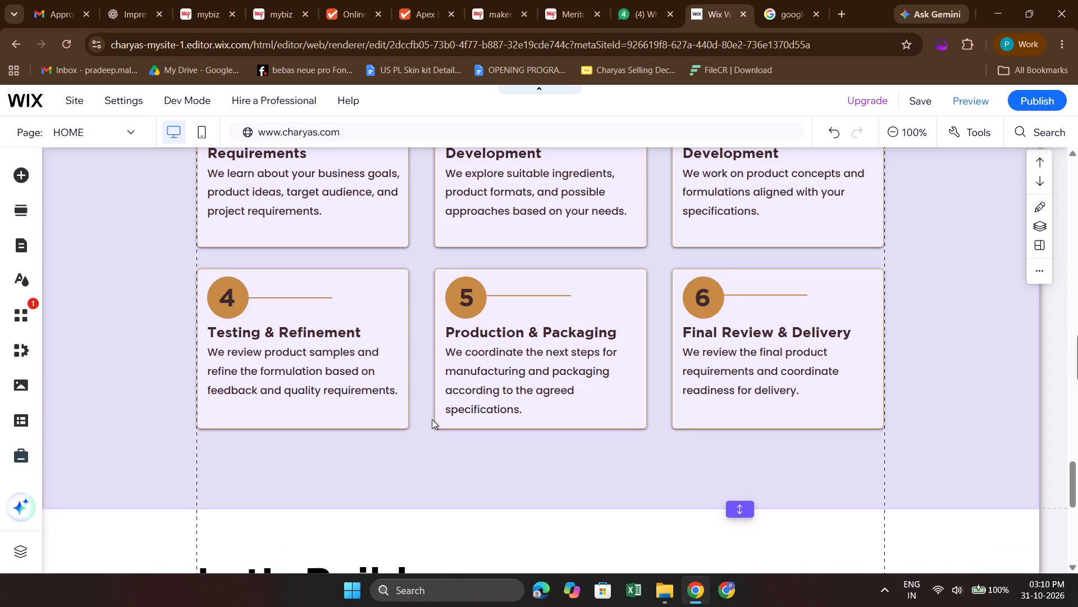
pyautogui.scroll(-2, 432, 419)
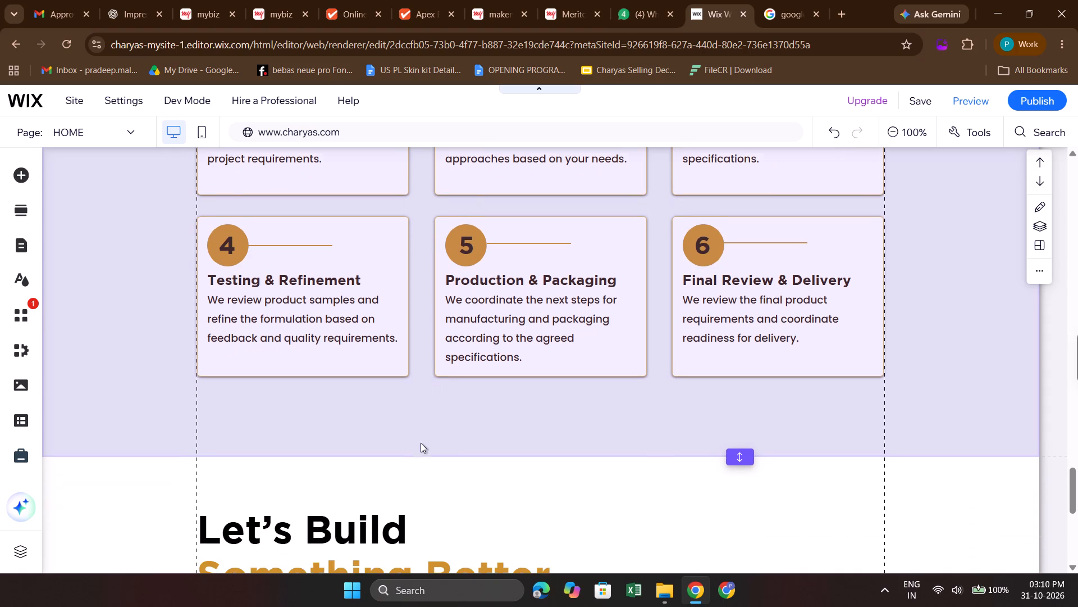
pyautogui.scroll(-2, 421, 443)
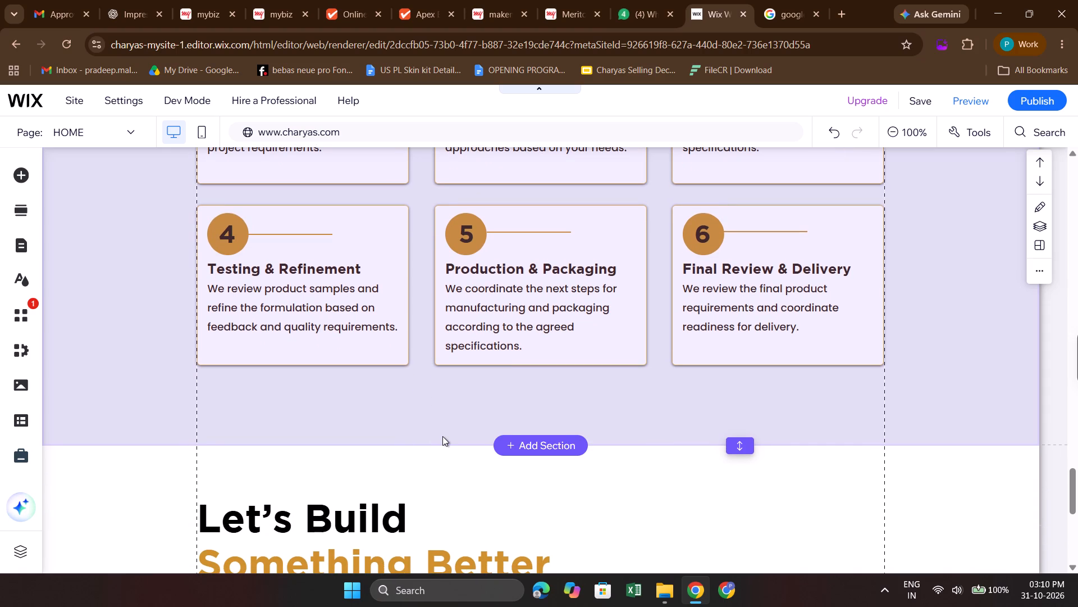
# Examine the Let's Build Something Better section above the footer, including its text and Contact Us button.
pyautogui.scroll(-2, 442, 436)
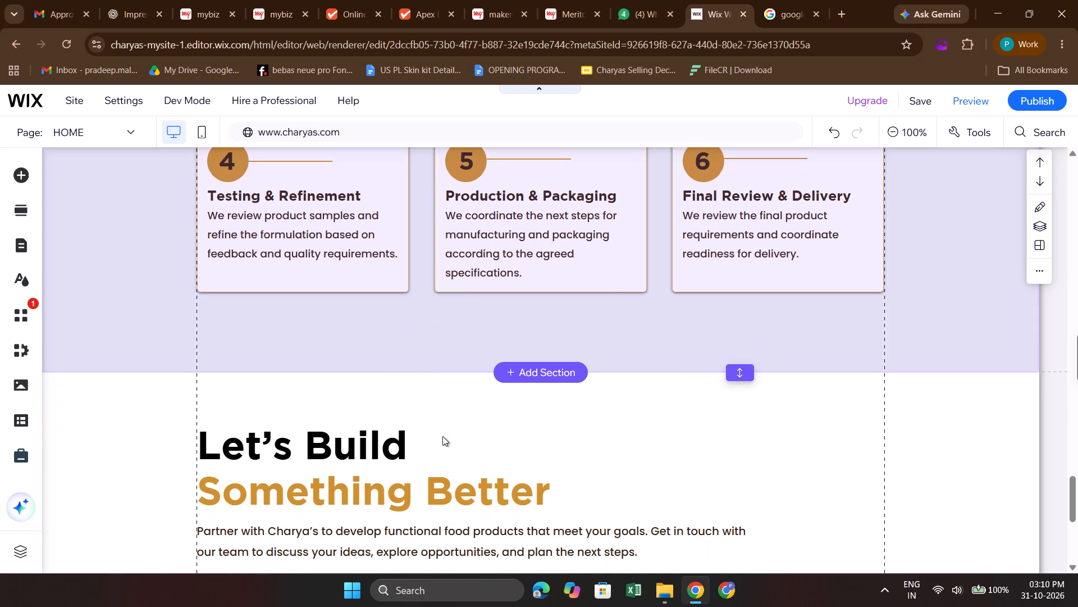
pyautogui.scroll(-2, 395, 464)
pyautogui.scroll(-1, 414, 382)
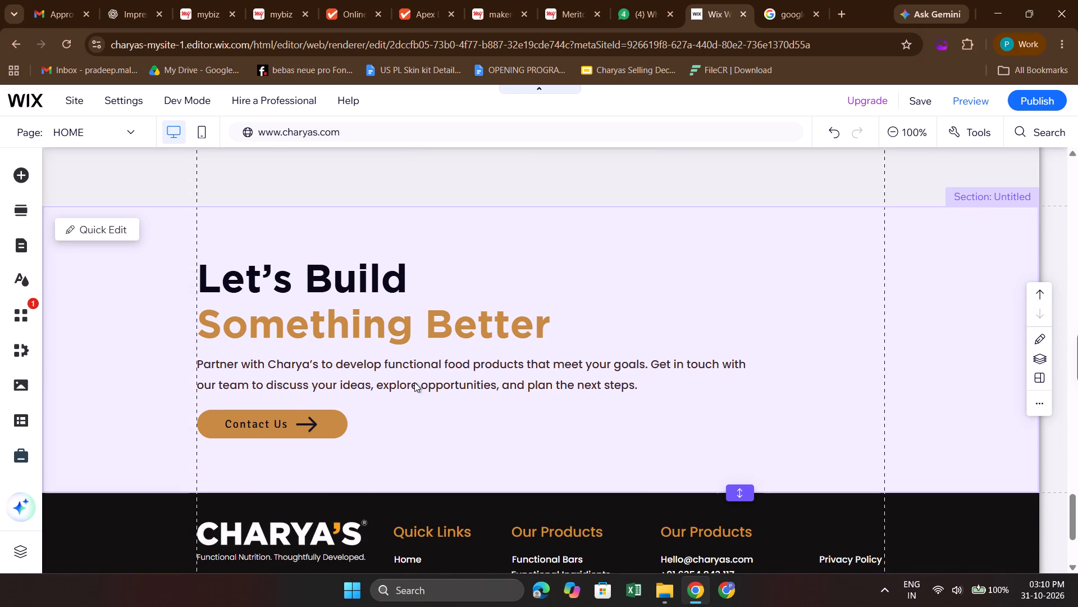
pyautogui.scroll(13, 414, 382)
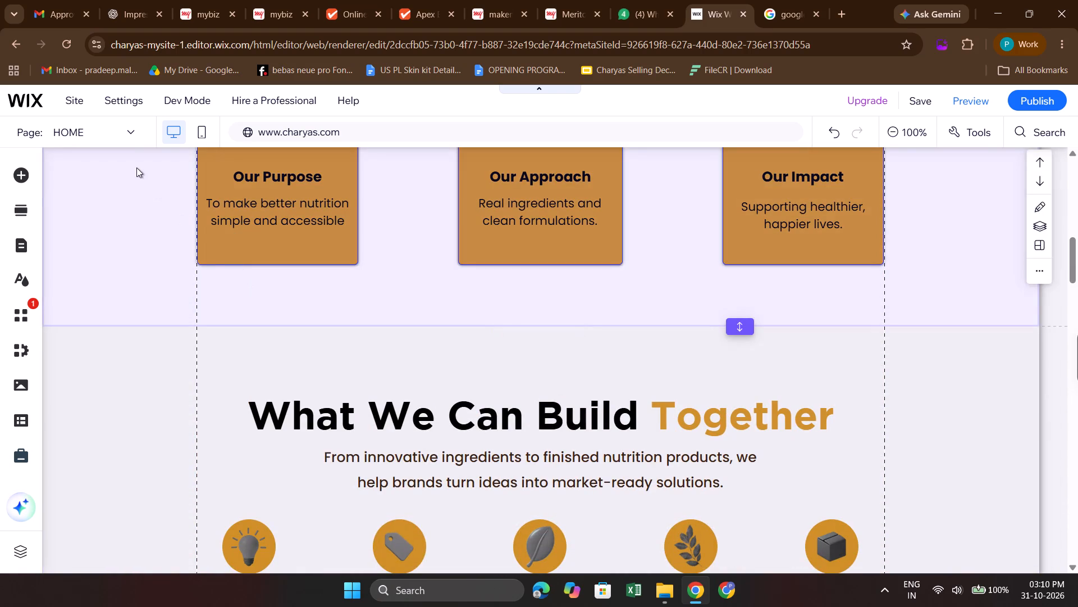
# Open the ABOUT US page and examine its About Us and Our Approach sections for alignment, spacing and wording.
pyautogui.click(131, 136)
pyautogui.click(104, 188)
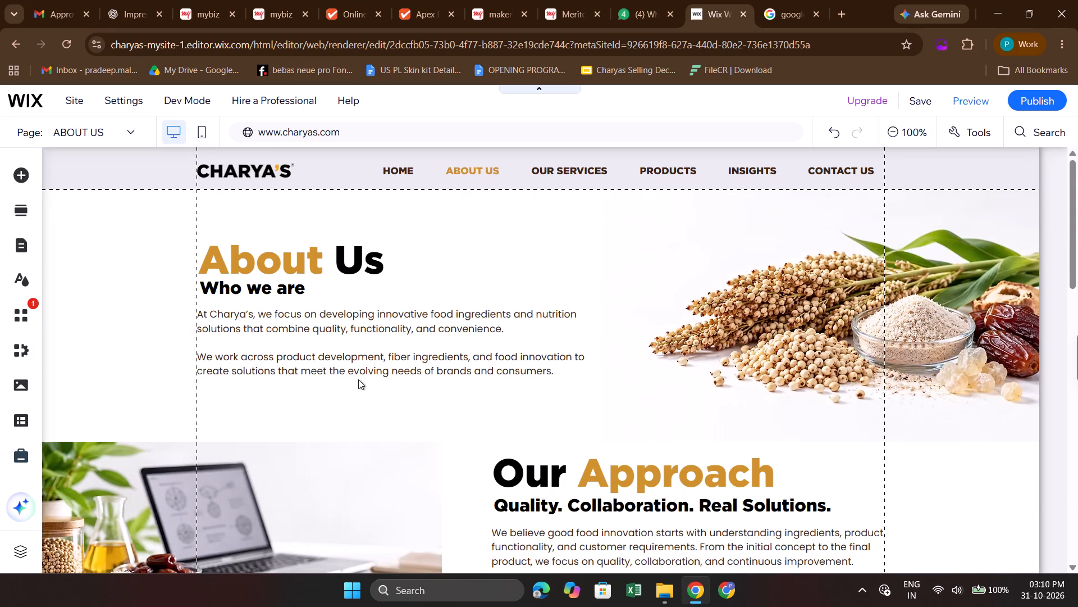
pyautogui.scroll(-1, 358, 379)
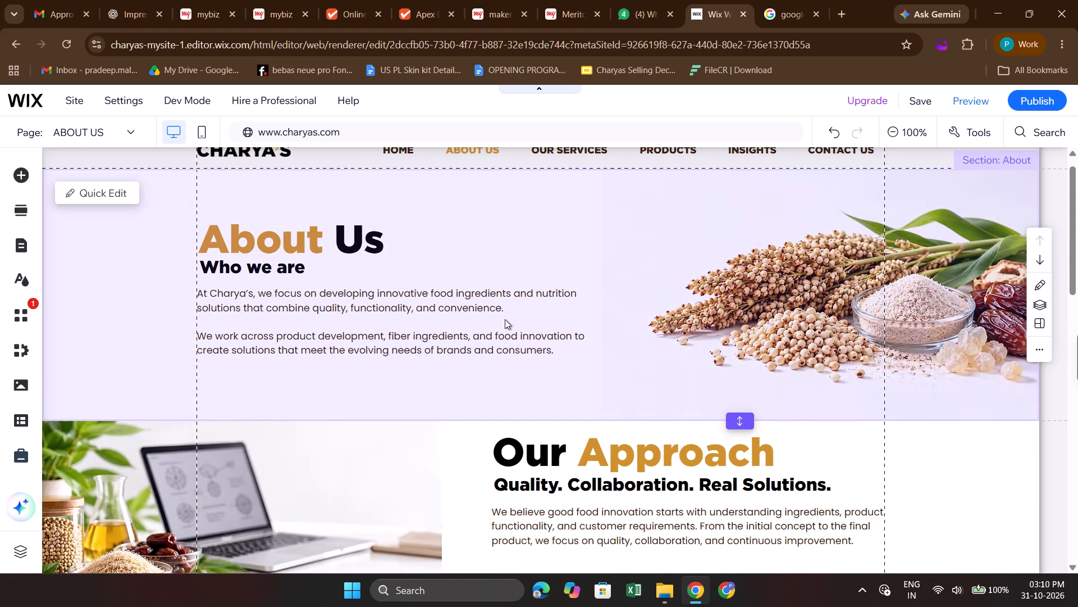
pyautogui.scroll(-1, 526, 279)
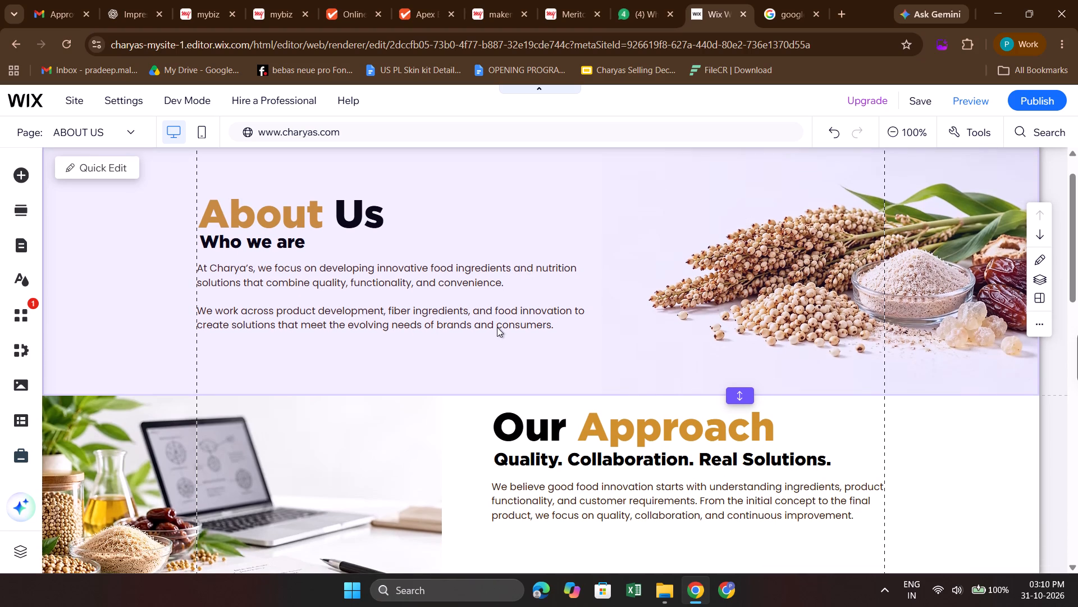
pyautogui.scroll(-1, 497, 327)
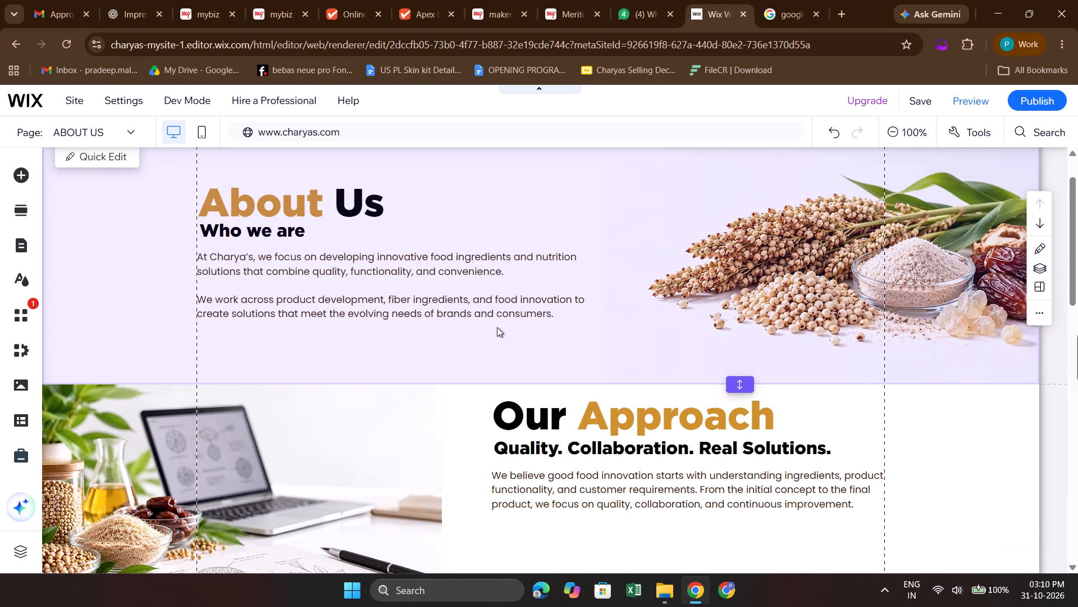
pyautogui.scroll(-1, 497, 327)
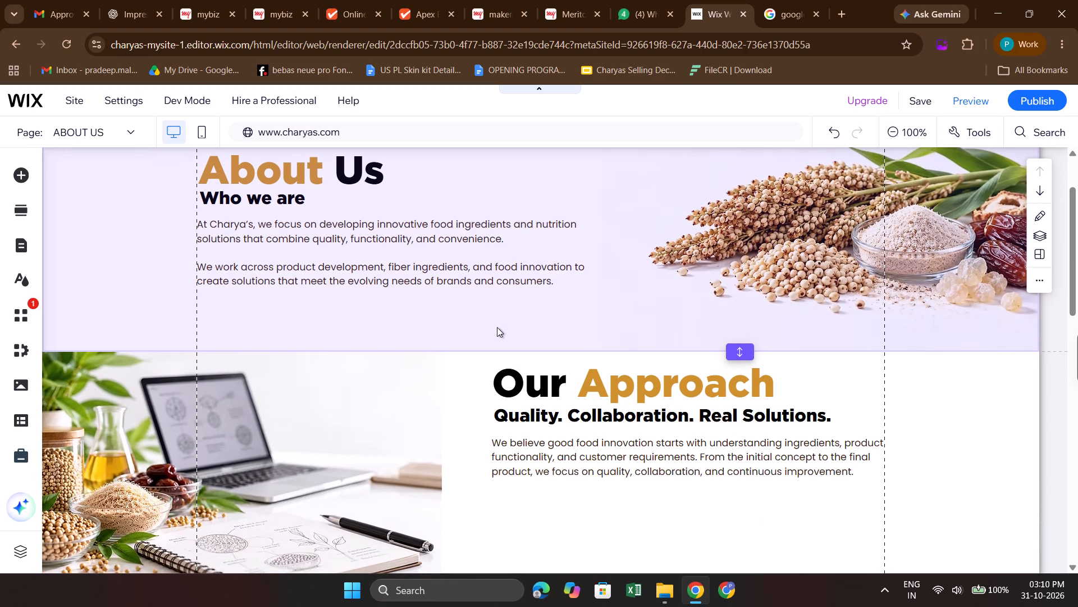
pyautogui.scroll(-2, 522, 297)
pyautogui.scroll(-1, 554, 357)
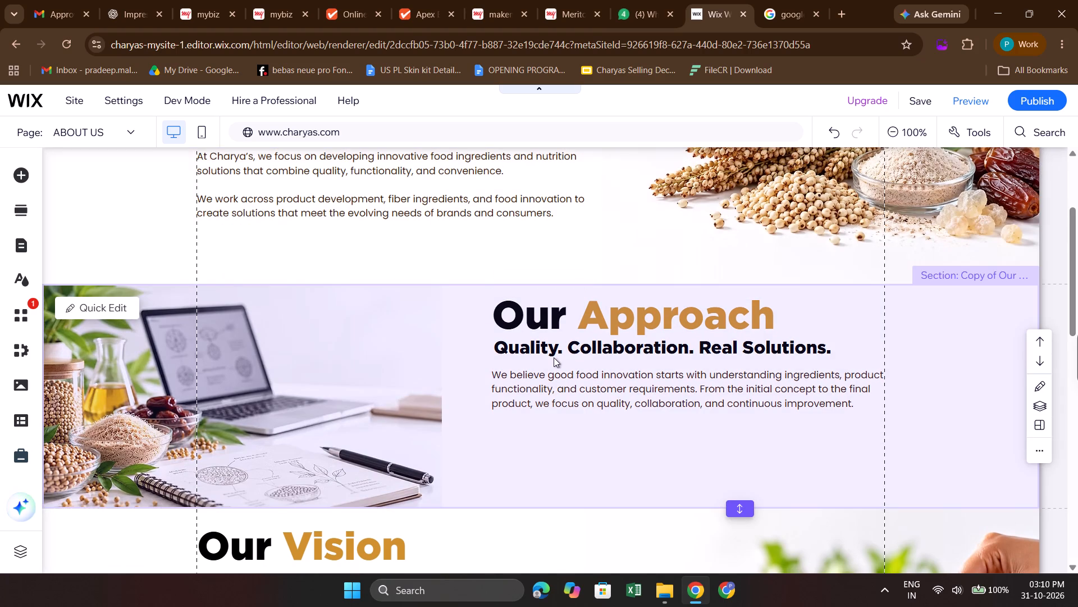
pyautogui.scroll(-1, 554, 357)
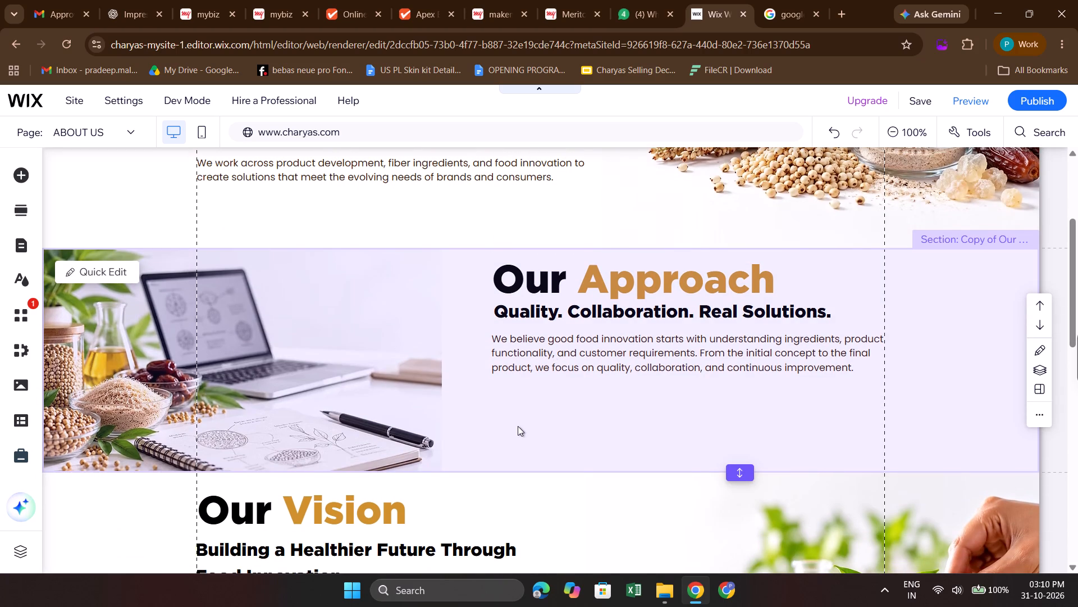
pyautogui.scroll(-1, 518, 426)
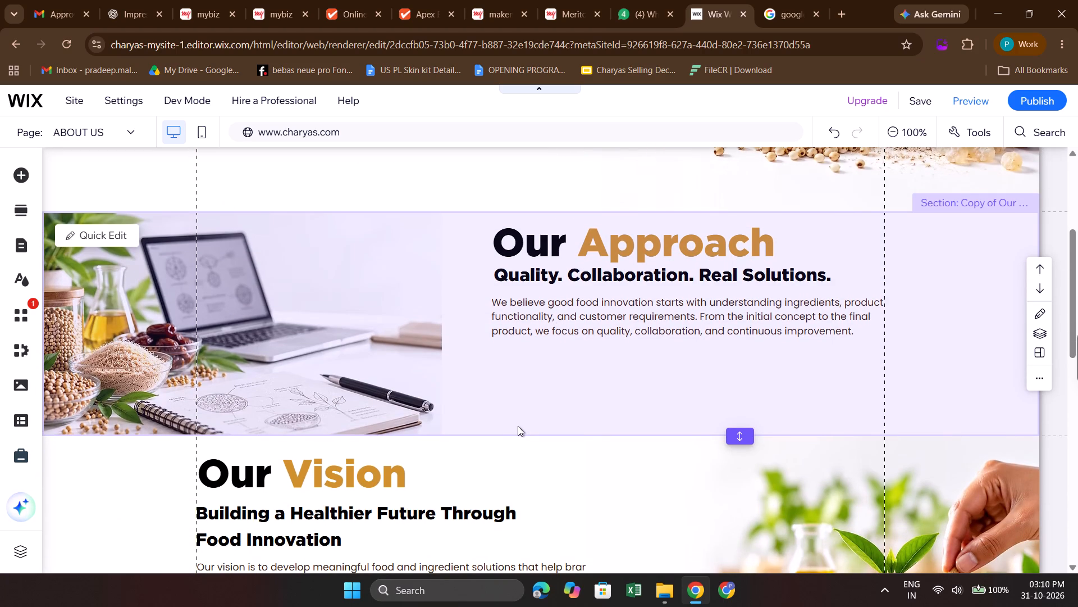
# Examine the Our Vision and Let's Build Something Together sections and the footer of the ABOUT US page for alignment, spacing and wording.
pyautogui.scroll(-4, 518, 426)
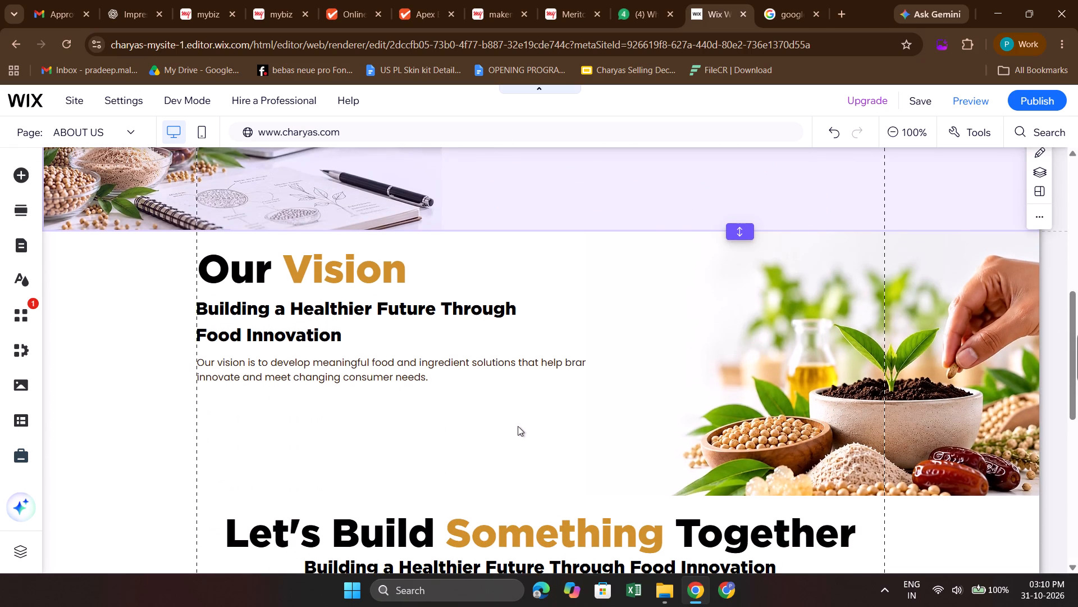
pyautogui.scroll(-2, 540, 379)
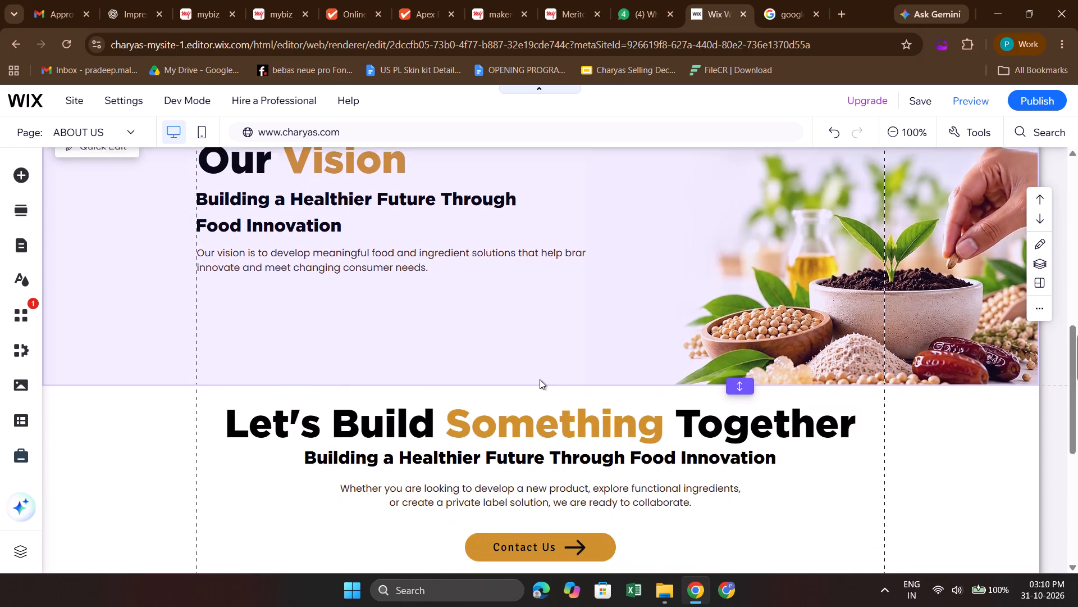
pyautogui.scroll(-1, 486, 409)
pyautogui.scroll(6, 486, 409)
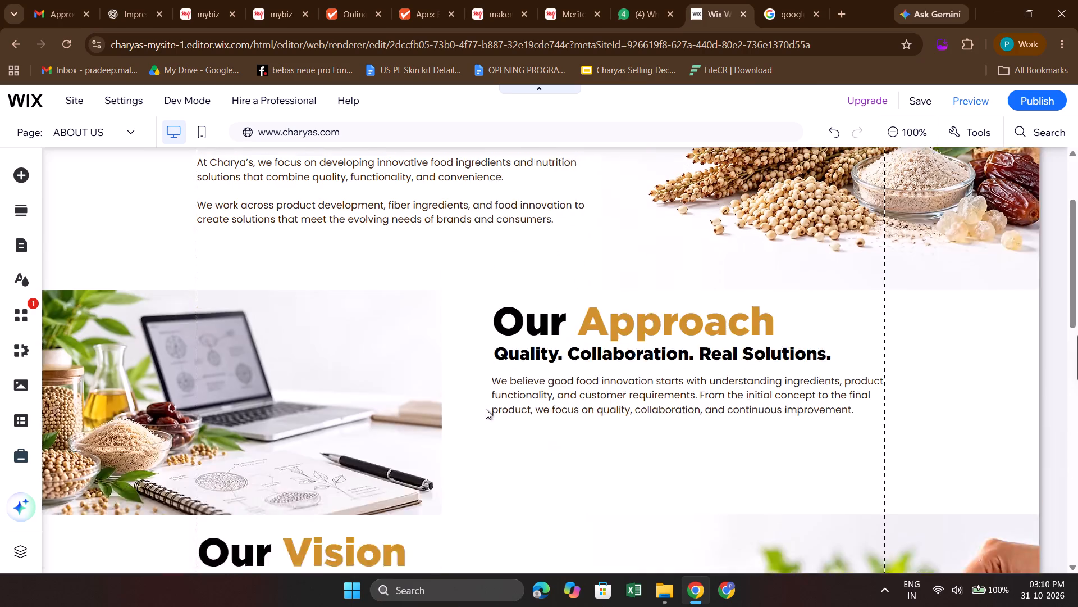
pyautogui.scroll(4, 486, 409)
pyautogui.scroll(-8, 466, 323)
pyautogui.scroll(1, 466, 323)
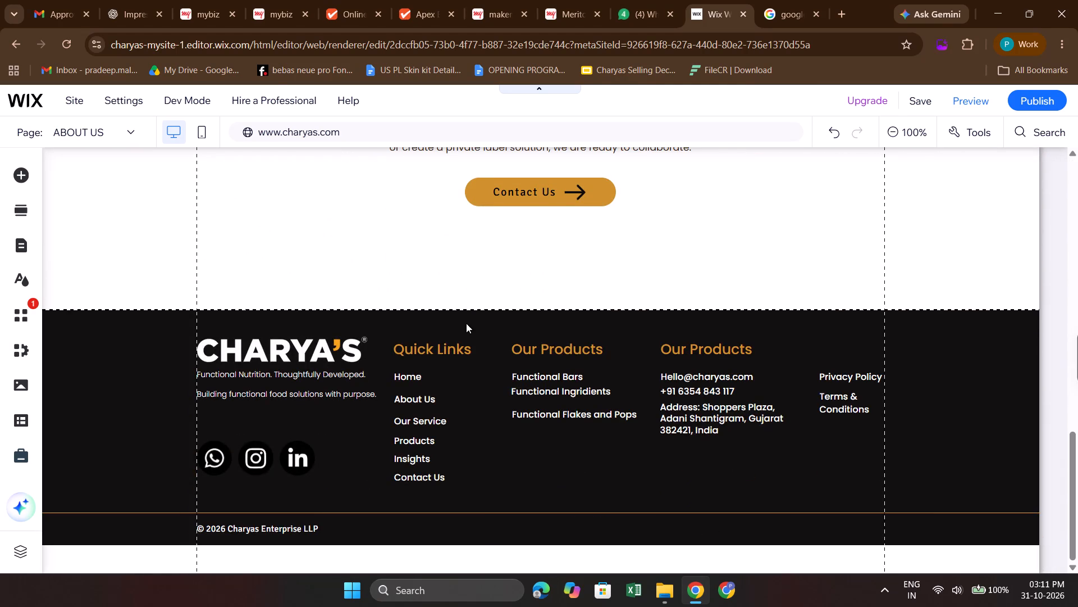
pyautogui.scroll(3, 466, 323)
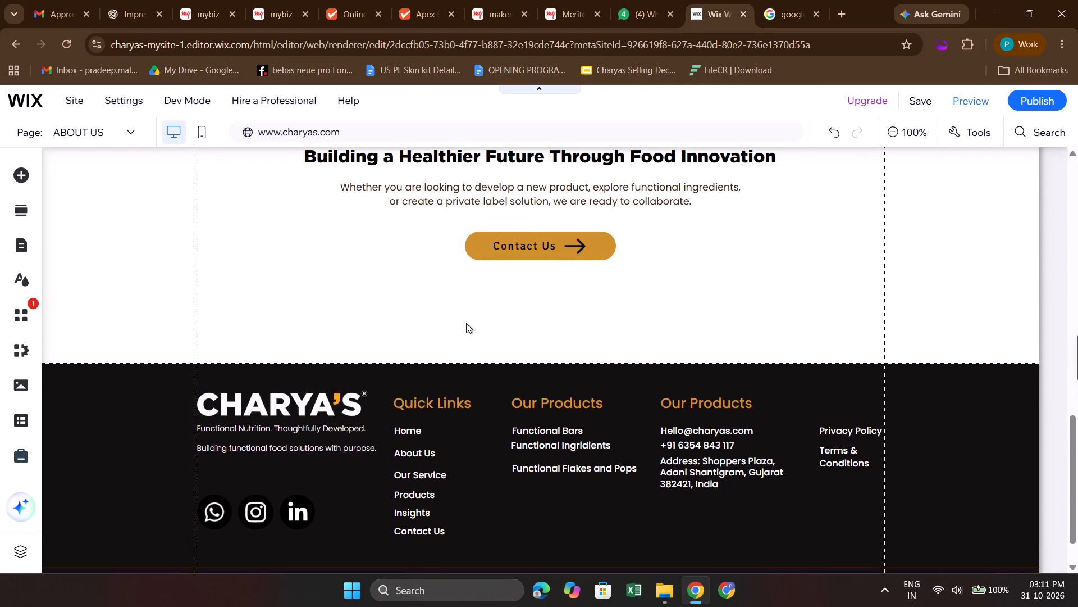
pyautogui.scroll(12, 466, 323)
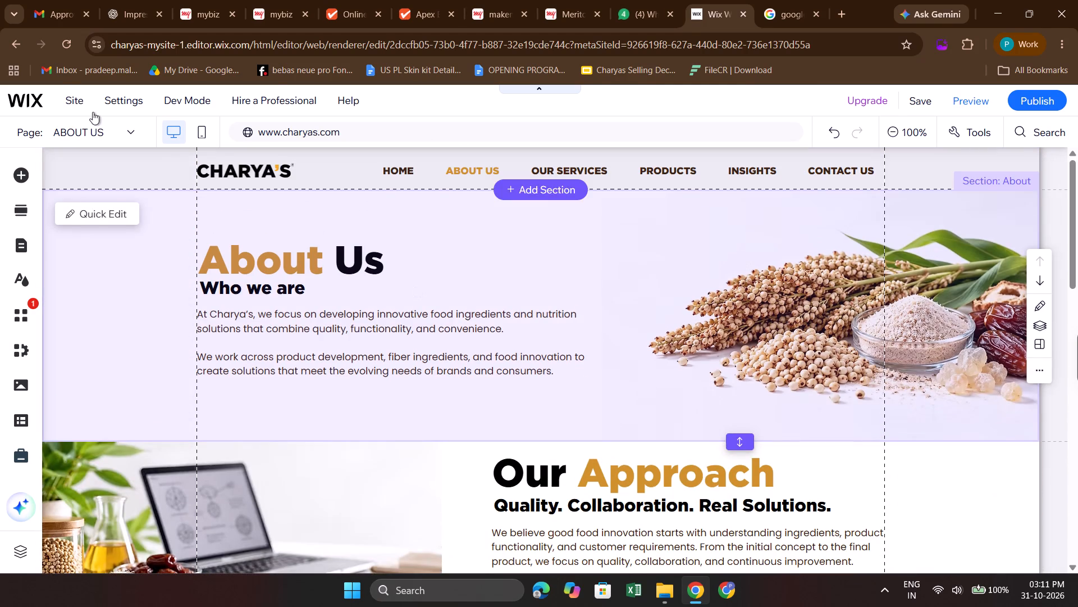
# Open the OUR SERVICES page and examine its heading, intro text and Product Development block for alignment, spacing and wording.
pyautogui.click(108, 133)
pyautogui.click(89, 196)
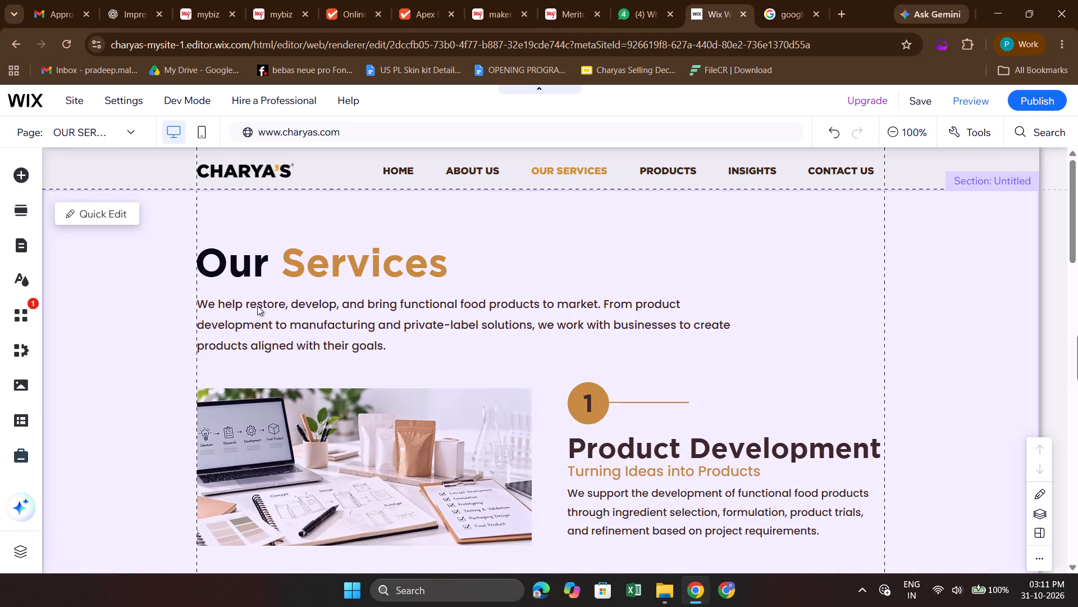
pyautogui.scroll(-1, 410, 353)
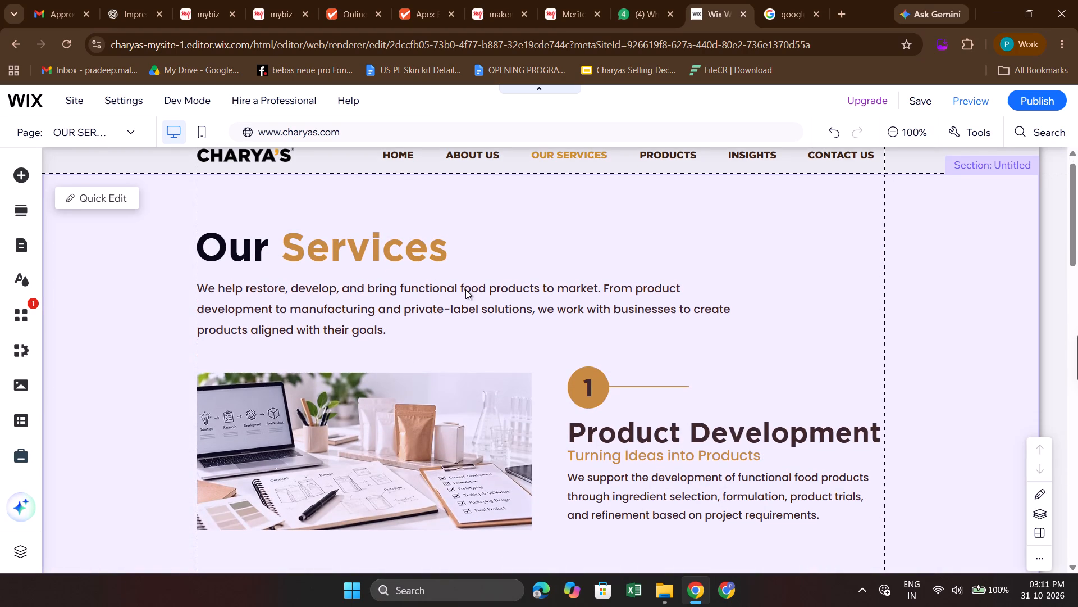
pyautogui.scroll(-1, 465, 289)
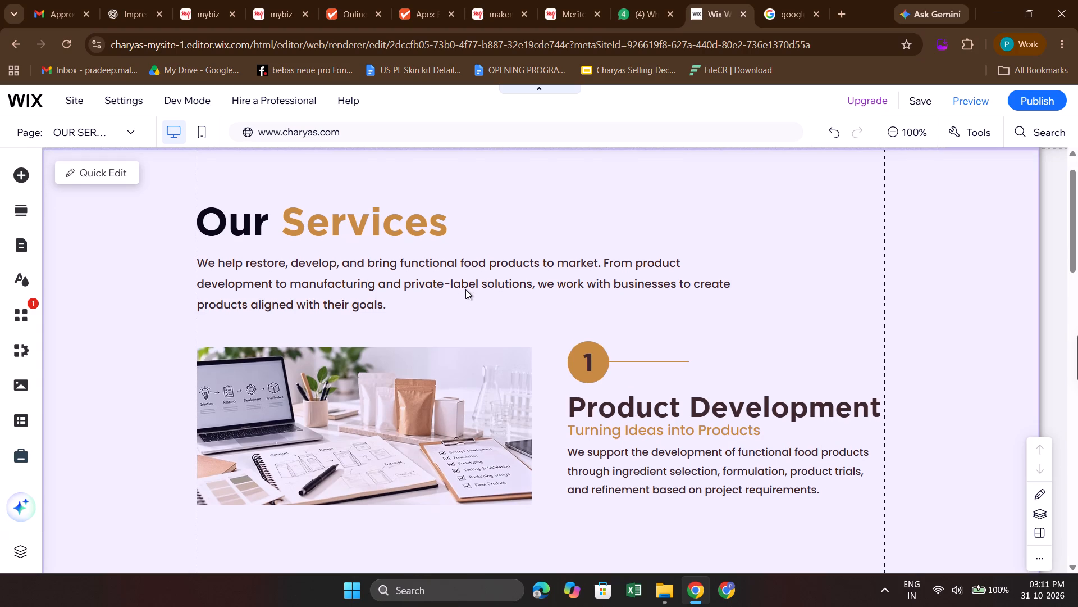
pyautogui.scroll(-1, 465, 289)
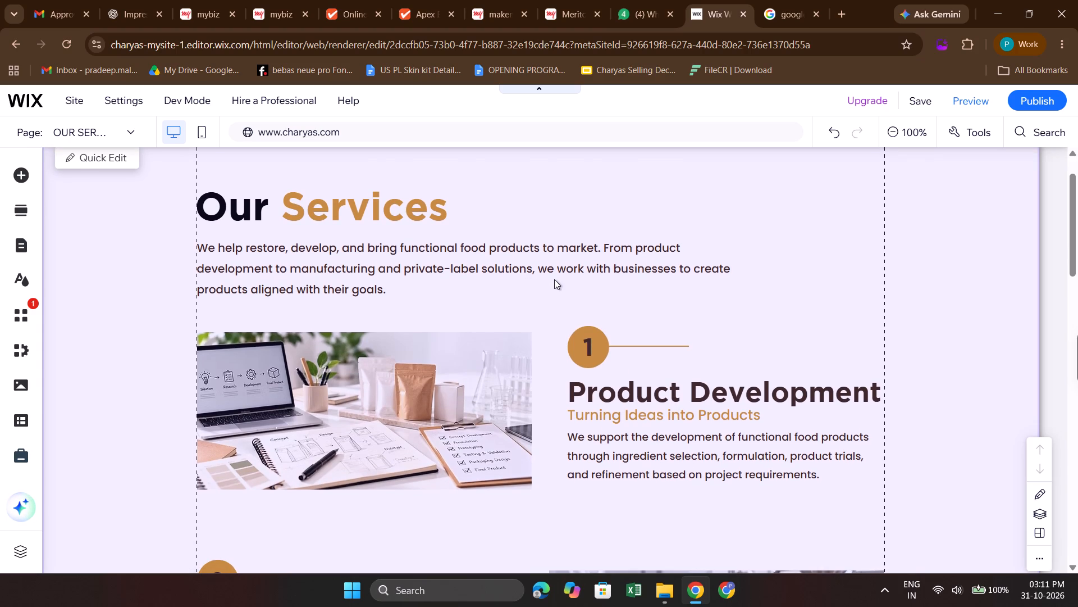
pyautogui.scroll(-1, 477, 250)
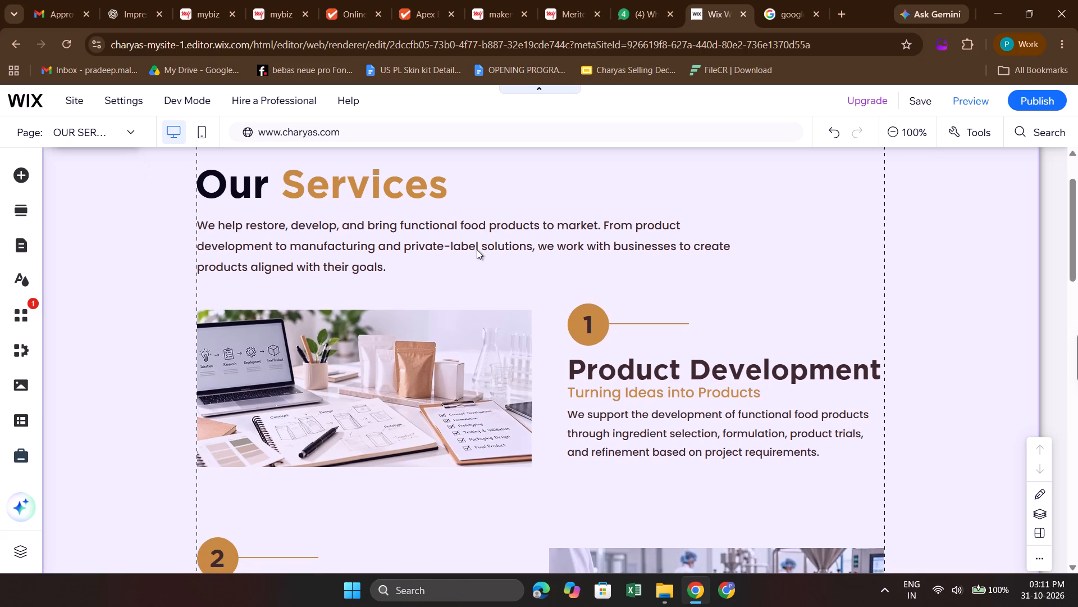
pyautogui.scroll(-2, 477, 250)
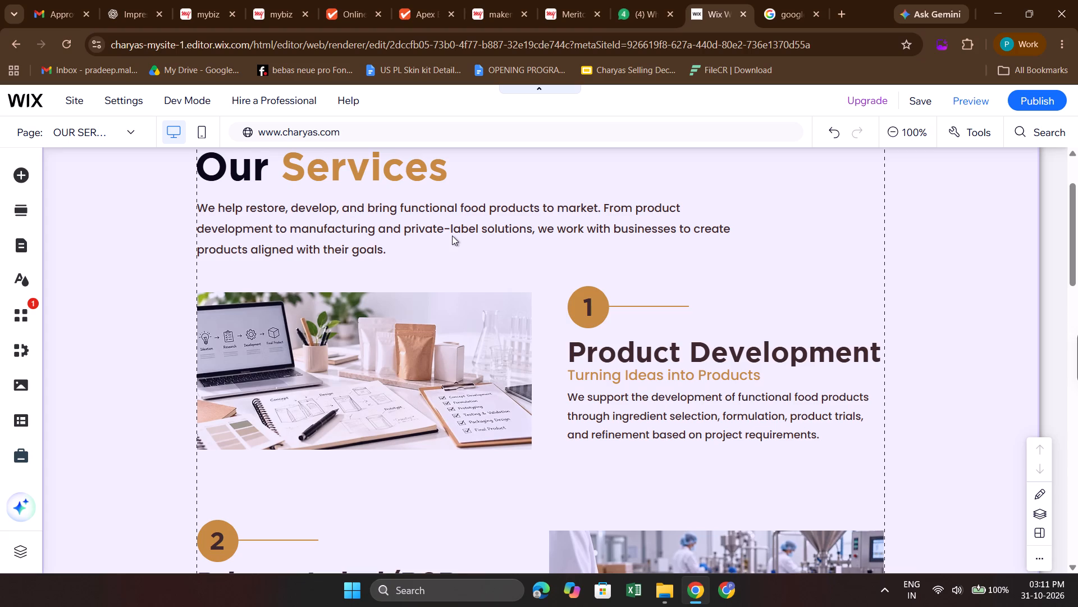
pyautogui.scroll(-1, 452, 235)
pyautogui.scroll(-1, 610, 328)
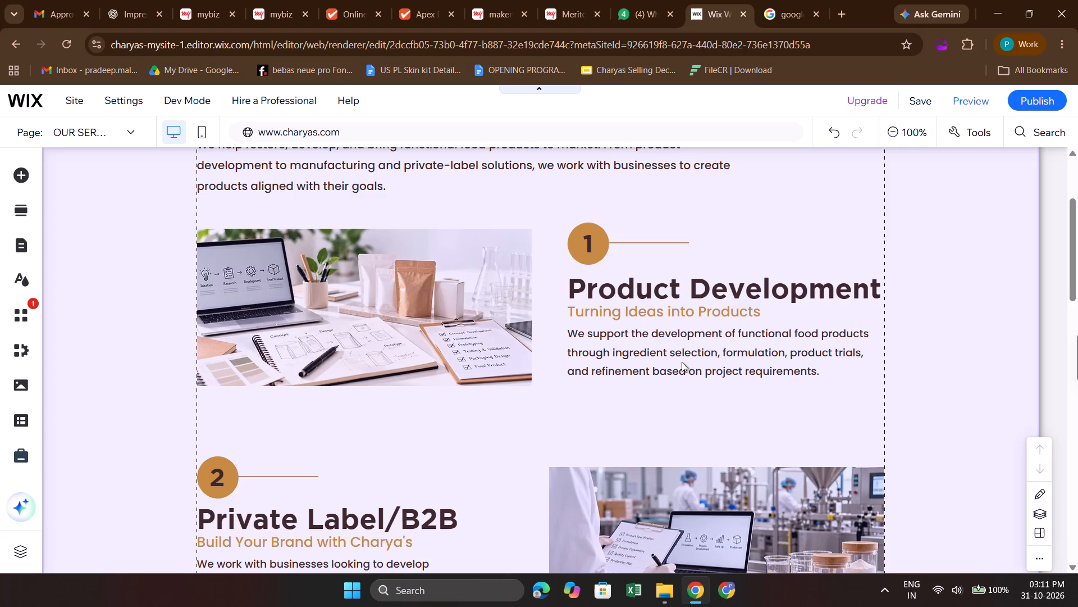
# Examine the remaining numbered service blocks, from Private Label/B2B to Let's Discuss Your Project, for alignment, spacing and wording.
pyautogui.scroll(-1, 682, 362)
pyautogui.scroll(-2, 569, 464)
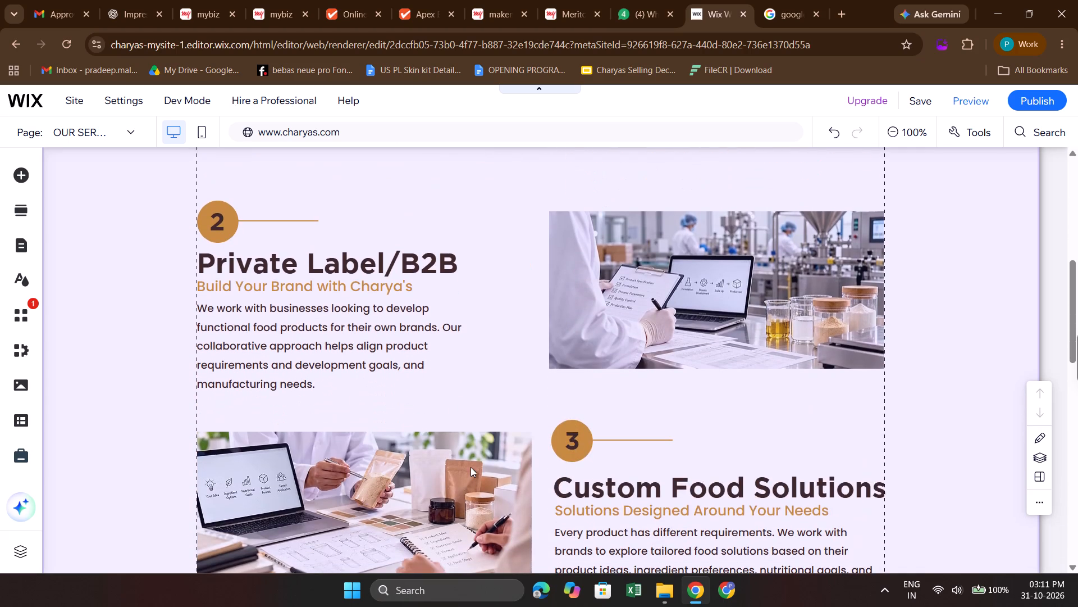
pyautogui.scroll(-2, 471, 467)
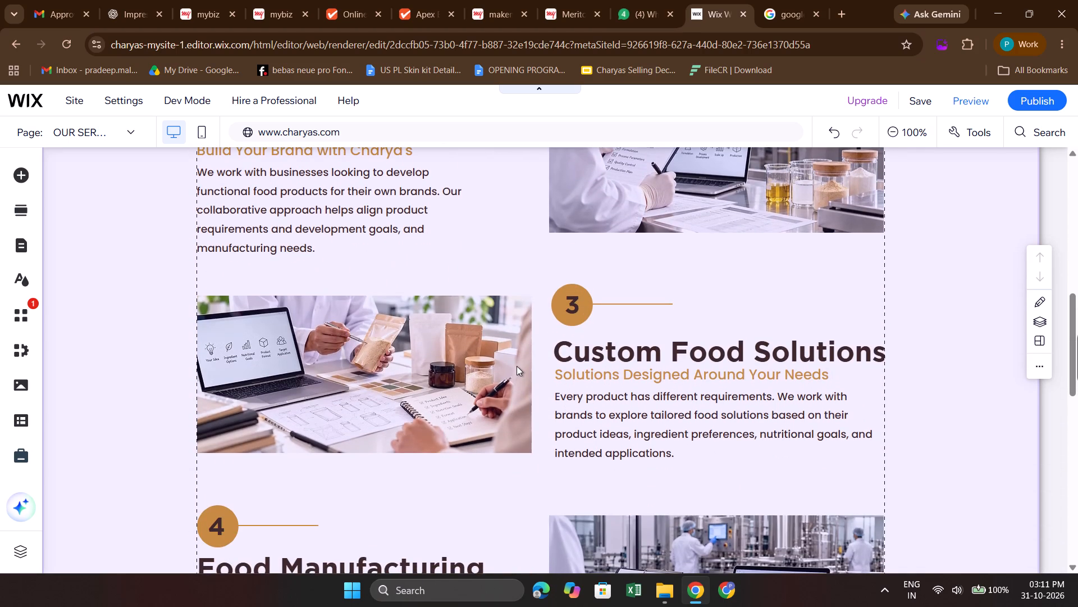
pyautogui.scroll(-4, 517, 366)
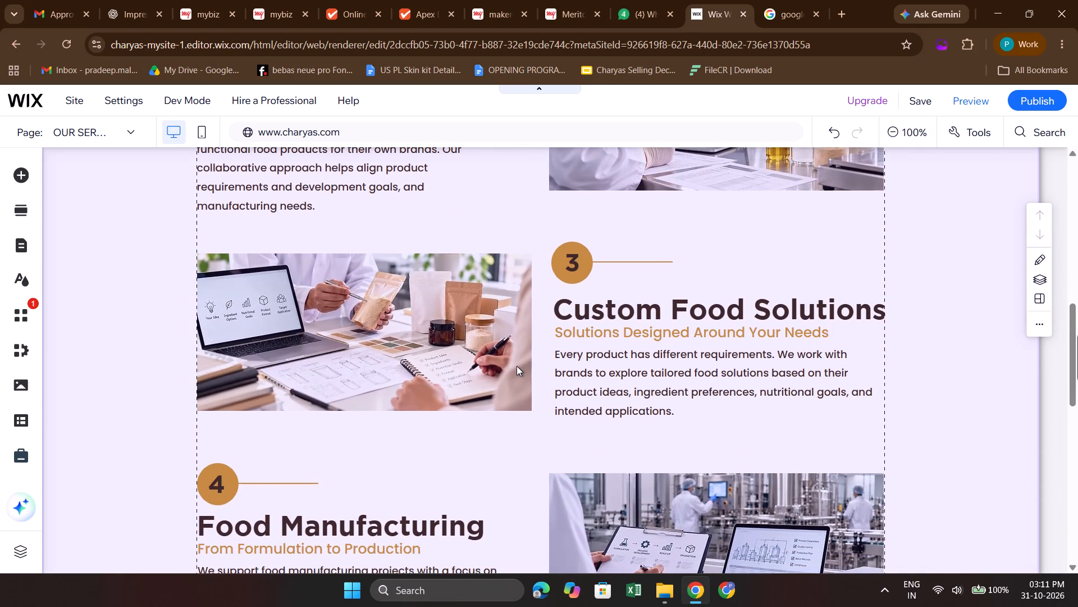
pyautogui.scroll(-1, 517, 366)
pyautogui.scroll(-2, 456, 437)
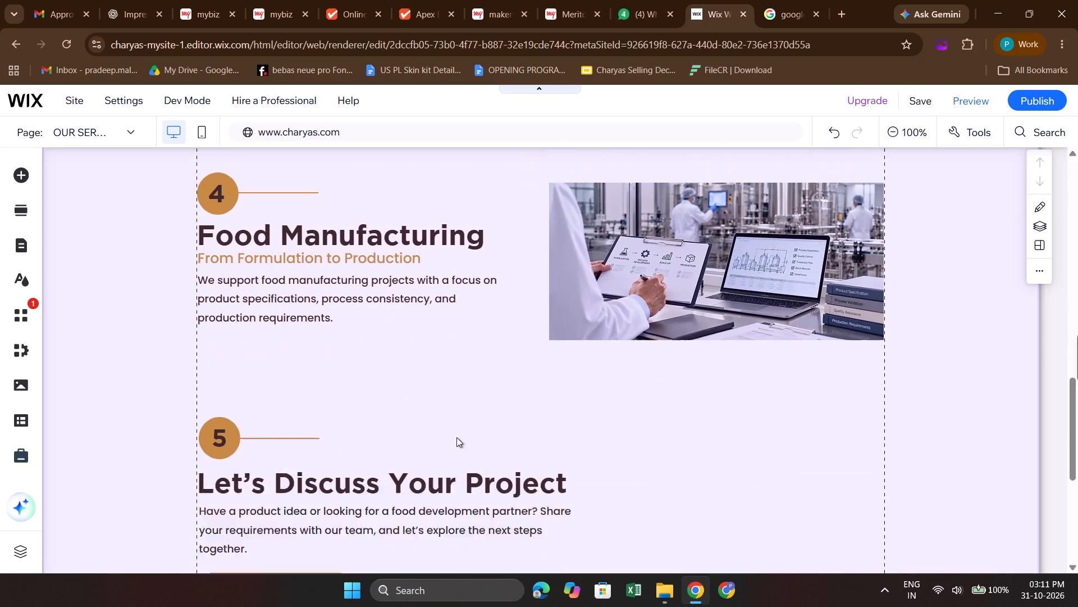
pyautogui.scroll(-2, 456, 437)
pyautogui.scroll(7, 456, 437)
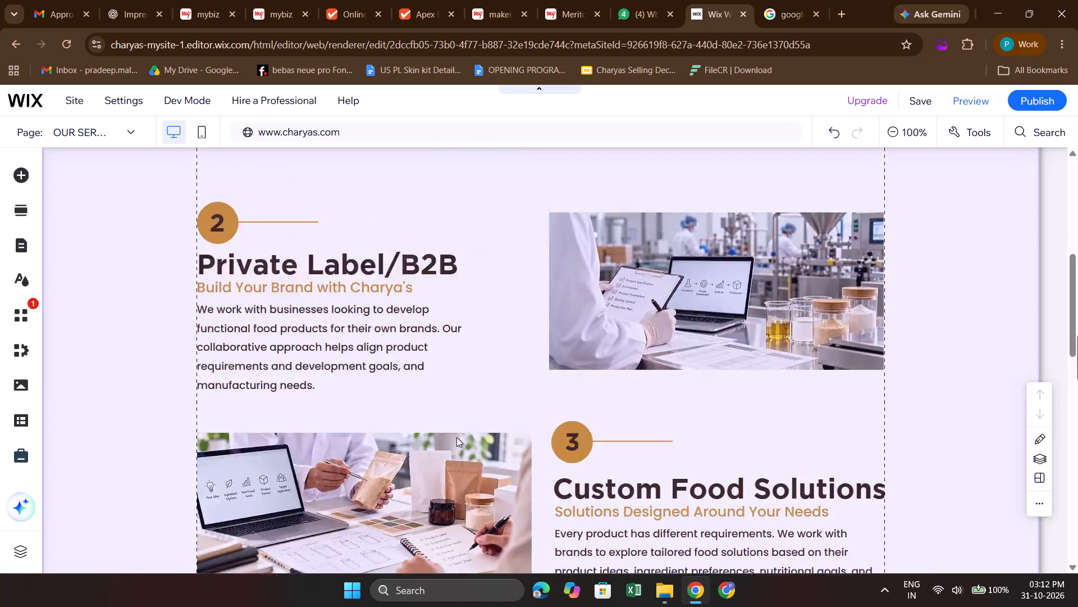
pyautogui.scroll(2, 456, 437)
# Open the PRODUCTS page and examine its heading, intro text and Fiber Bars block for alignment, spacing and wording.
pyautogui.click(130, 136)
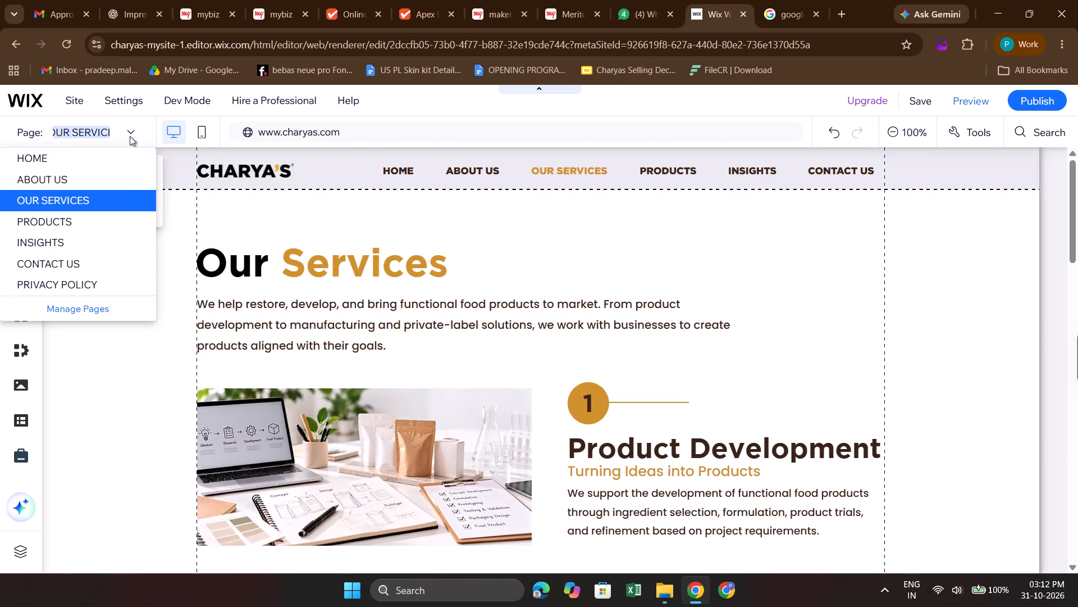
pyautogui.click(93, 224)
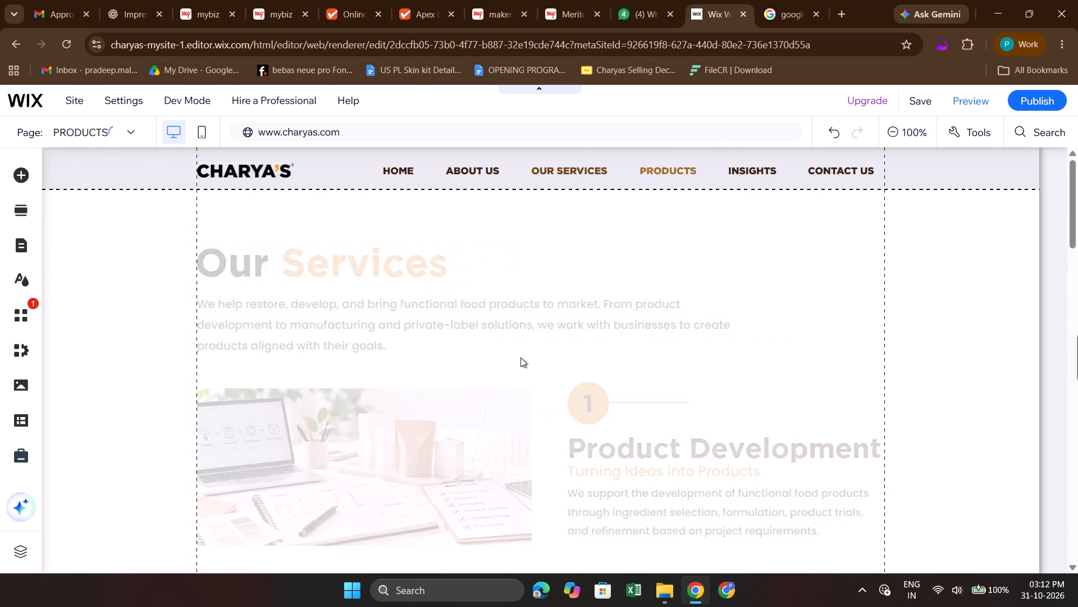
pyautogui.scroll(-1, 552, 371)
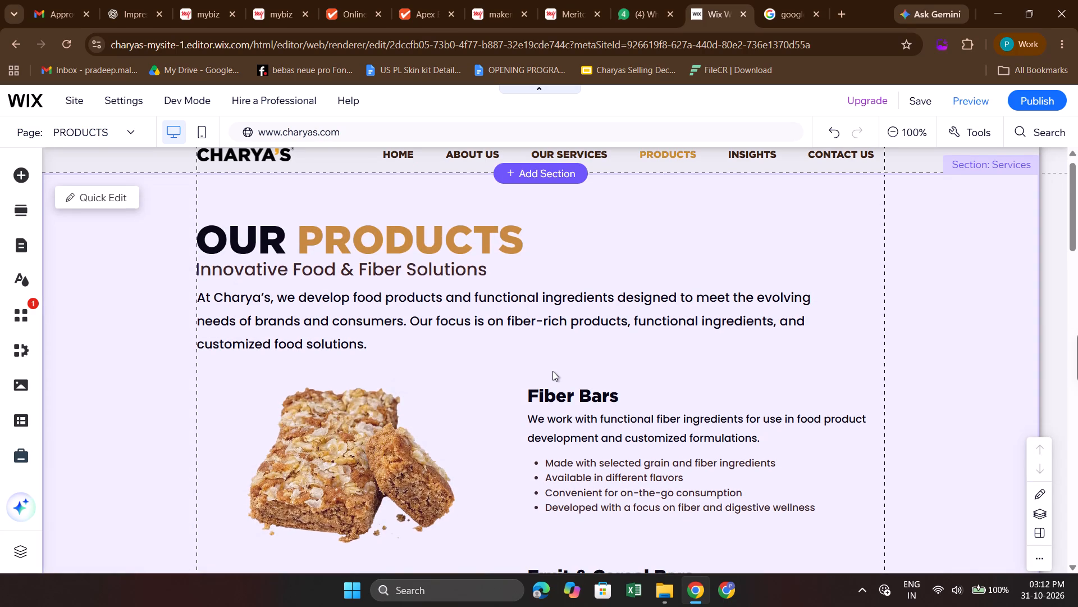
pyautogui.scroll(-1, 552, 371)
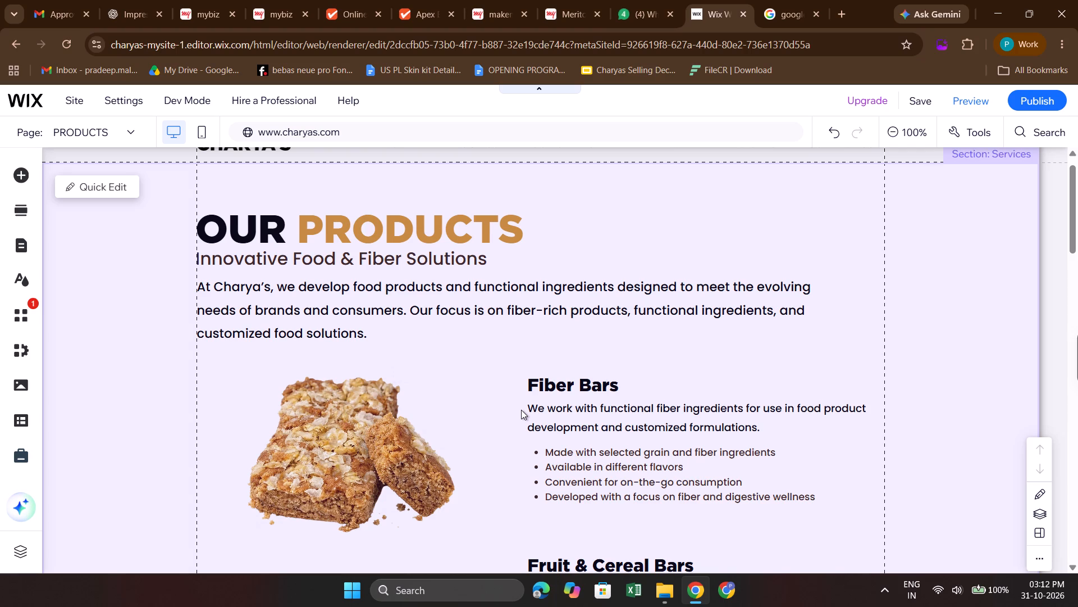
pyautogui.scroll(-1, 521, 410)
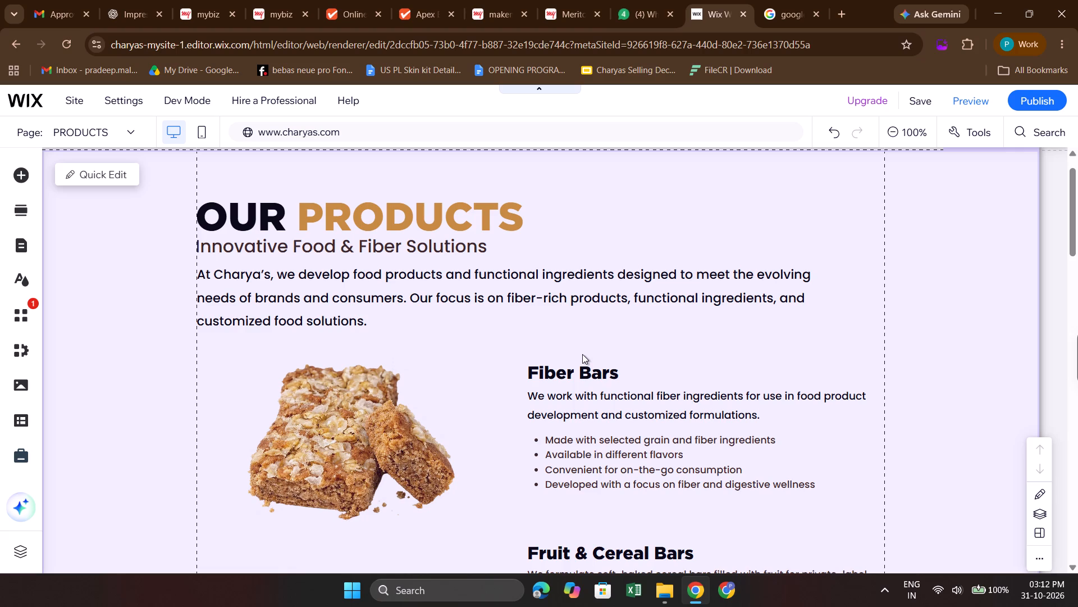
pyautogui.scroll(-1, 654, 291)
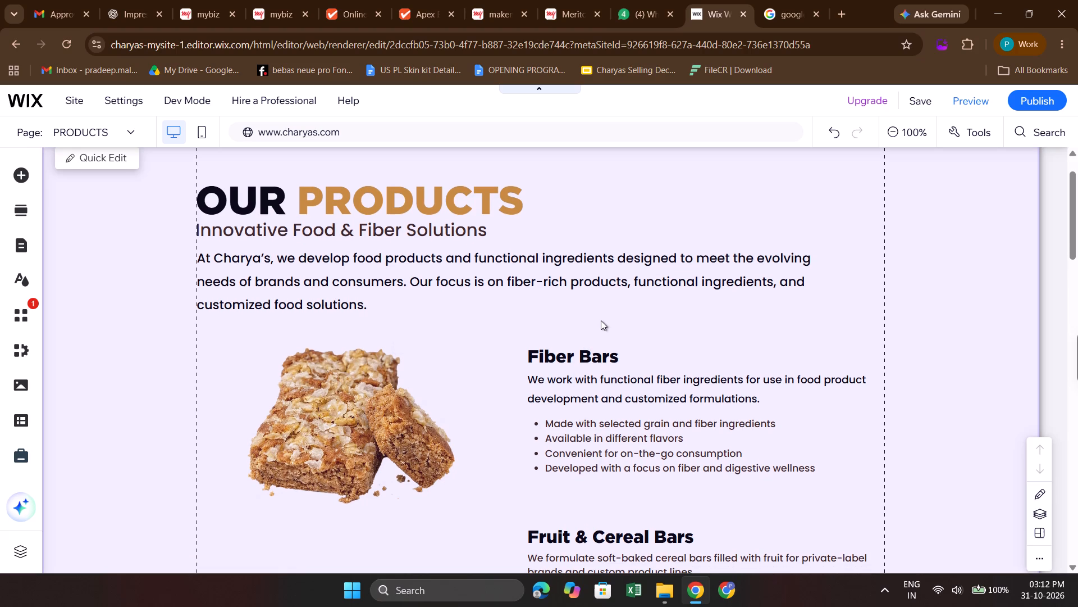
pyautogui.scroll(-1, 601, 320)
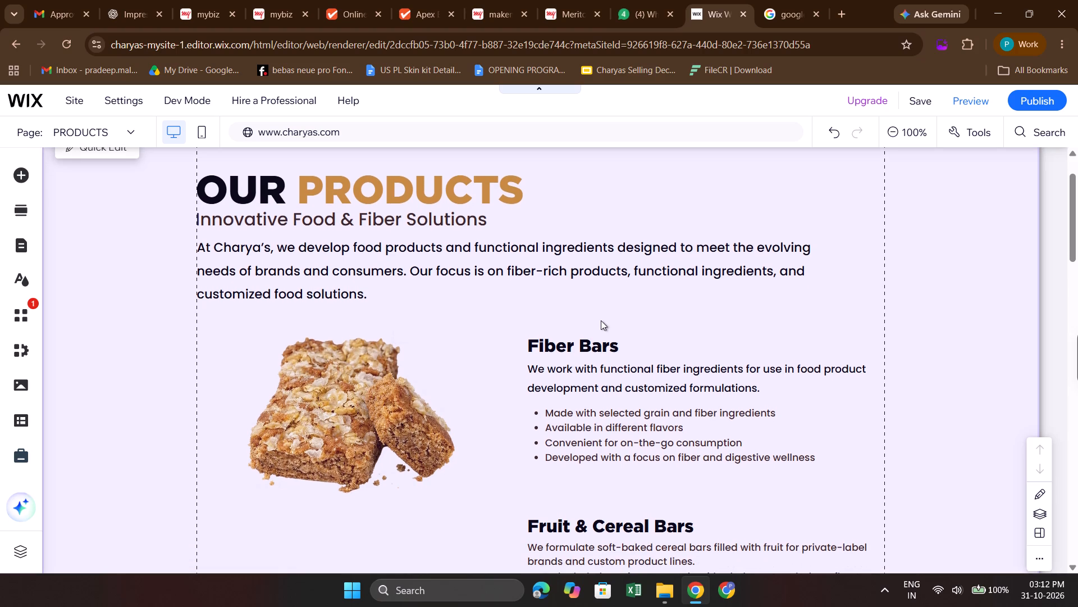
pyautogui.scroll(-1, 545, 328)
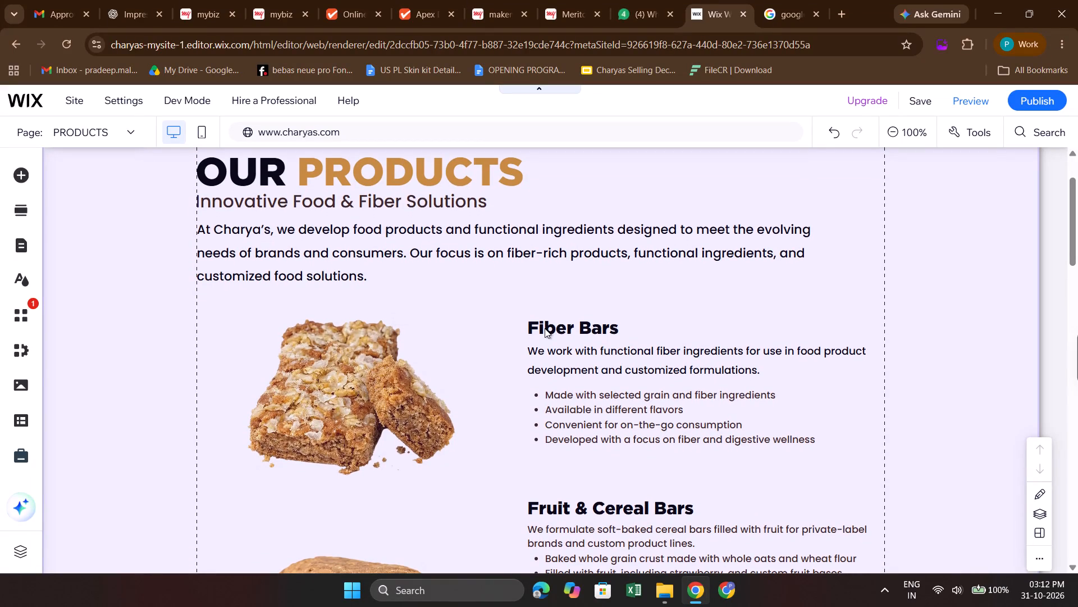
pyautogui.scroll(-1, 545, 328)
pyautogui.scroll(-1, 522, 379)
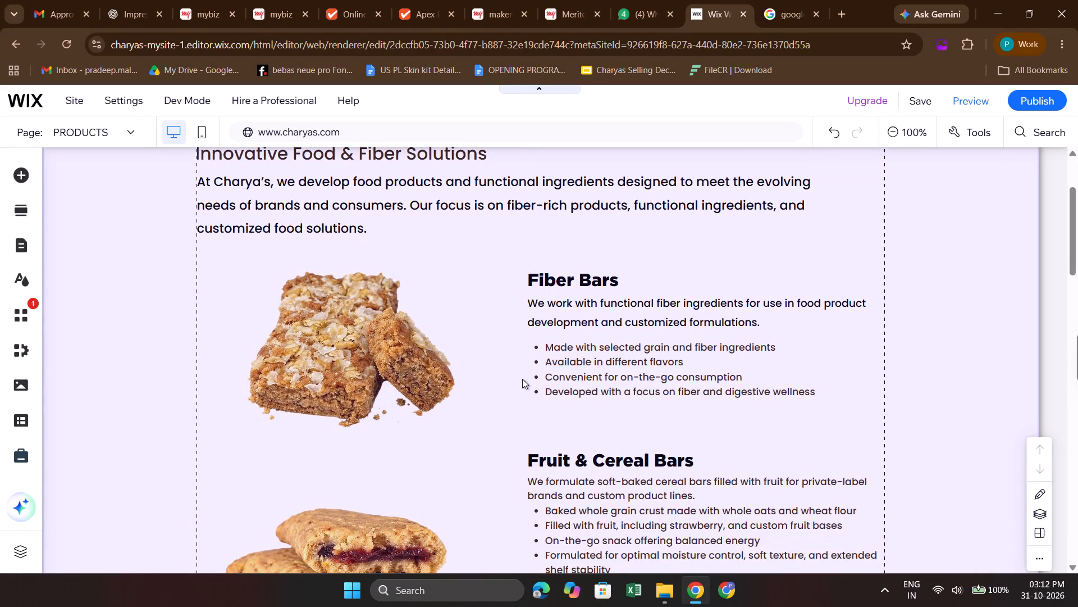
pyautogui.scroll(-1, 522, 379)
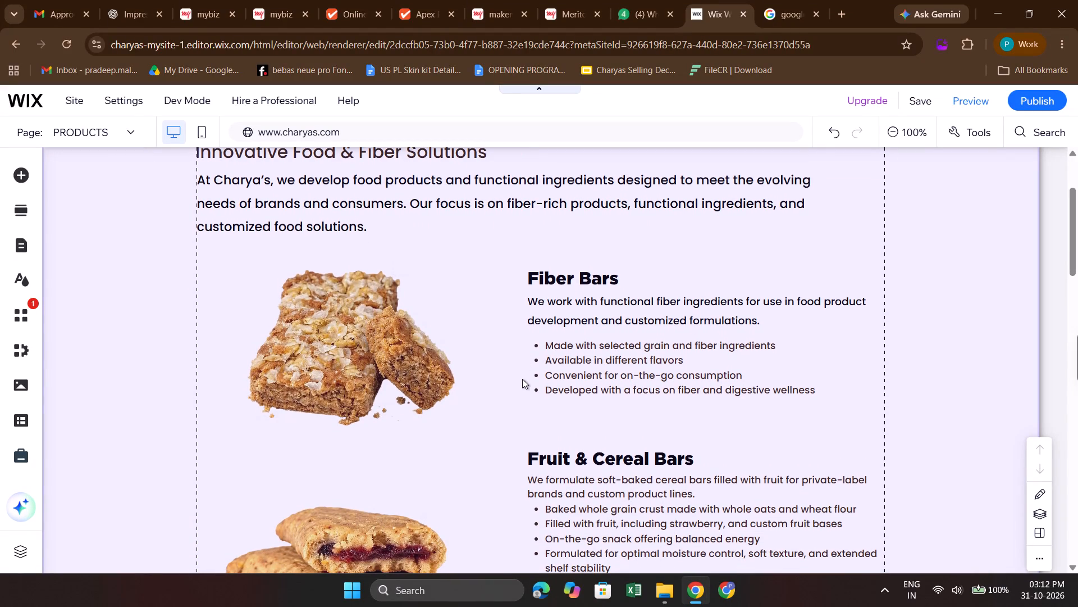
pyautogui.scroll(-1, 581, 334)
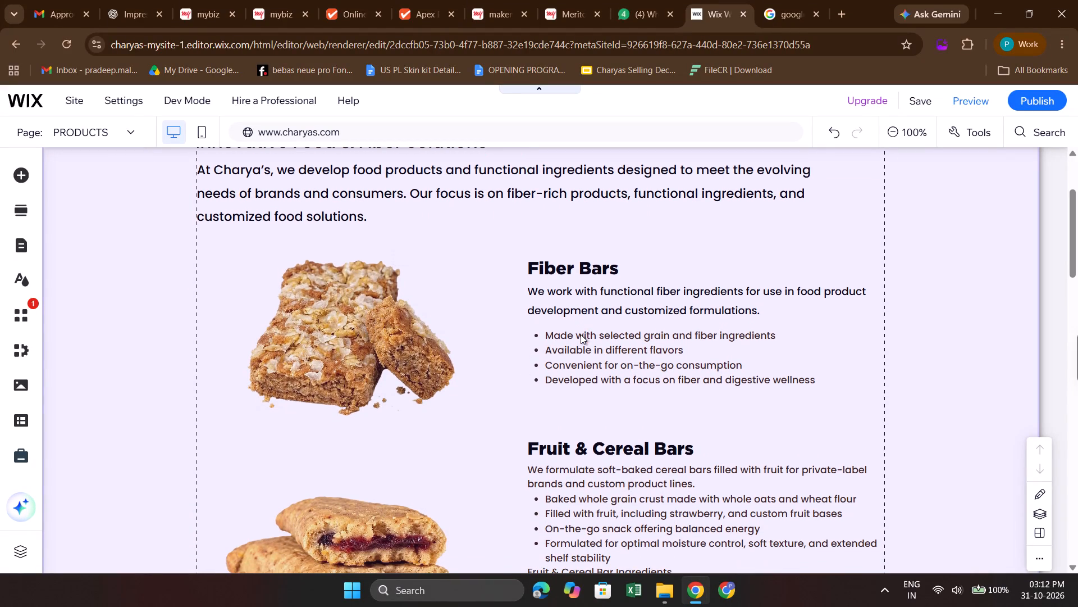
pyautogui.scroll(-1, 552, 369)
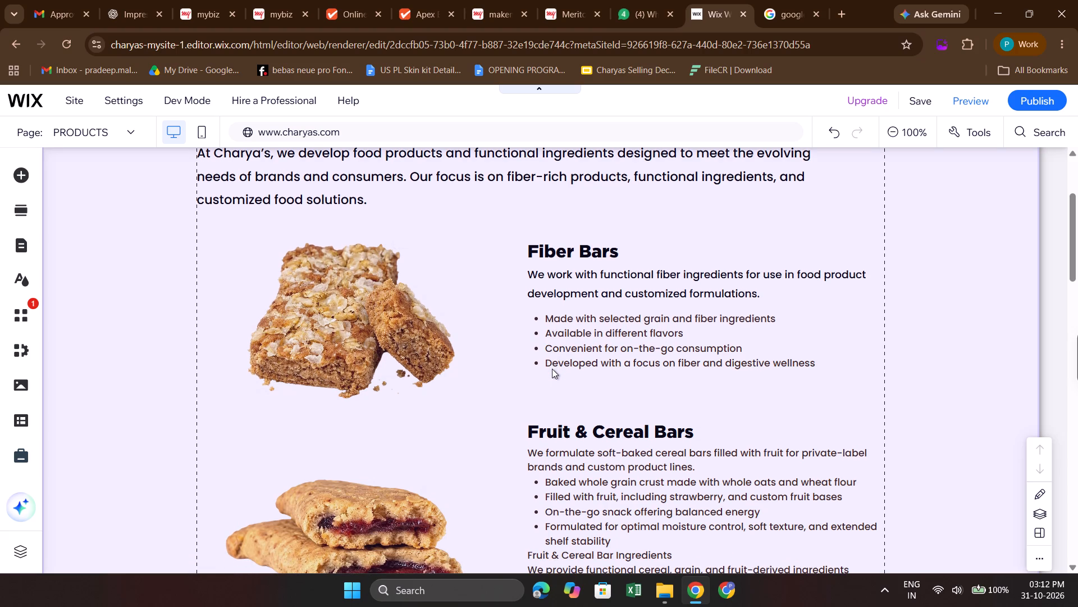
# Examine the Fruit & Cereal Bars block of the PRODUCTS page for alignment, text spacing and wording.
pyautogui.scroll(-2, 552, 369)
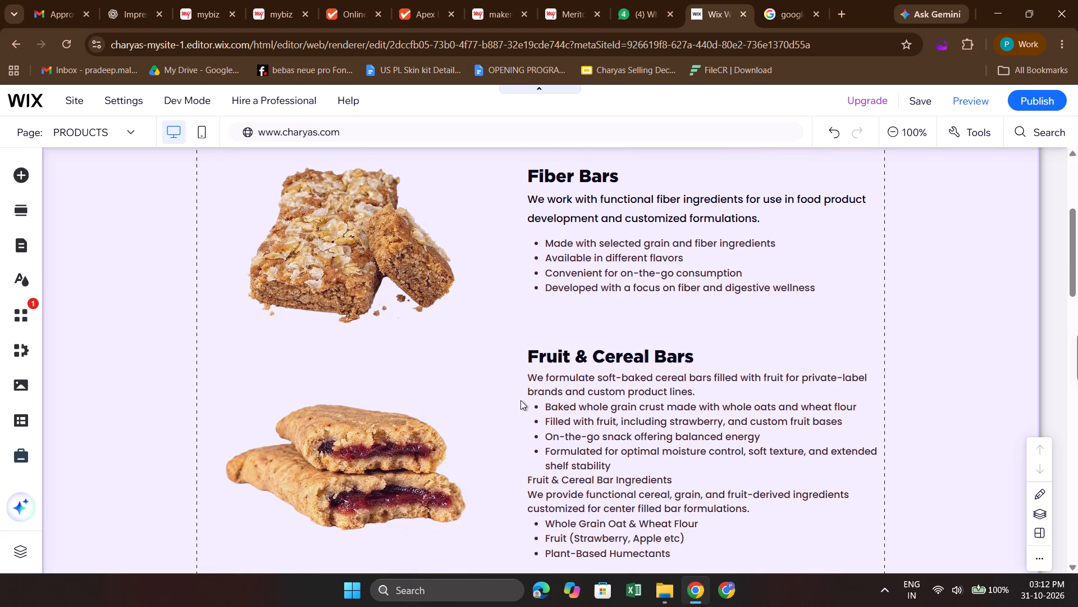
pyautogui.scroll(-1, 595, 327)
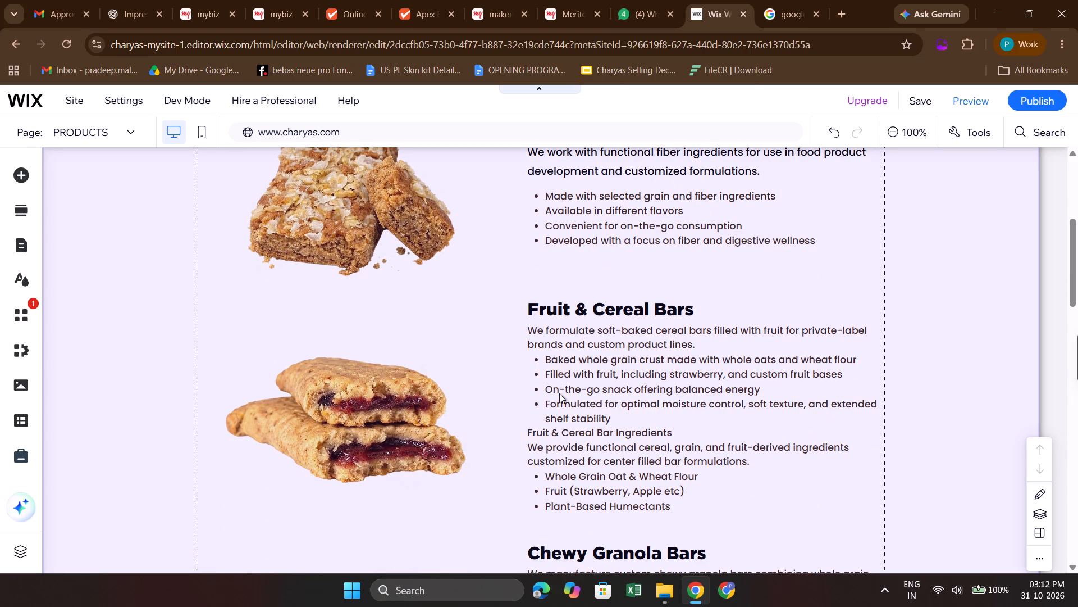
pyautogui.scroll(1, 559, 393)
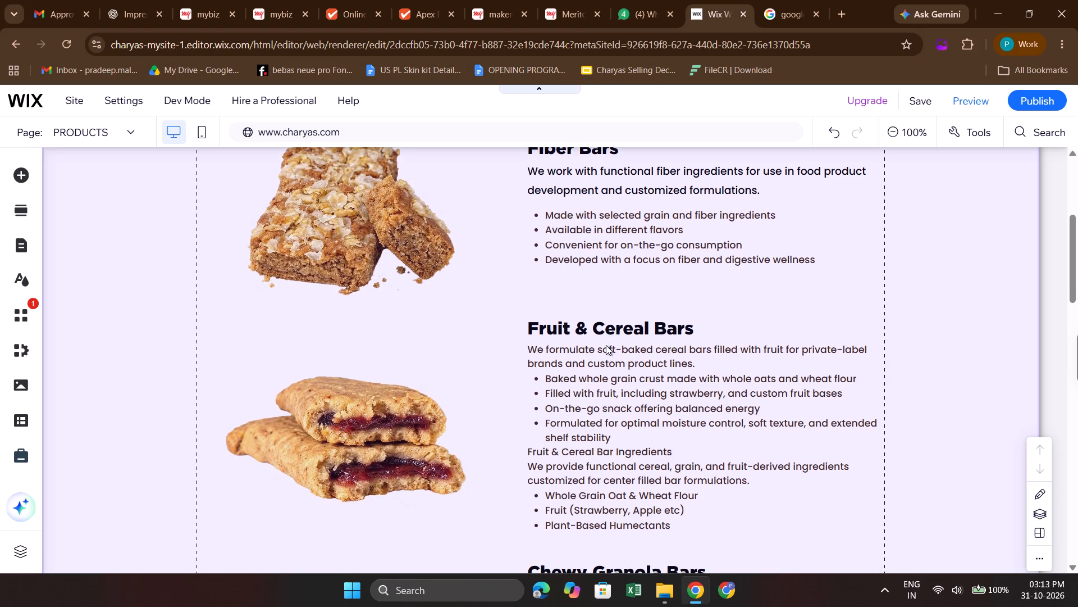
pyautogui.scroll(-2, 584, 387)
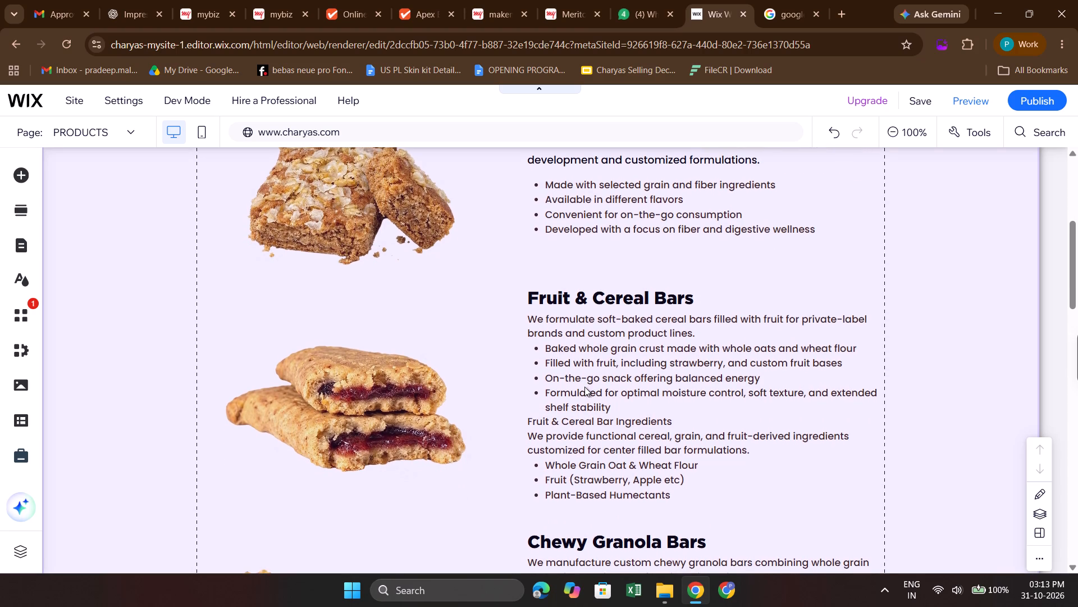
pyautogui.scroll(-1, 584, 387)
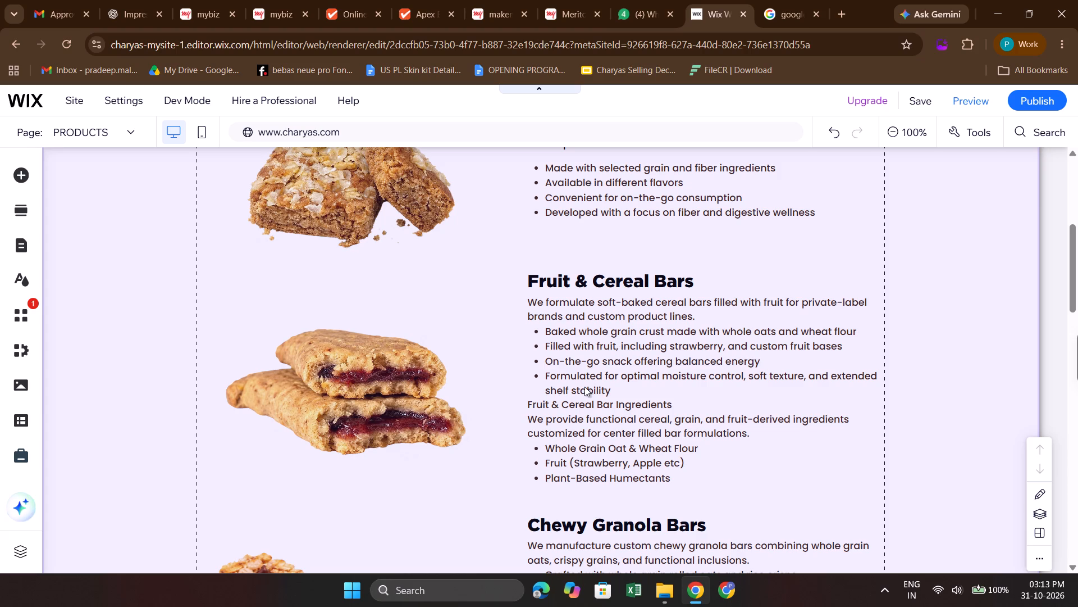
pyautogui.scroll(-2, 584, 387)
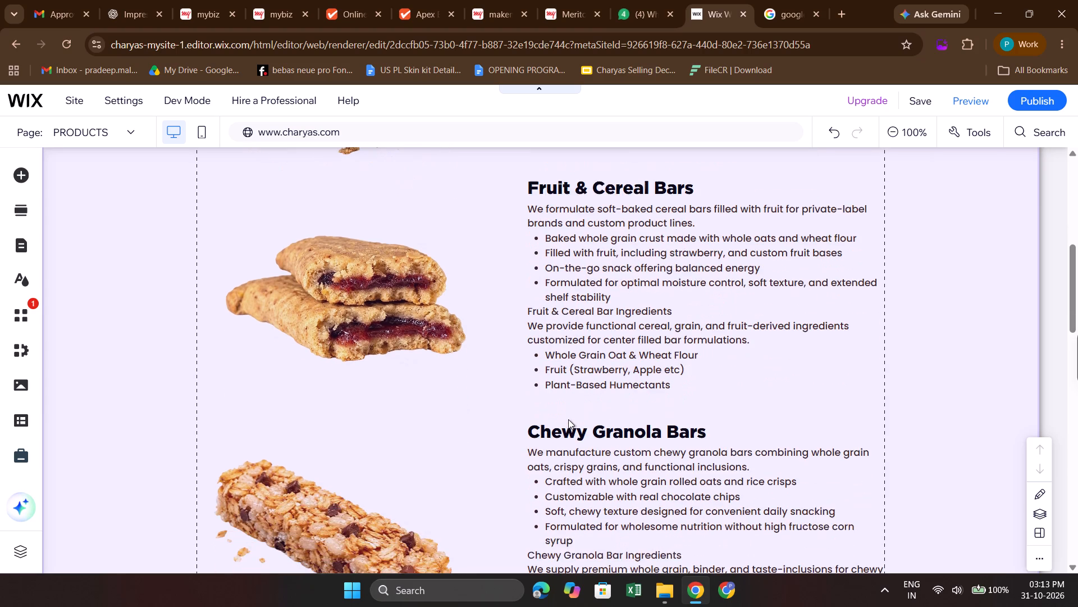
# Examine the remaining product blocks, from Chewy Granola Bars to Customized Product Solutions, for alignment, spacing and wording.
pyautogui.scroll(-1, 546, 475)
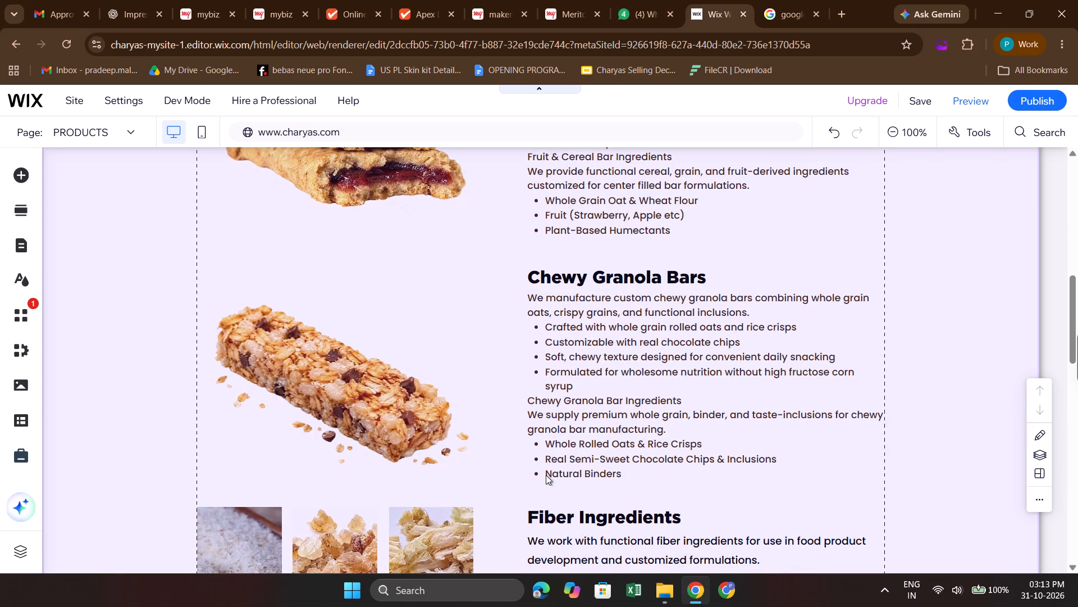
pyautogui.scroll(-2, 546, 475)
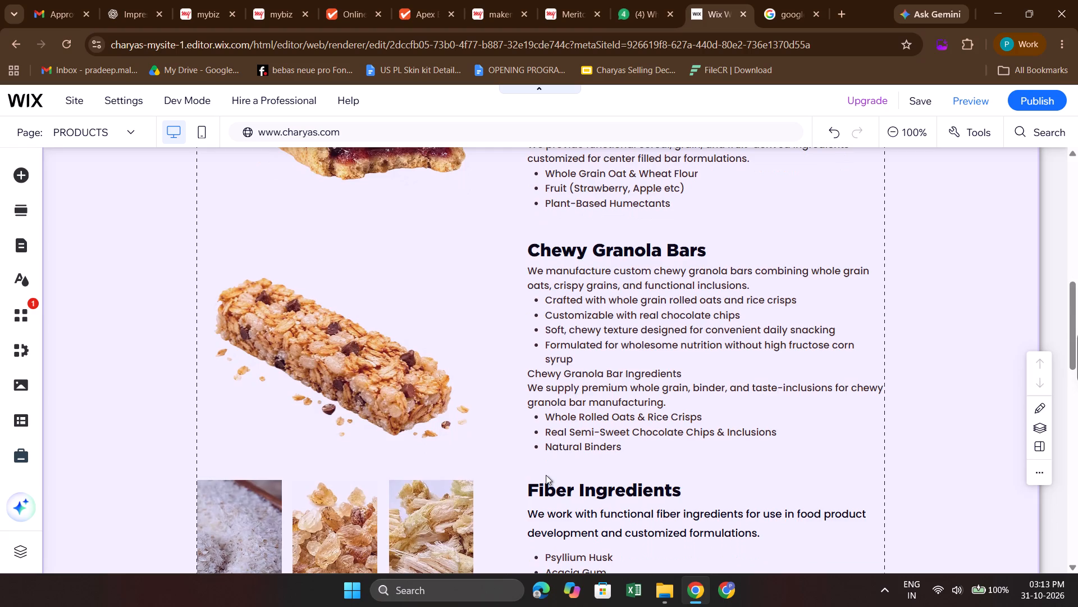
pyautogui.scroll(-3, 546, 475)
pyautogui.scroll(-1, 568, 414)
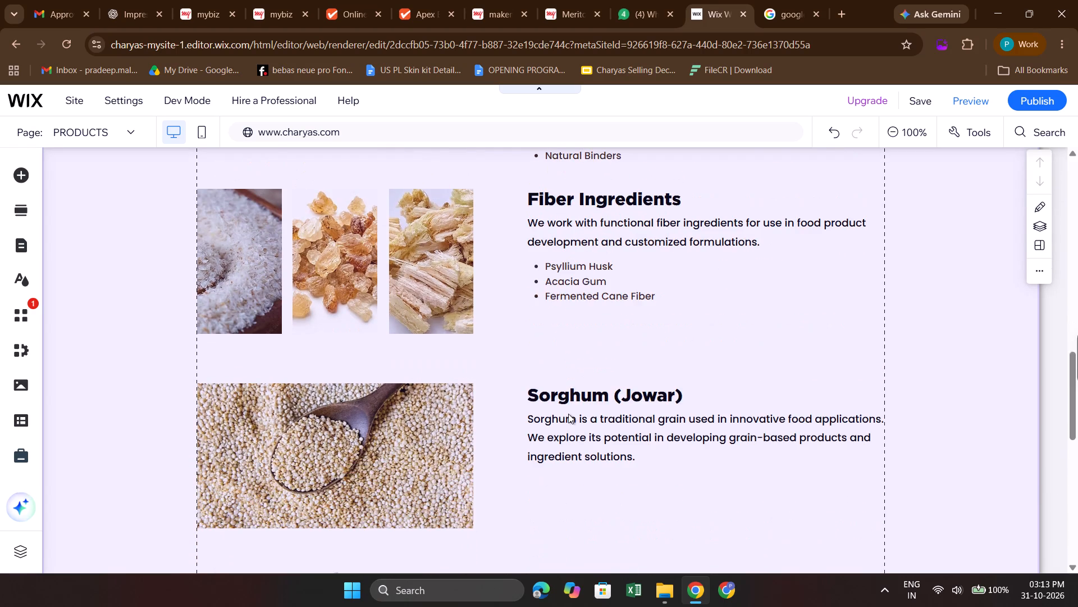
pyautogui.scroll(-4, 568, 414)
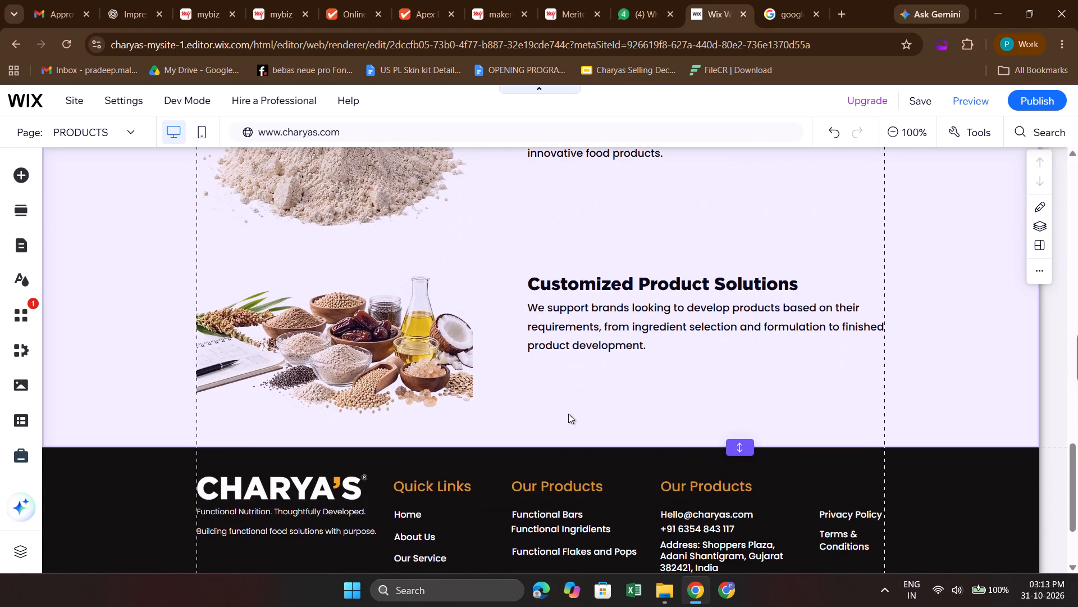
# Open the INSIGHTS page and examine its Market Insights banner and The Market at a Glance section for alignment, spacing and wording.
pyautogui.click(126, 129)
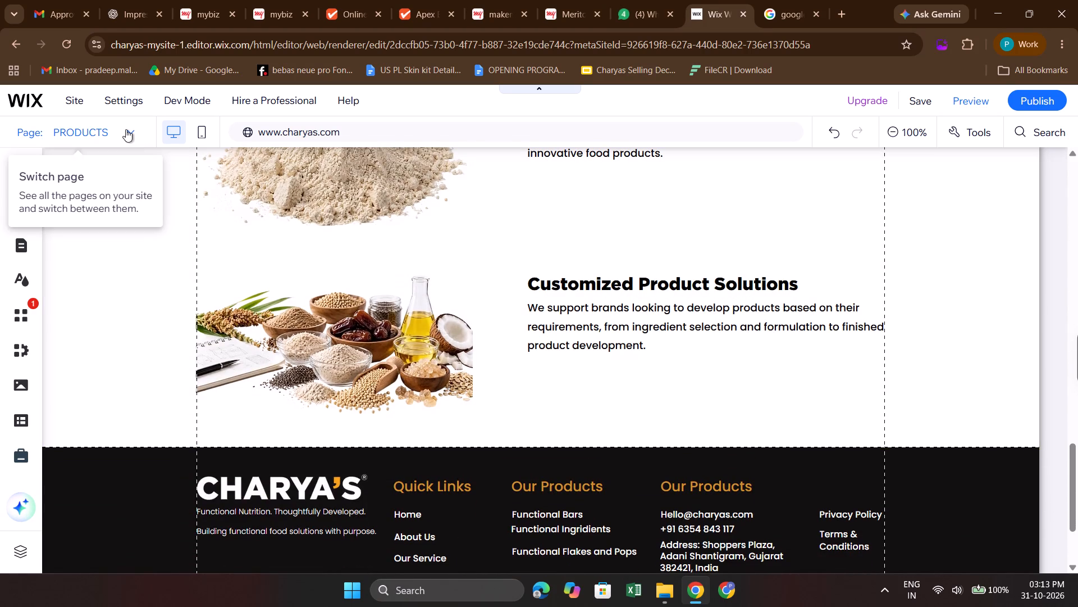
pyautogui.click(68, 242)
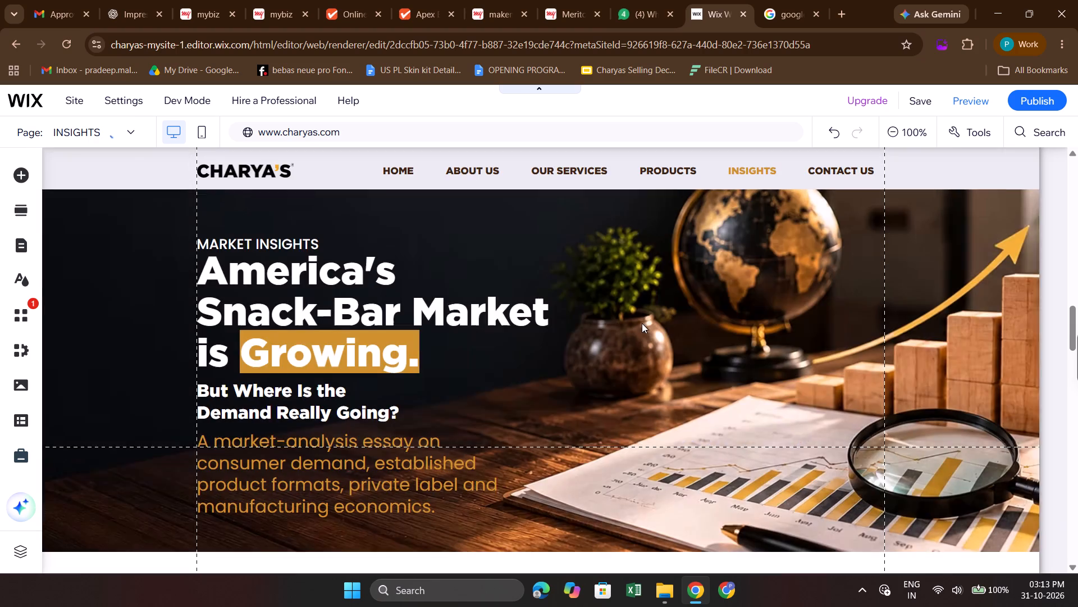
pyautogui.scroll(2, 642, 323)
pyautogui.scroll(-1, 592, 360)
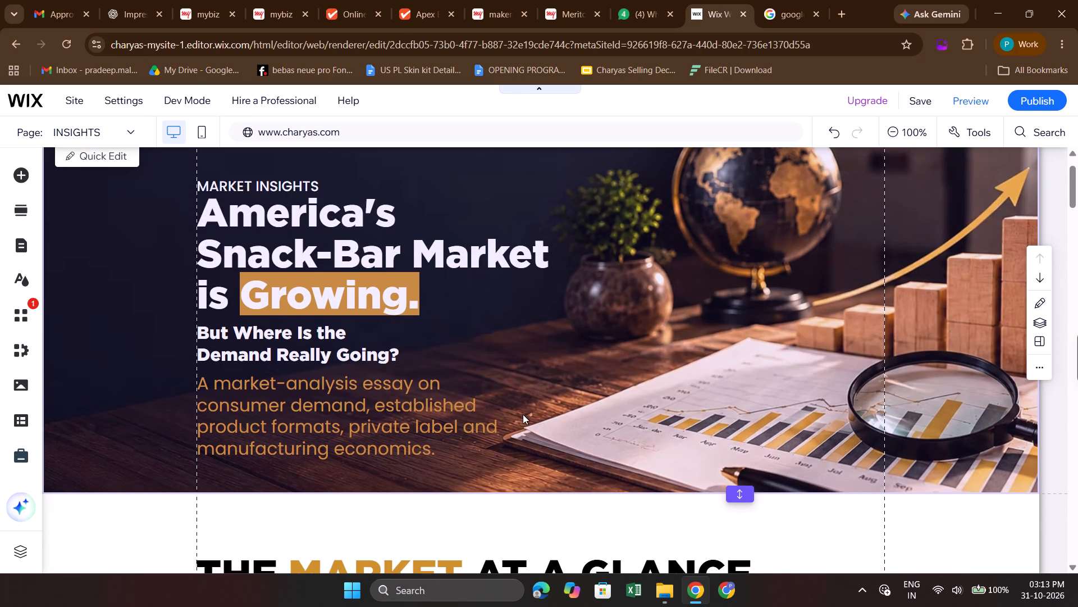
pyautogui.scroll(-4, 523, 414)
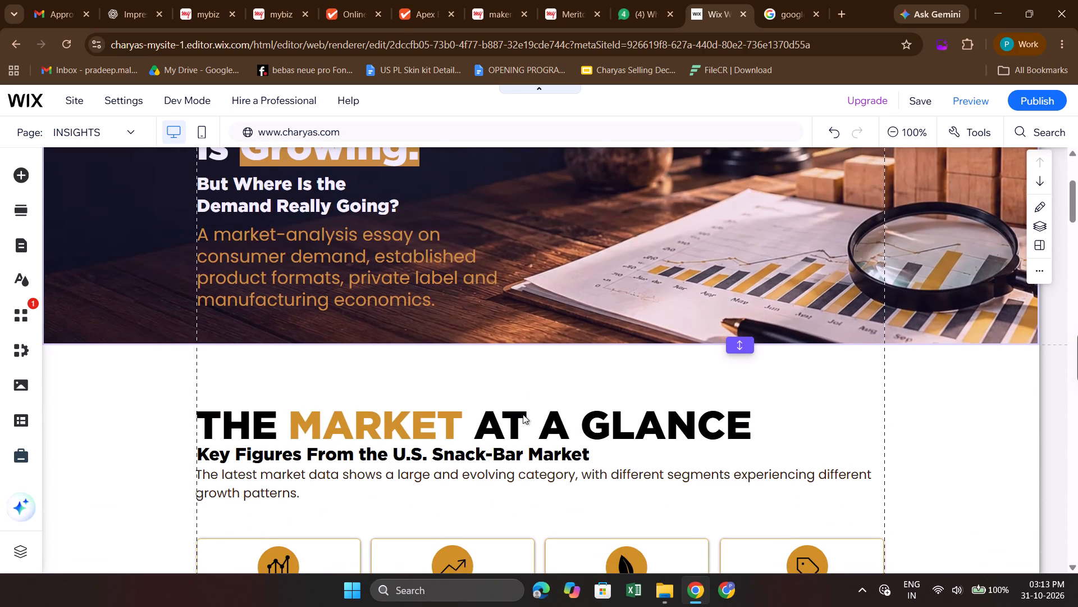
pyautogui.scroll(-1, 523, 414)
pyautogui.scroll(-1, 448, 459)
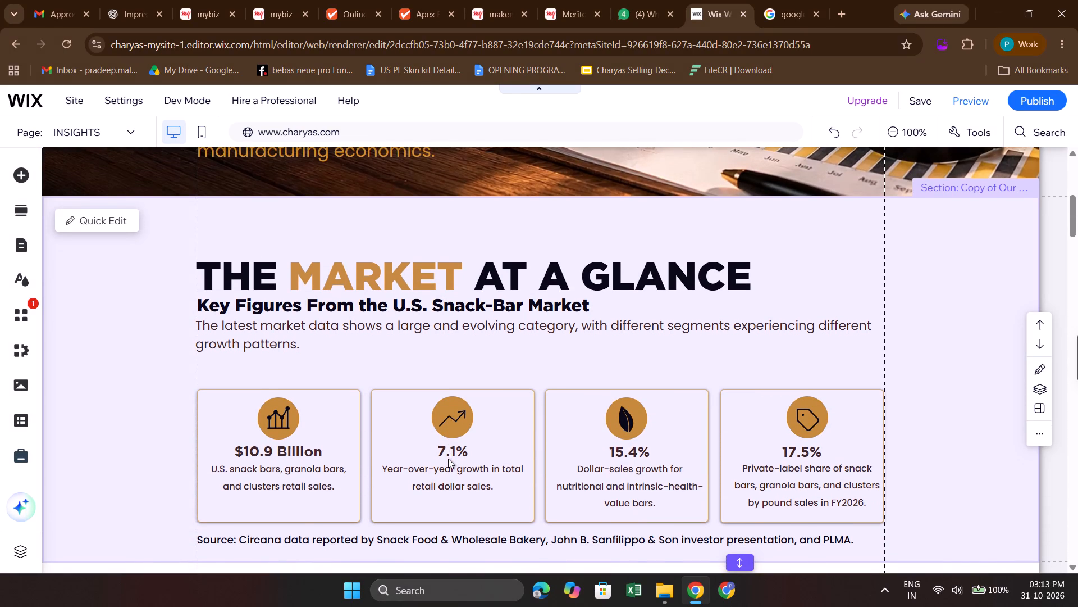
pyautogui.click(500, 370)
pyautogui.scroll(-1, 500, 370)
pyautogui.click(158, 408)
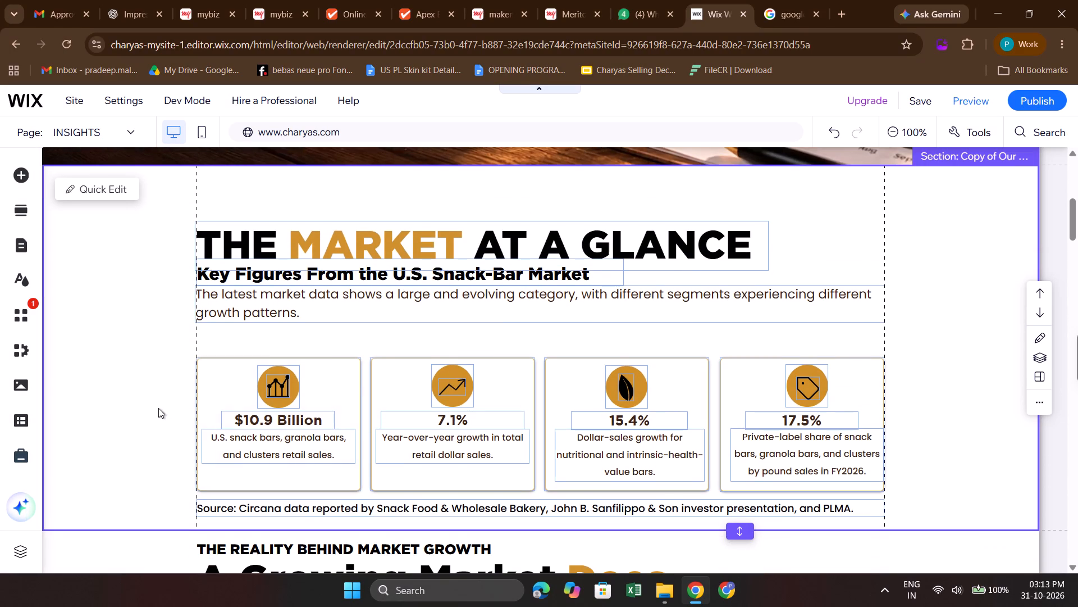
pyautogui.scroll(-1, 158, 408)
pyautogui.scroll(-2, 207, 447)
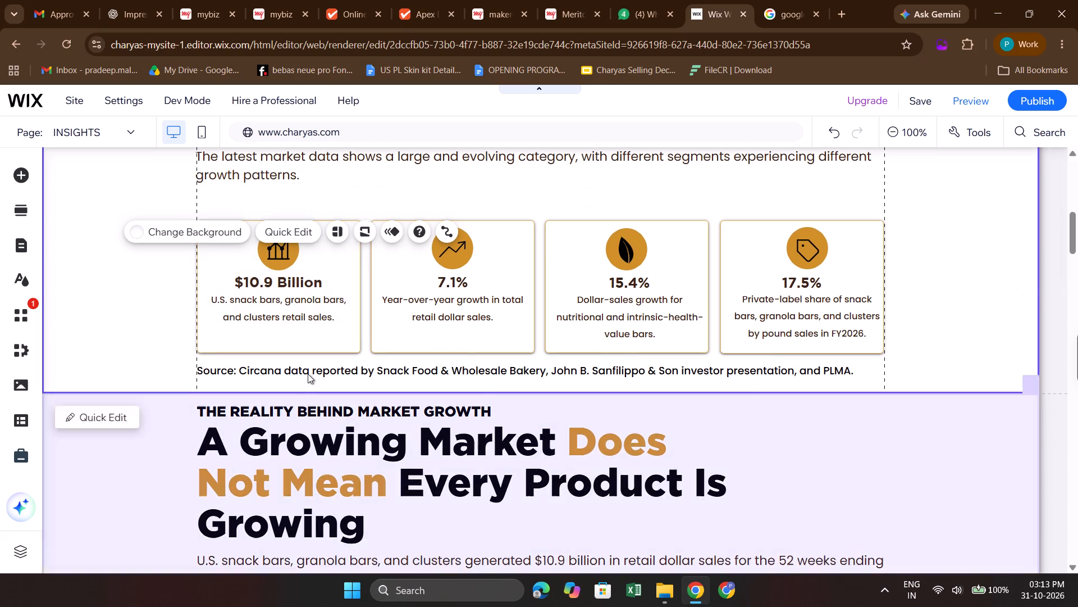
# Examine the INSIGHTS sections from the growing-market section to Successful Products Solve Familiar Problems for alignment, spacing and wording.
pyautogui.scroll(-7, 308, 373)
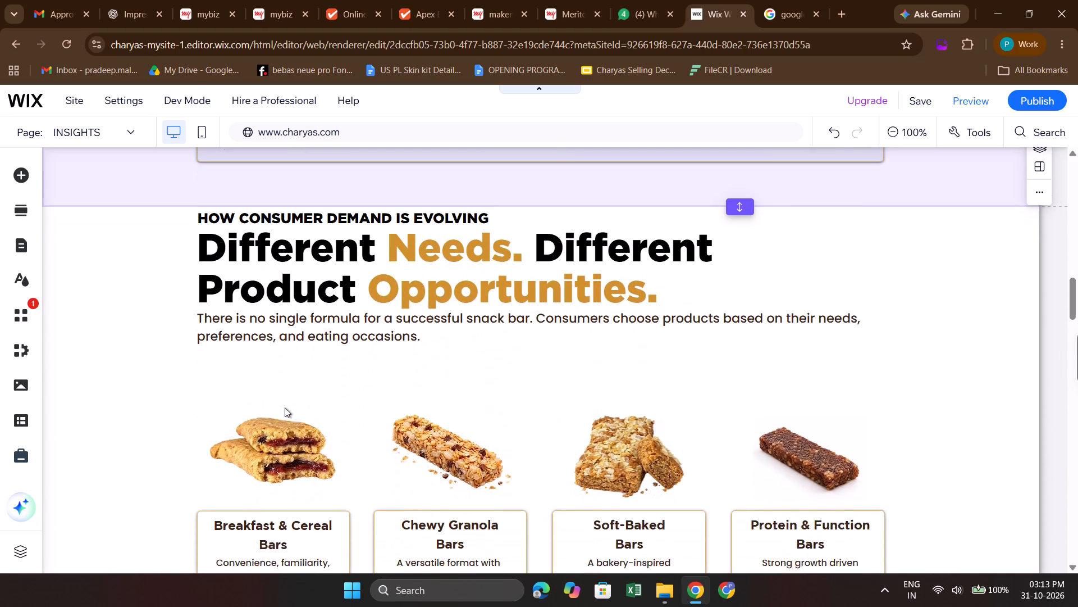
pyautogui.scroll(-1, 285, 407)
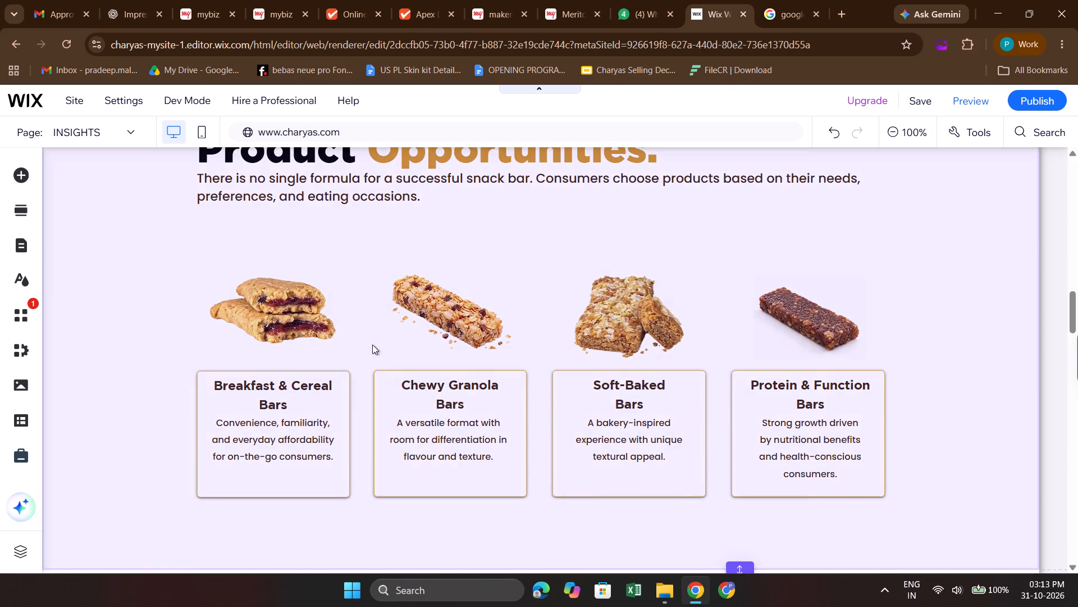
pyautogui.scroll(-1, 377, 339)
pyautogui.scroll(-1, 340, 463)
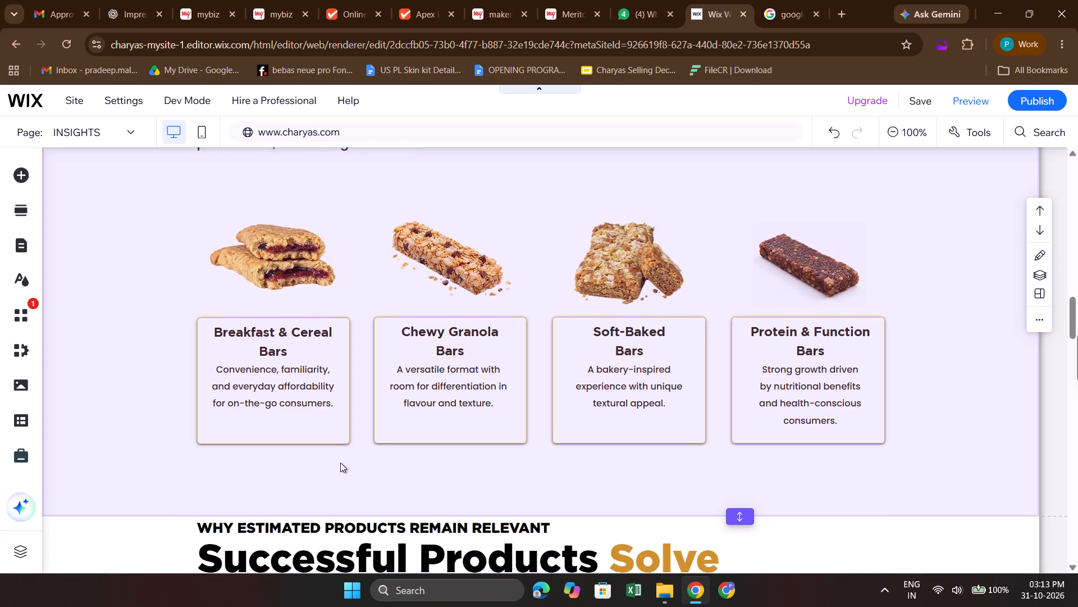
pyautogui.scroll(-1, 340, 463)
pyautogui.scroll(-1, 431, 424)
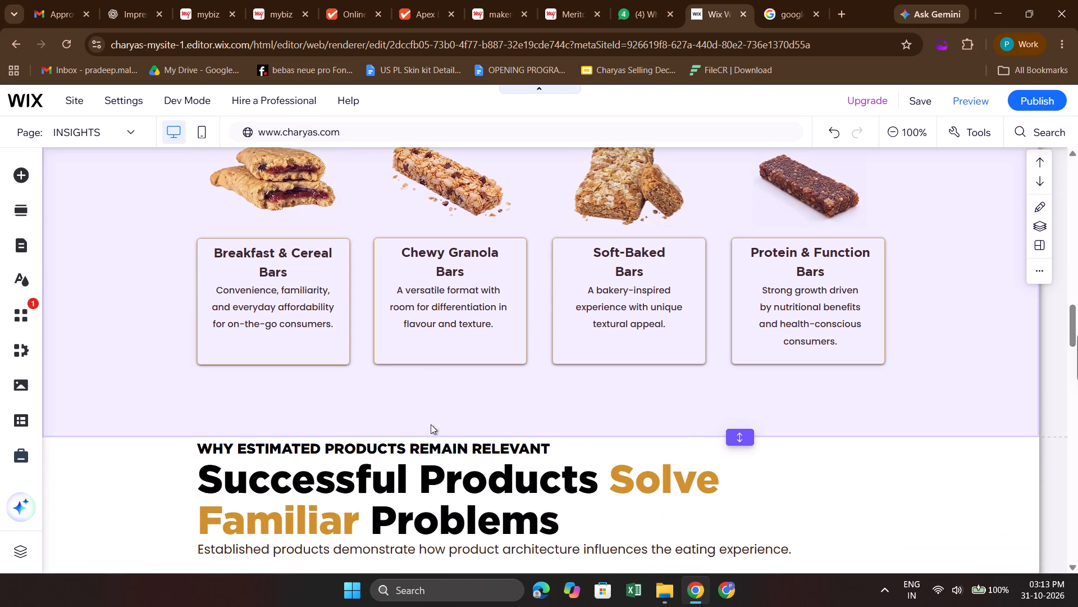
pyautogui.scroll(-3, 404, 440)
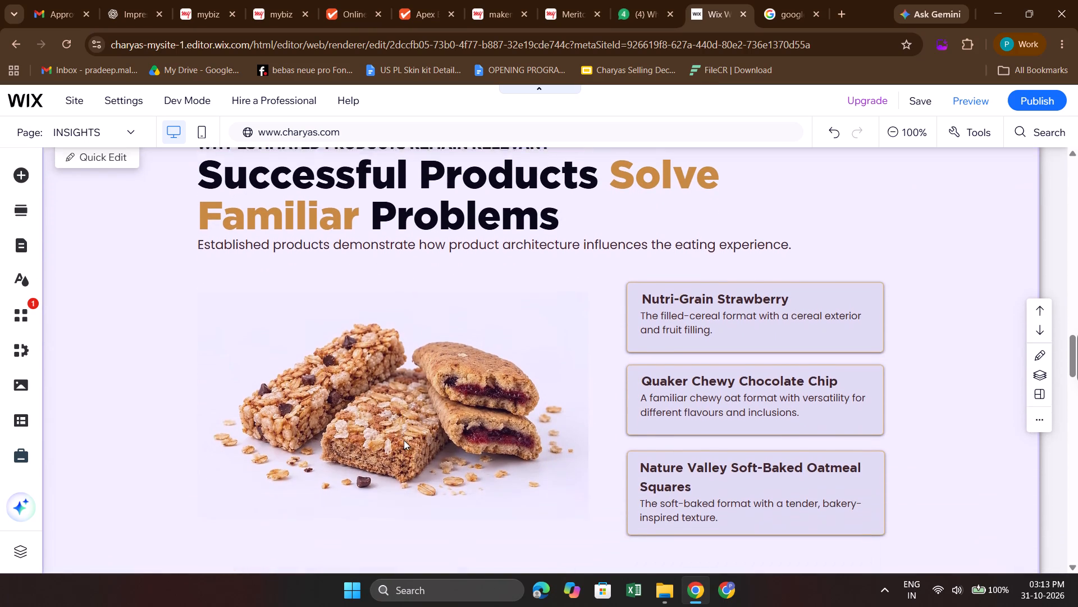
pyautogui.scroll(-1, 473, 375)
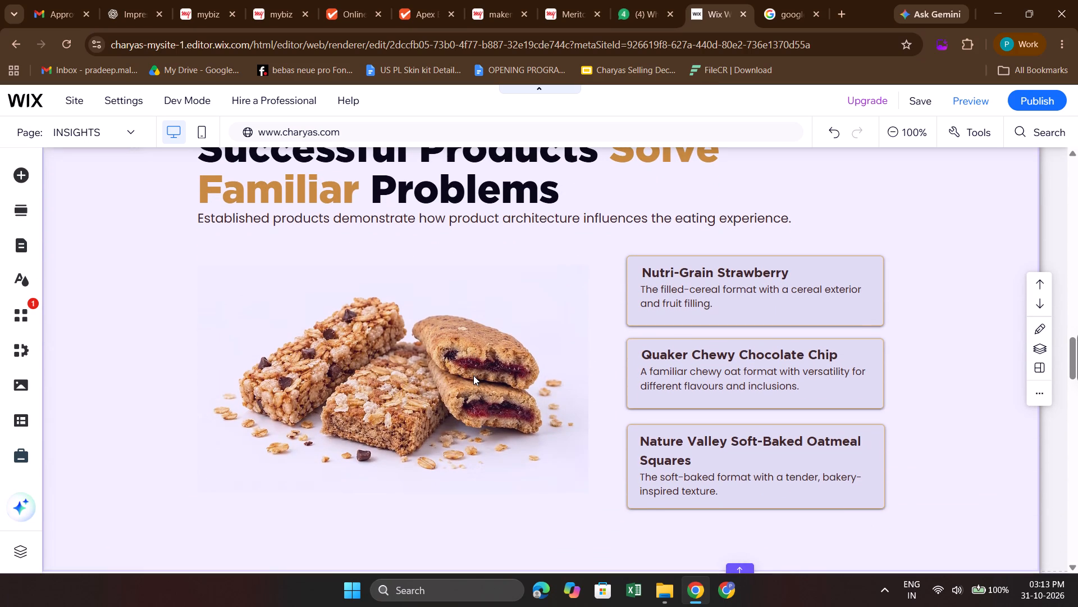
pyautogui.scroll(-1, 562, 312)
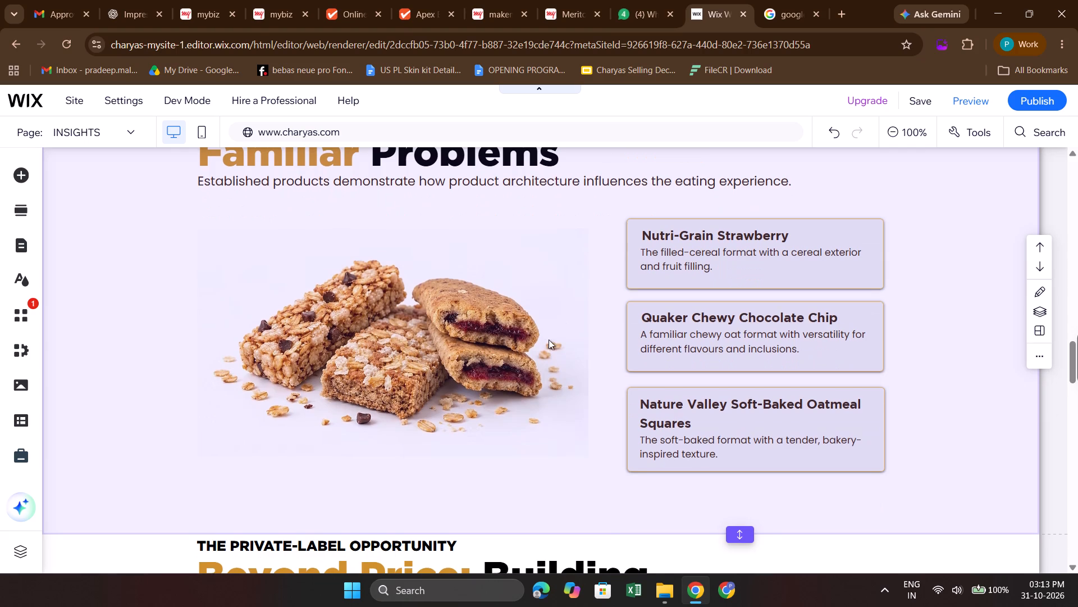
pyautogui.scroll(-1, 544, 349)
pyautogui.scroll(-3, 497, 444)
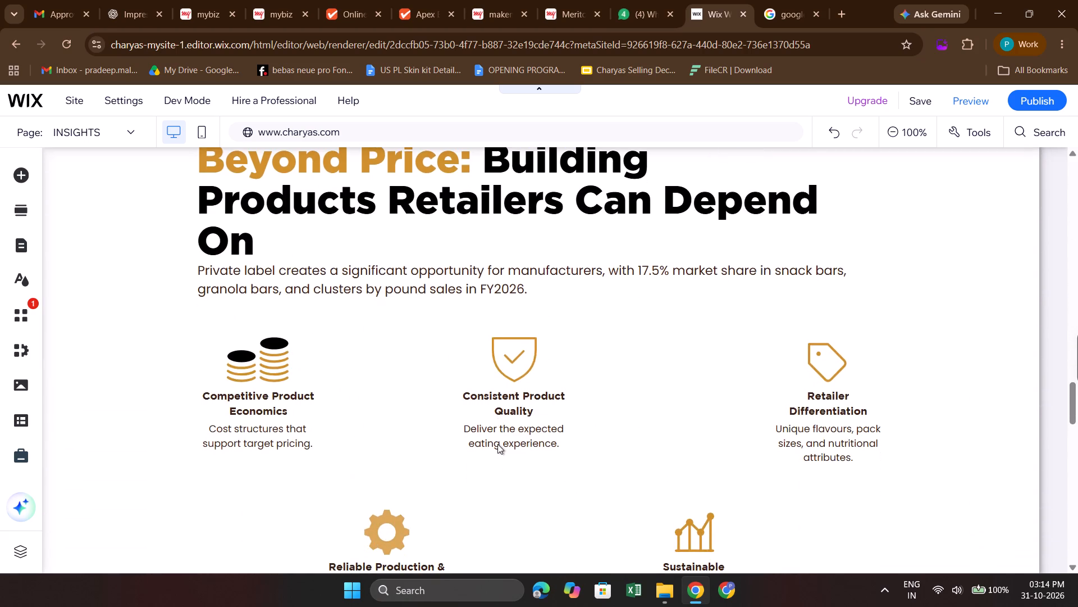
pyautogui.scroll(-2, 497, 444)
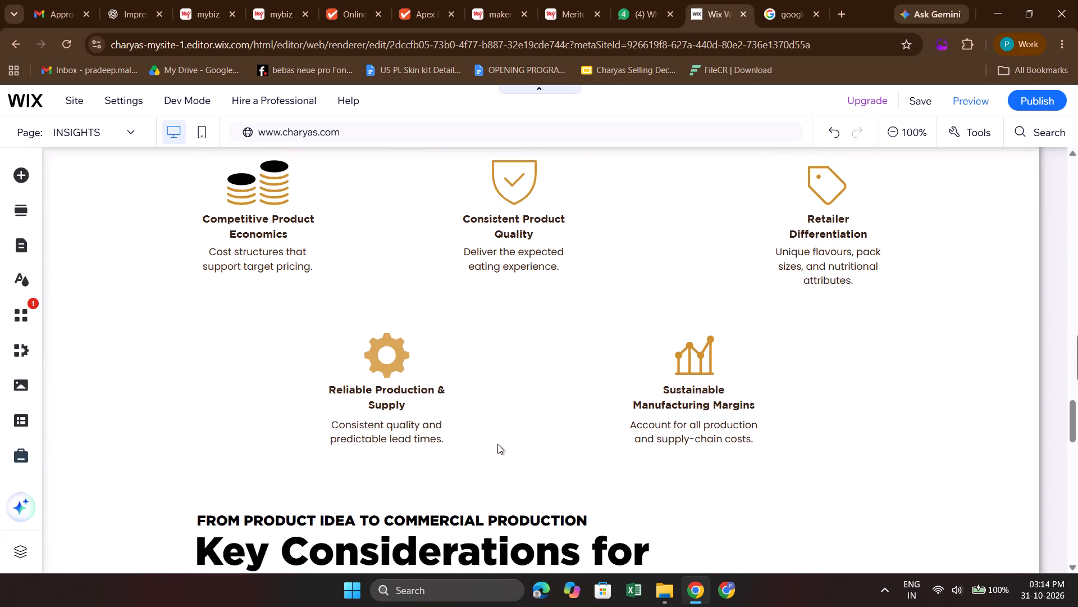
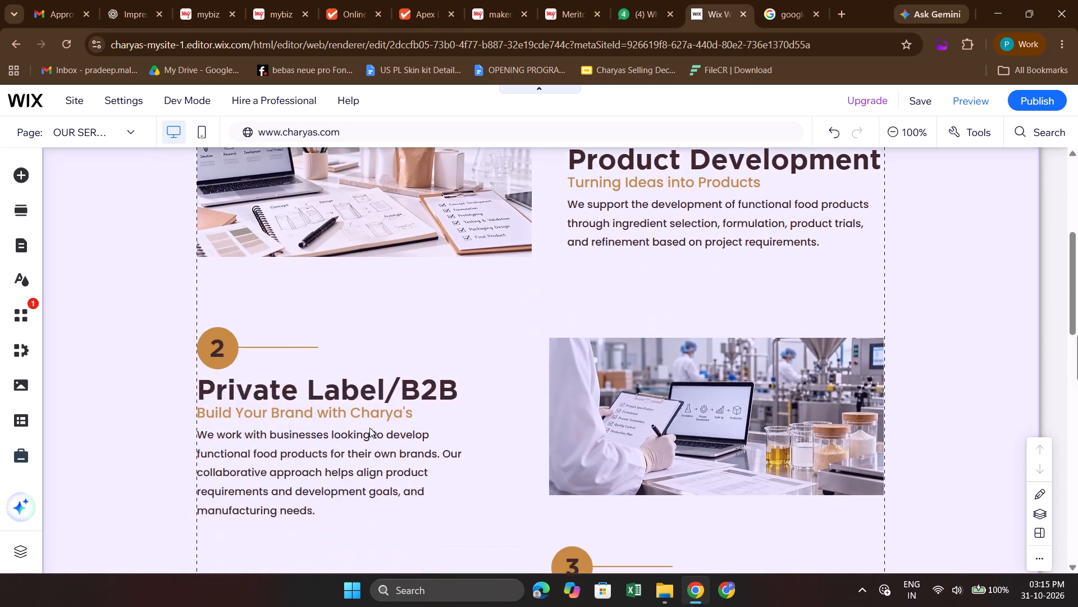
pyautogui.scroll(-3, 369, 428)
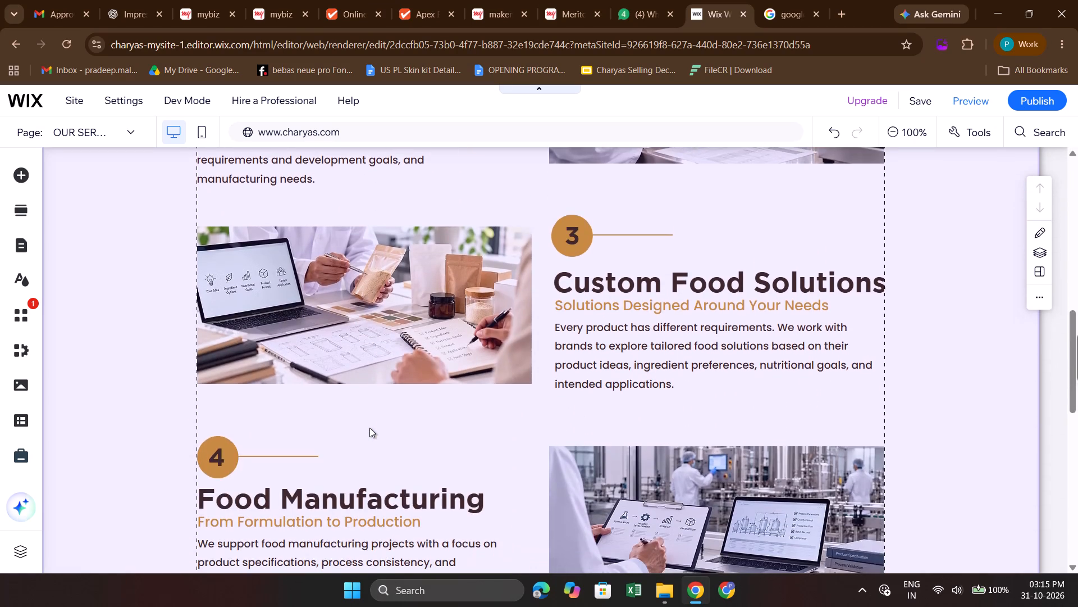
pyautogui.scroll(-3, 369, 428)
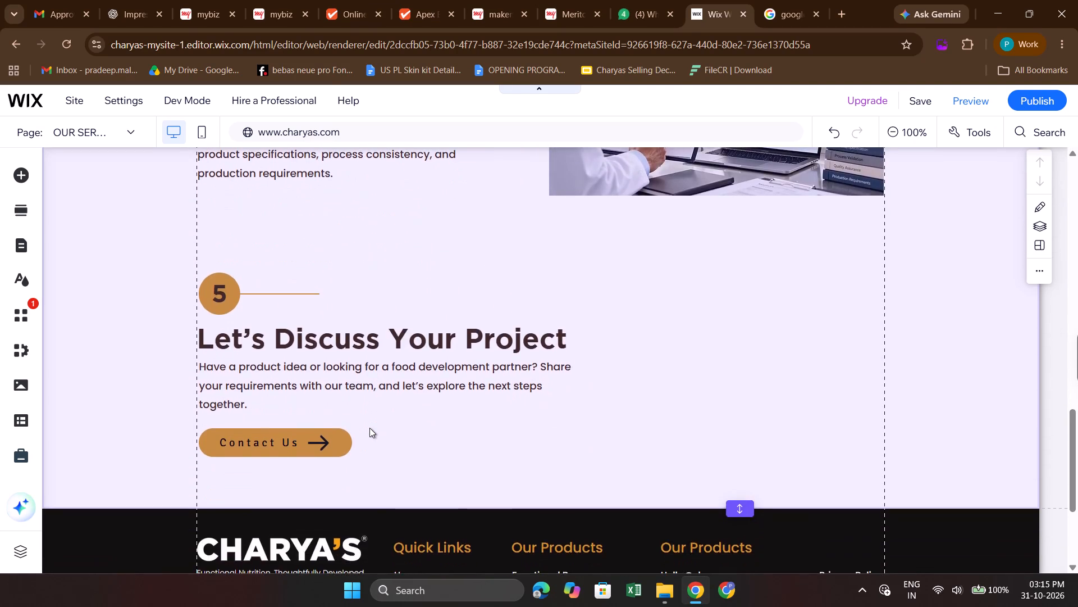
pyautogui.scroll(11, 369, 428)
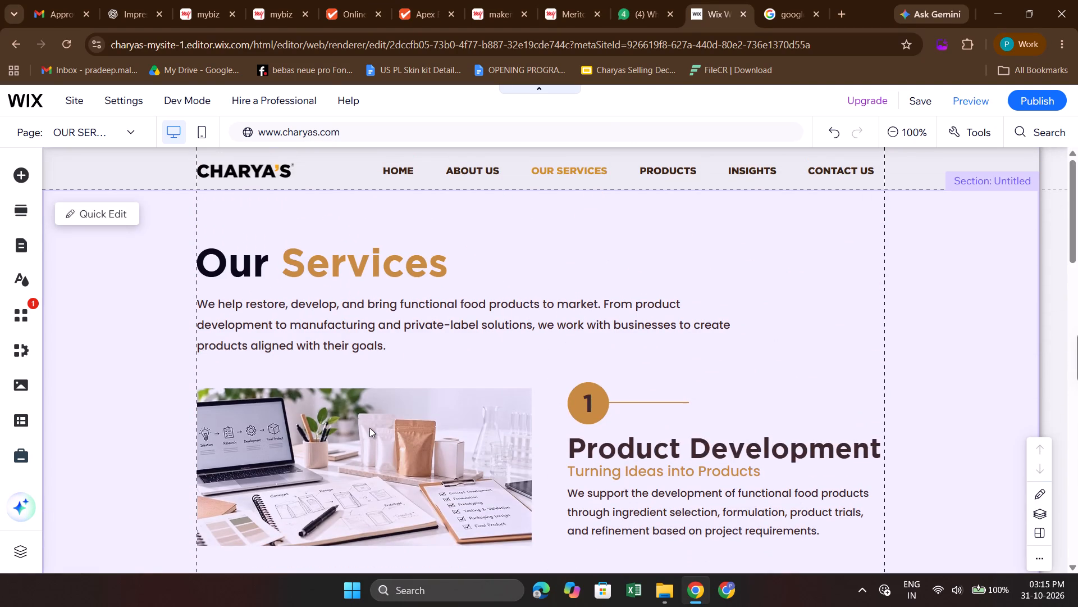
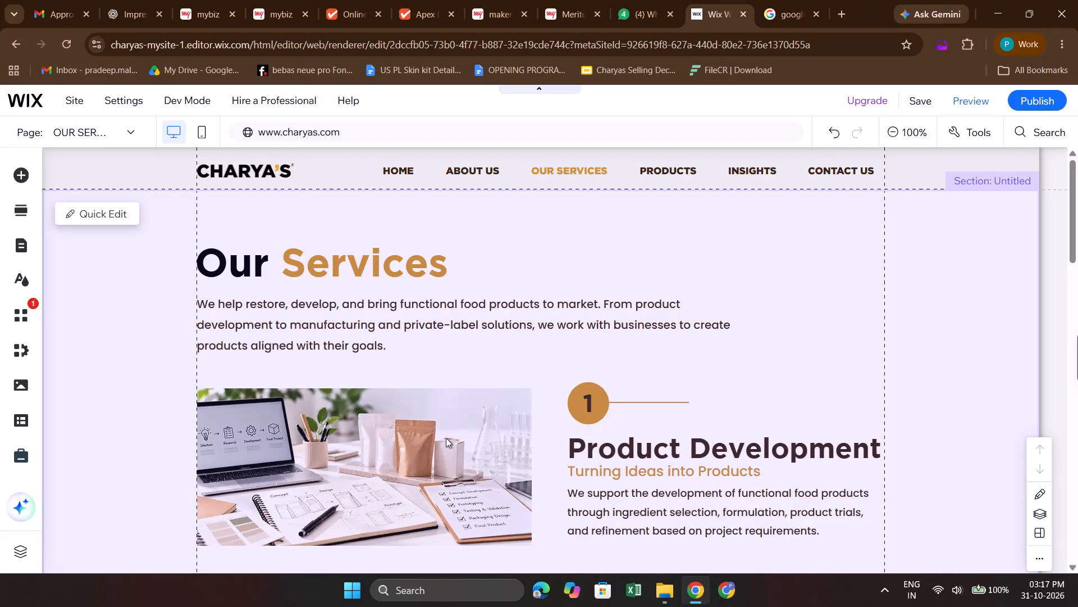
# Recheck the OUR SERVICES page from Product Development through Let's Discuss Your Project and the footer for alignment and spacing.
pyautogui.scroll(-3, 593, 257)
pyautogui.scroll(-1, 411, 441)
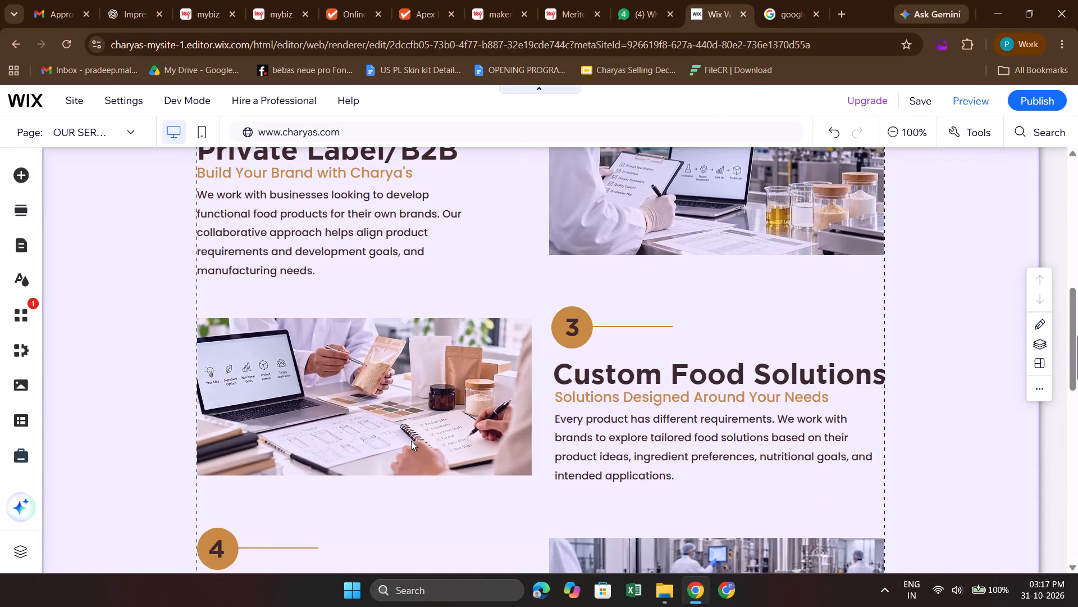
pyautogui.scroll(-3, 411, 441)
pyautogui.scroll(-5, 374, 482)
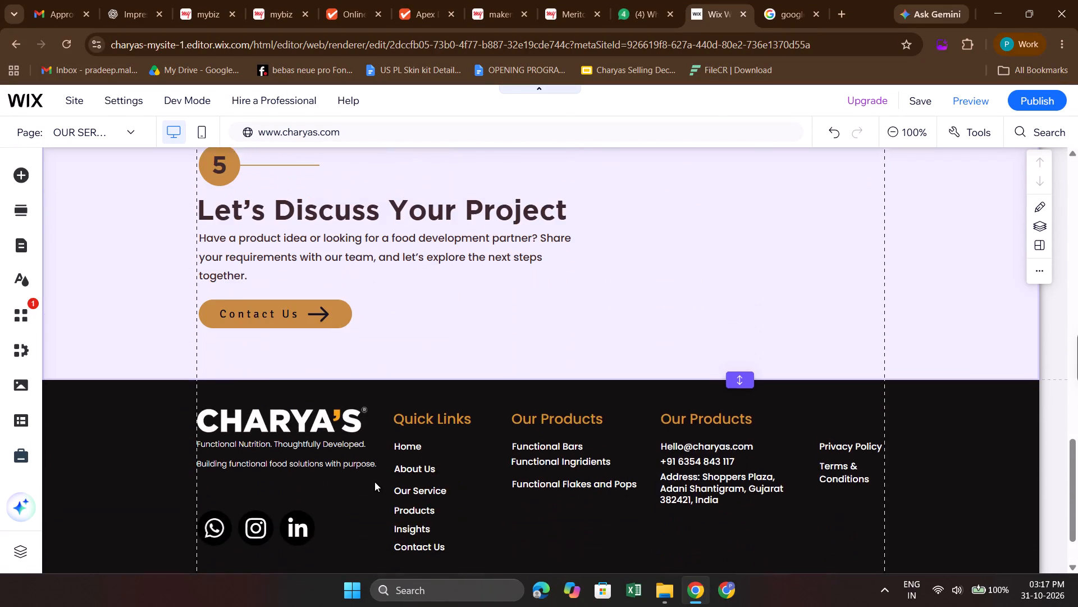
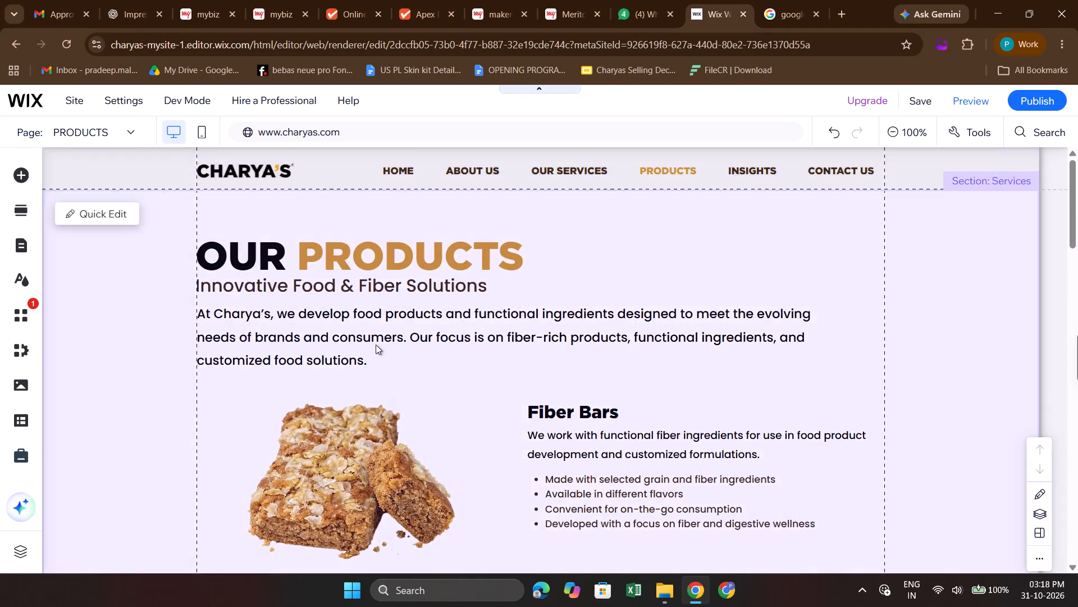
# Examine the PRODUCTS page from Fiber Bars through Sorghum Resistant Starch for image and text alignment, spacing and wording.
pyautogui.scroll(-7, 376, 345)
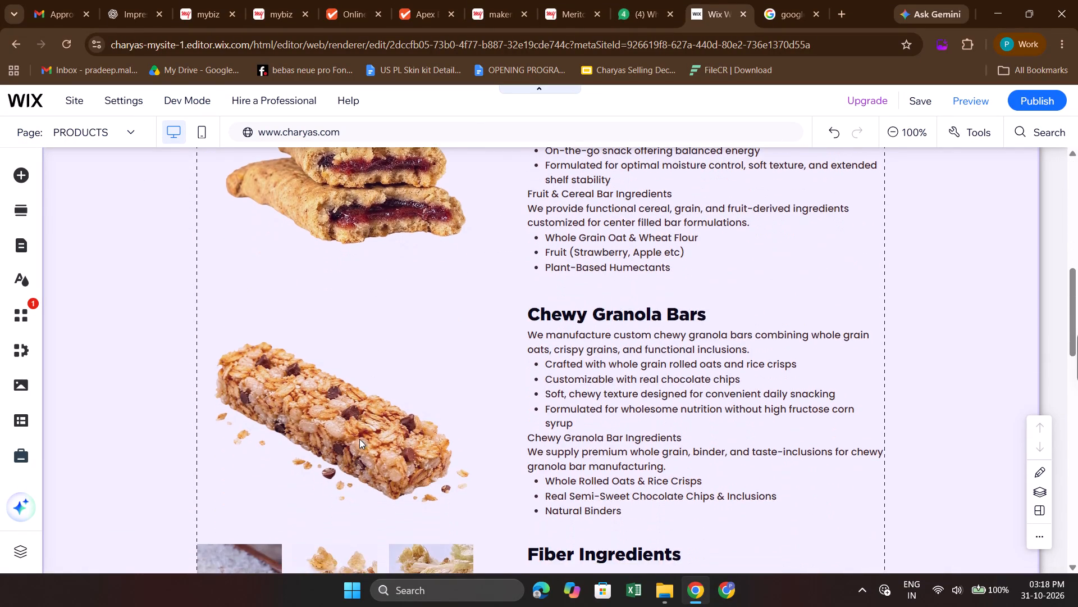
pyautogui.scroll(-2, 359, 439)
pyautogui.scroll(-2, 426, 320)
pyautogui.scroll(1, 426, 320)
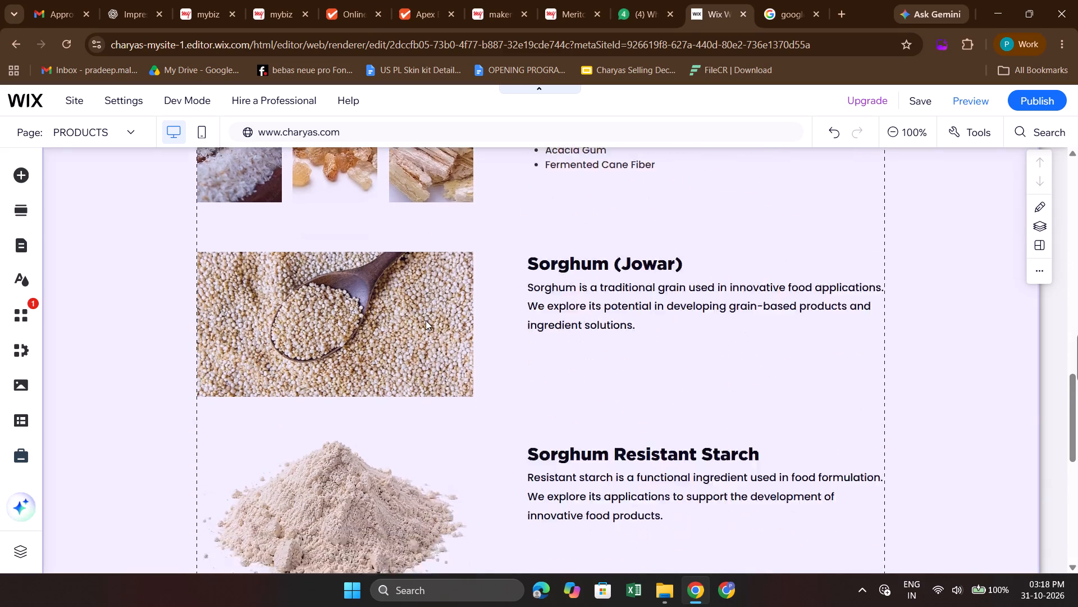
pyautogui.scroll(5, 426, 320)
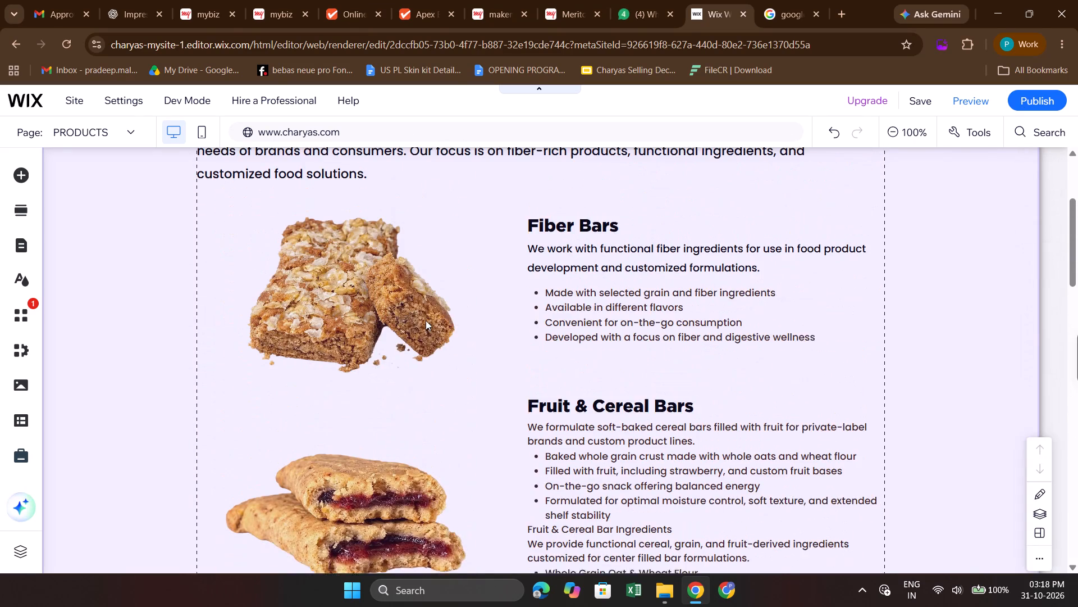
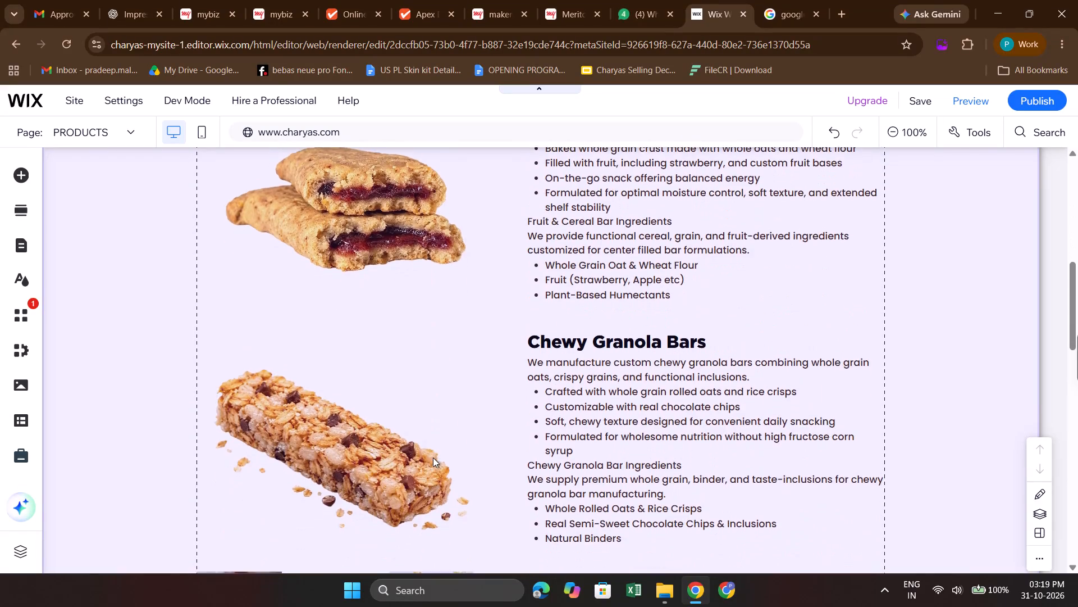
# Examine the PRODUCTS page from the fruit-filled cereal bars through Chewy Granola Bars, Fiber Ingredients, Customized Product Solutions and the footer for alignment and spacing.
pyautogui.scroll(-3, 433, 457)
pyautogui.scroll(1, 433, 457)
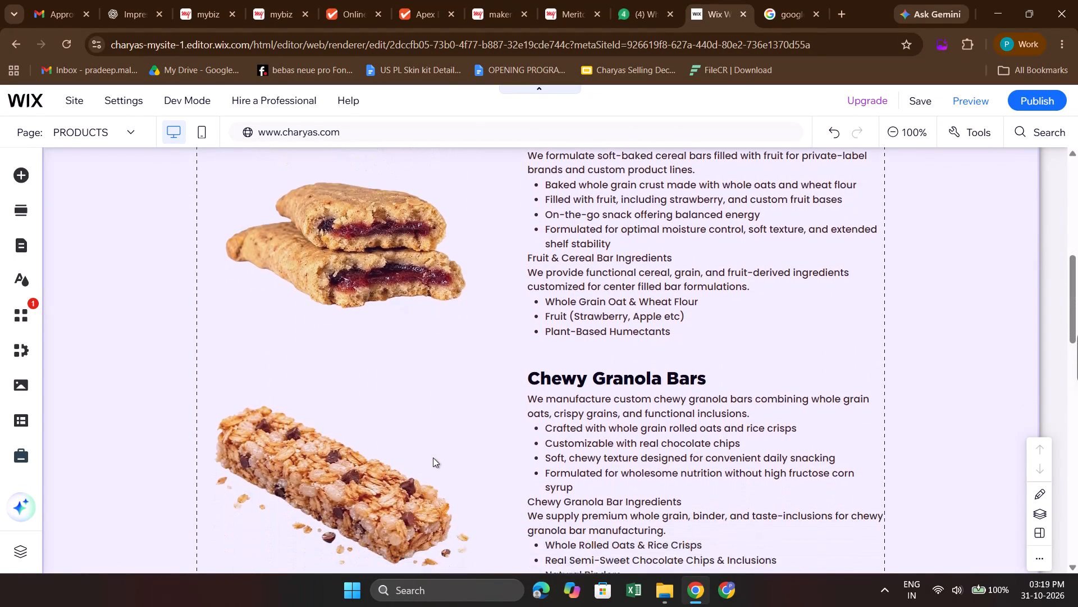
pyautogui.scroll(-4, 433, 457)
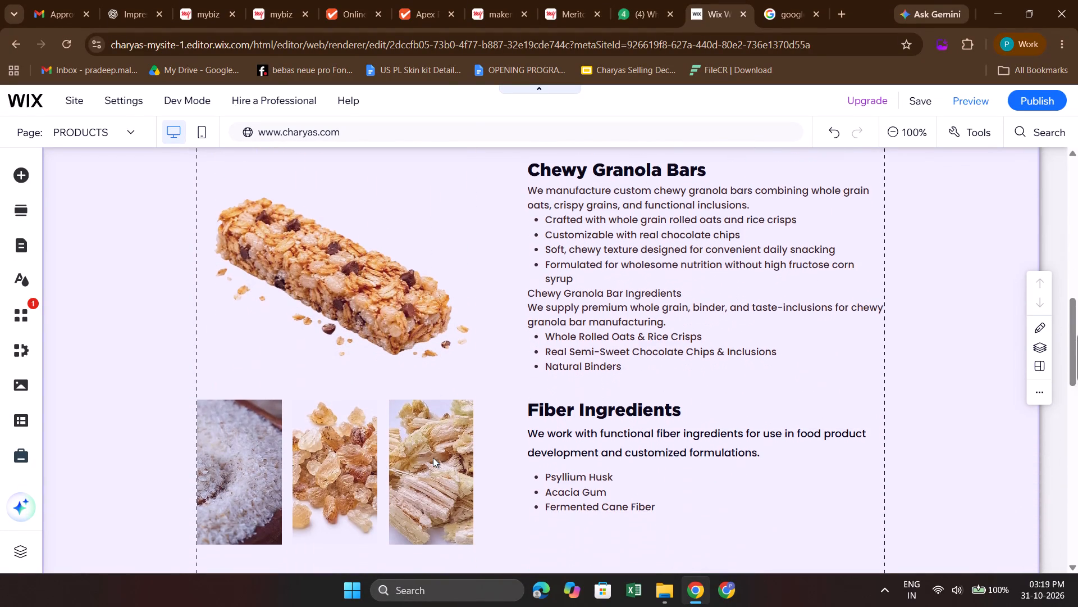
pyautogui.scroll(-1, 433, 457)
pyautogui.scroll(-7, 506, 329)
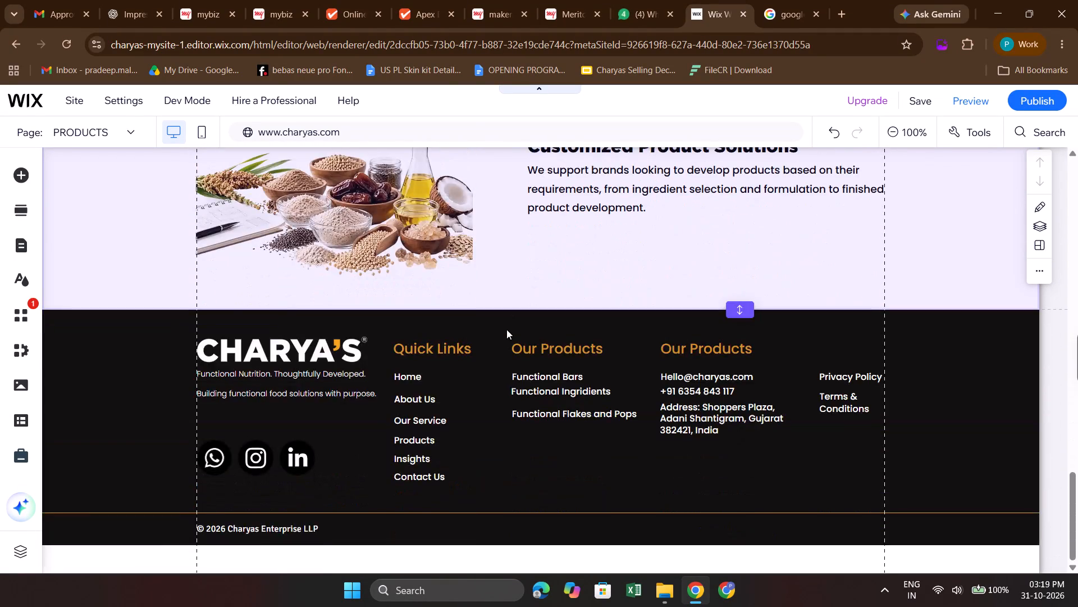
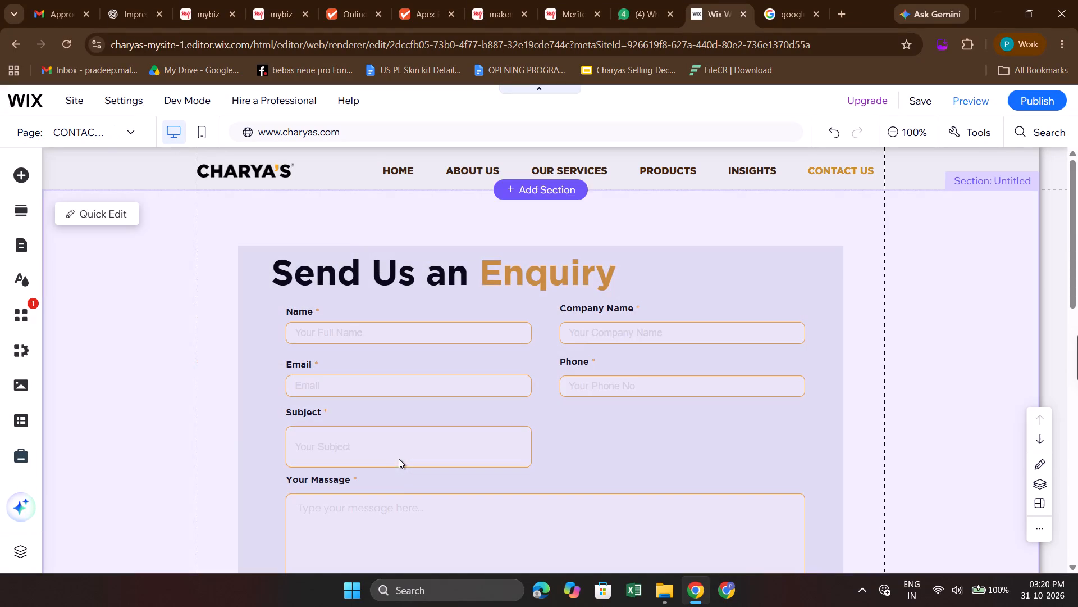
# Examine the CONTACT US page from the Send Us an Enquiry form to the map for alignment, spacing and wording.
pyautogui.scroll(-1, 396, 482)
pyautogui.scroll(-1, 427, 380)
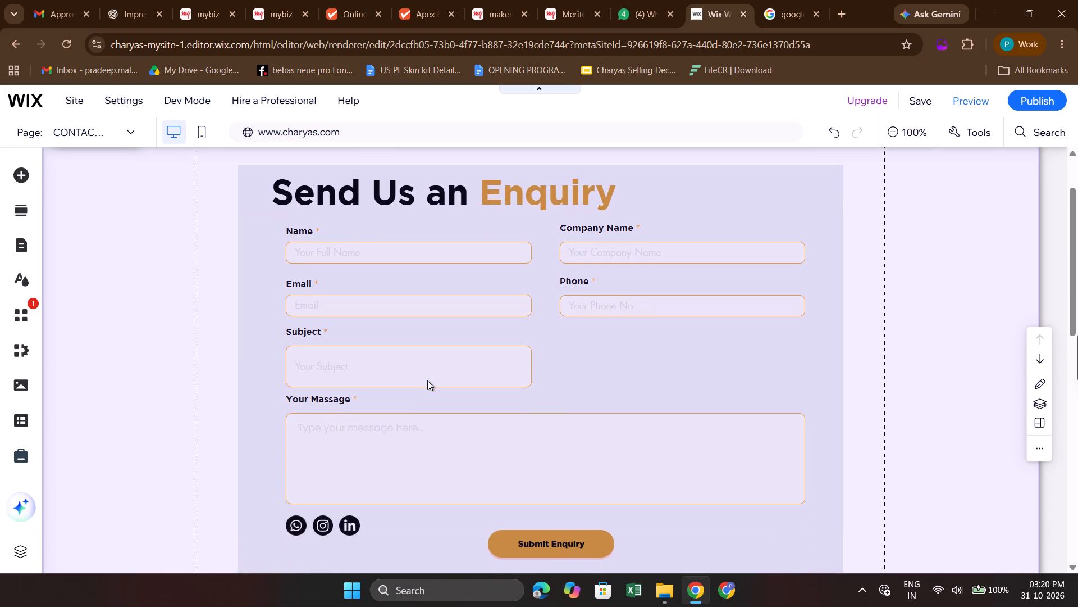
pyautogui.scroll(-4, 427, 380)
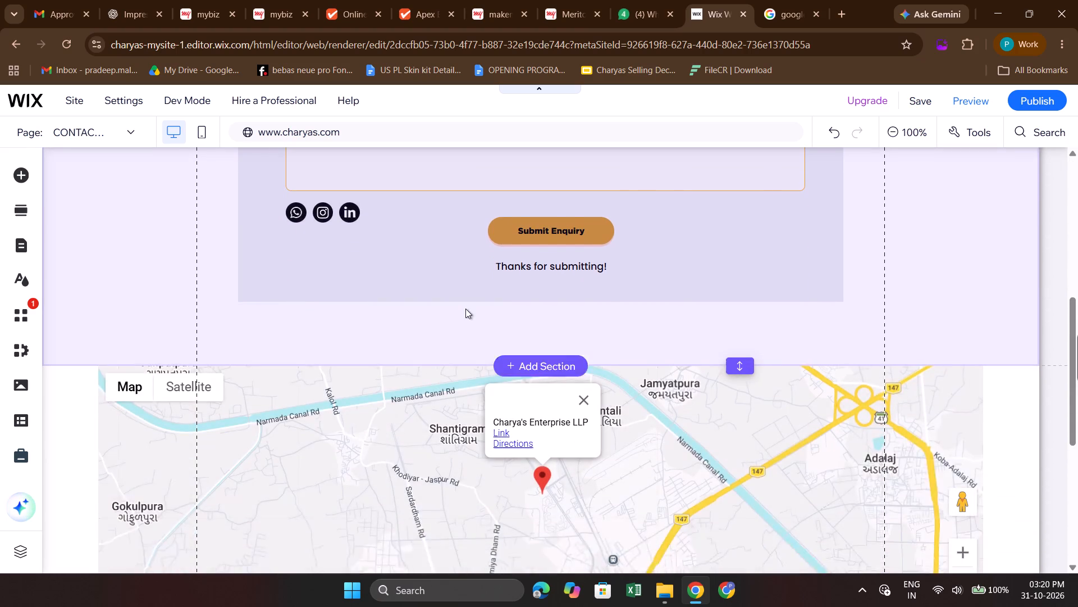
pyautogui.scroll(1, 465, 309)
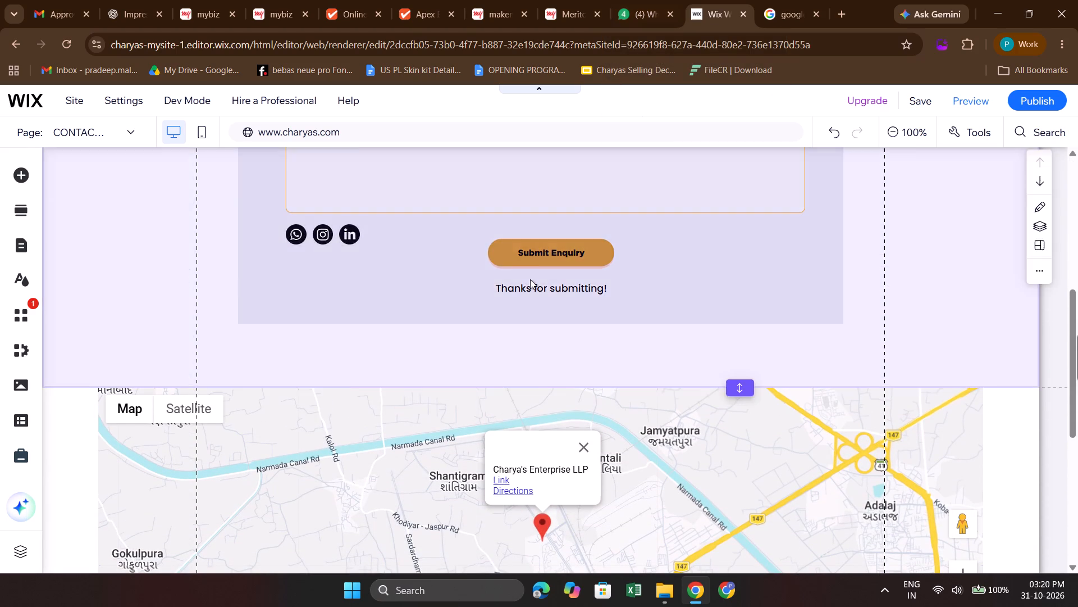
pyautogui.scroll(-6, 530, 279)
pyautogui.scroll(3, 530, 279)
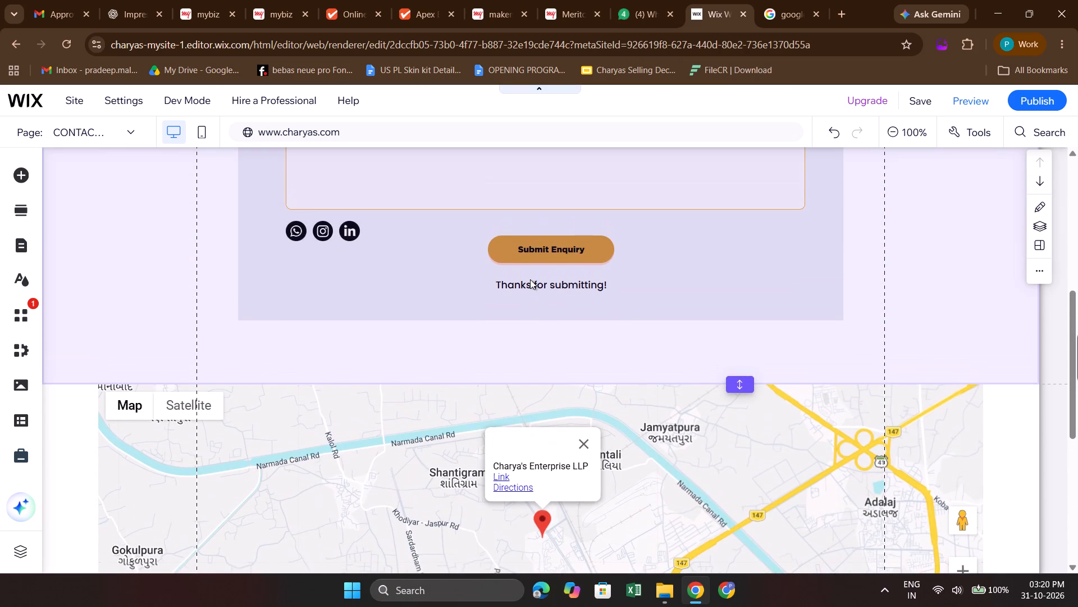
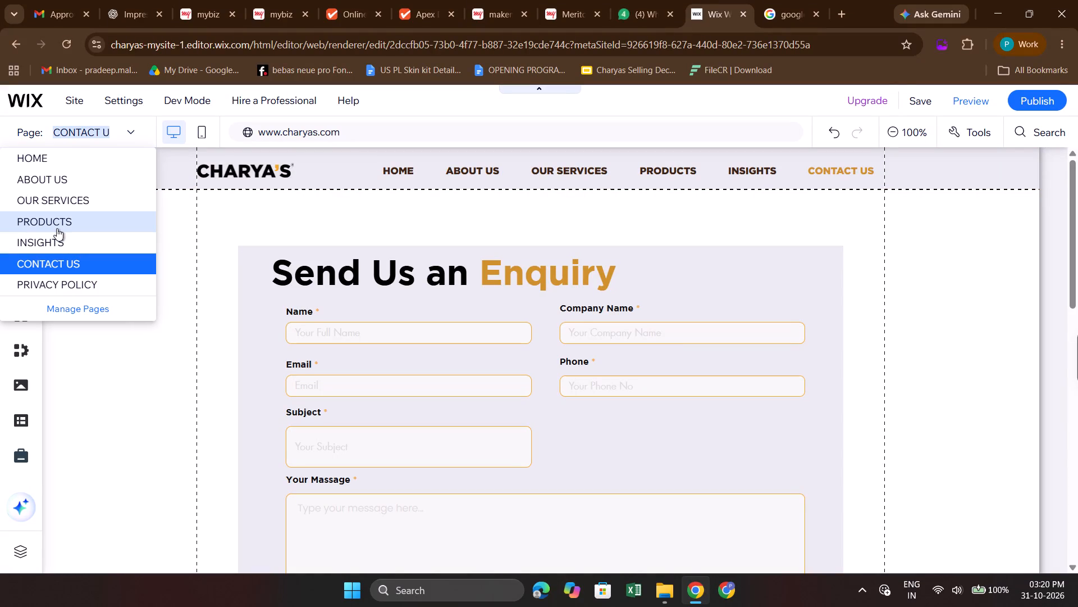
# Open the PRODUCTS page and examine its product sections through Customized Product Solutions and the footer for alignment and spacing.
pyautogui.scroll(-4, 166, 264)
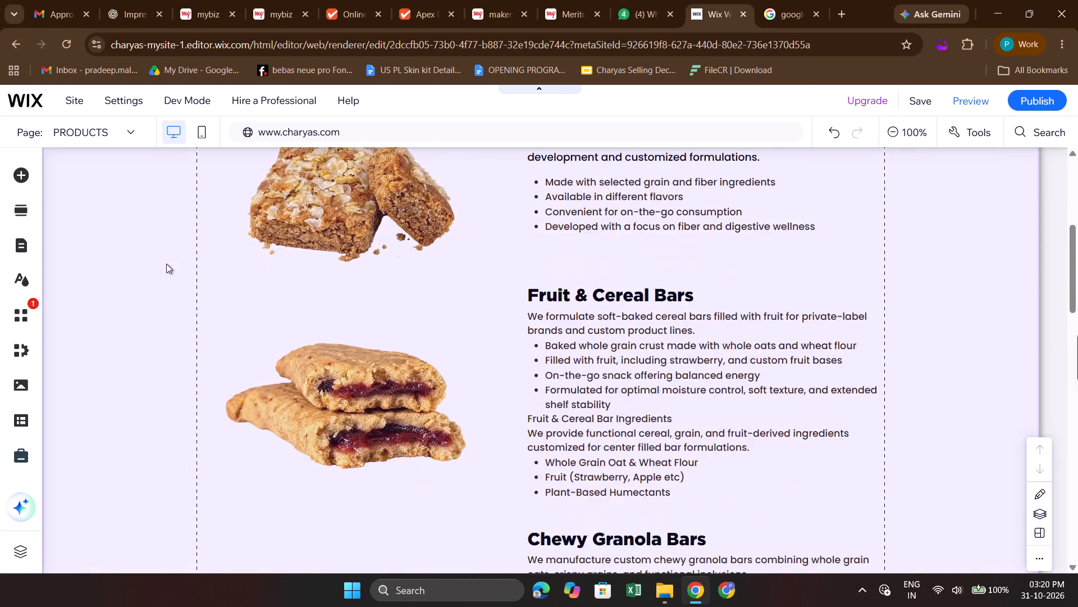
pyautogui.scroll(-11, 294, 340)
pyautogui.scroll(1, 294, 340)
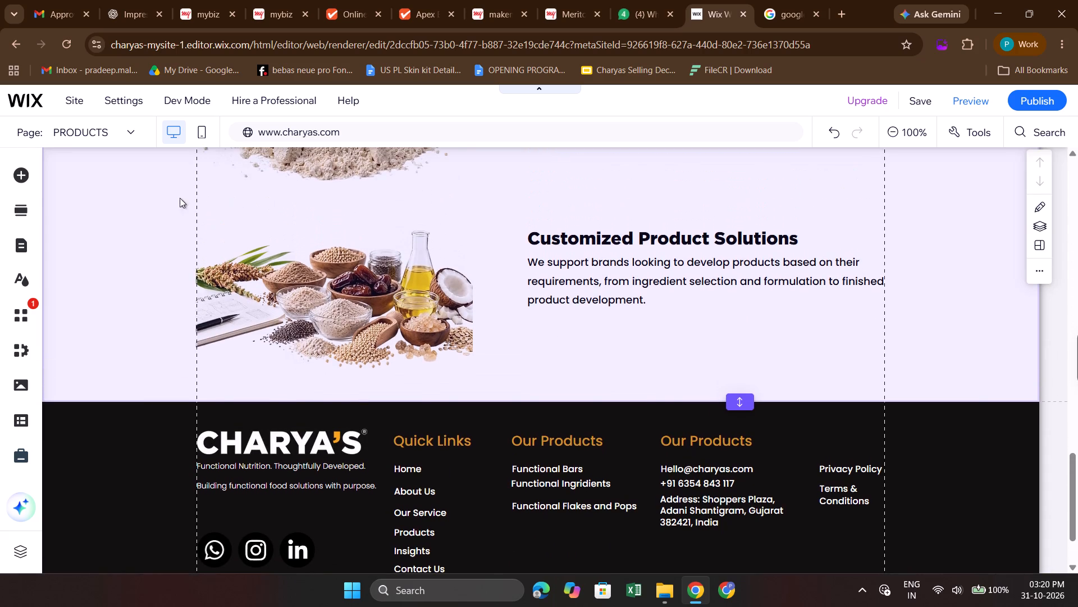
# Open the list of site pages to choose another page for review.
pyautogui.click(131, 136)
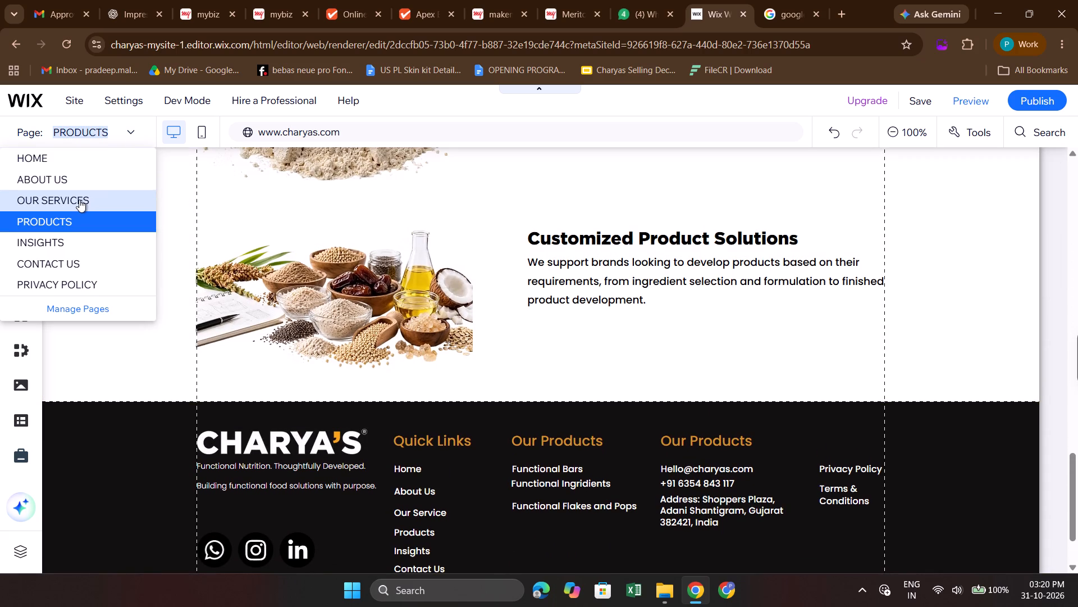
# Open the OUR SERVICES page and copy the Let's Discuss Your Project heading, its paragraph and the Contact Us button together.
pyautogui.click(79, 200)
pyautogui.scroll(-4, 378, 324)
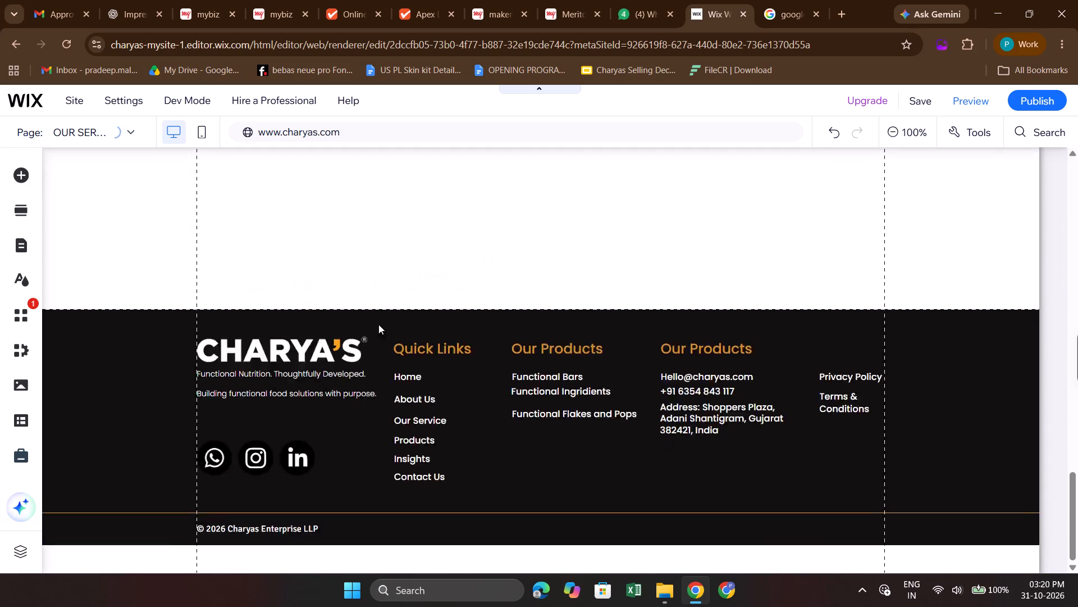
pyautogui.scroll(-7, 378, 324)
pyautogui.scroll(2, 378, 324)
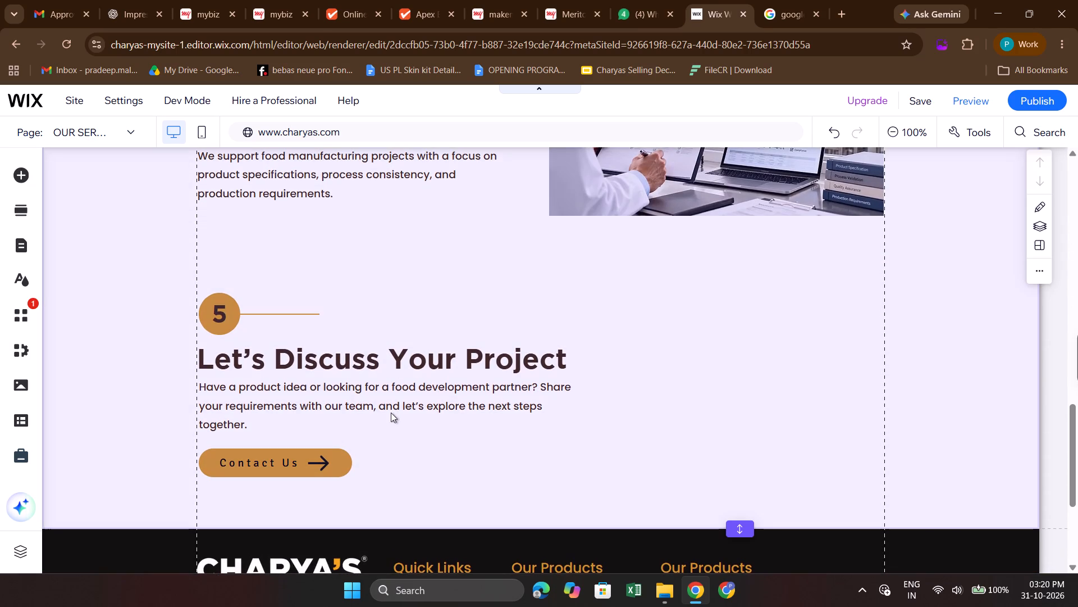
pyautogui.click(298, 363)
pyautogui.click(298, 363)
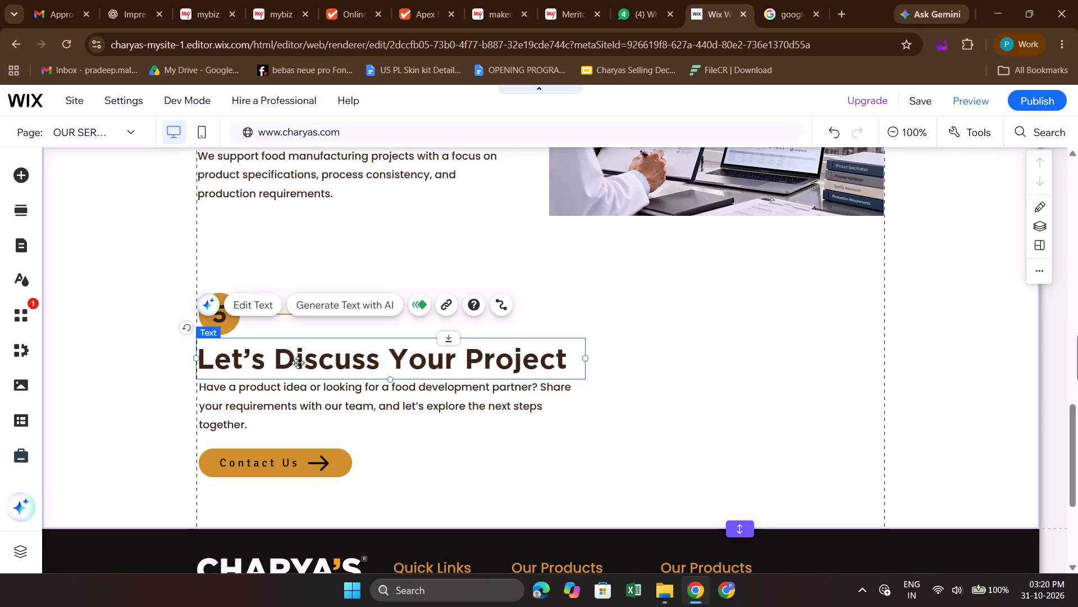
pyautogui.keyDown('shift'); pyautogui.click(307, 396); pyautogui.keyUp('shift')
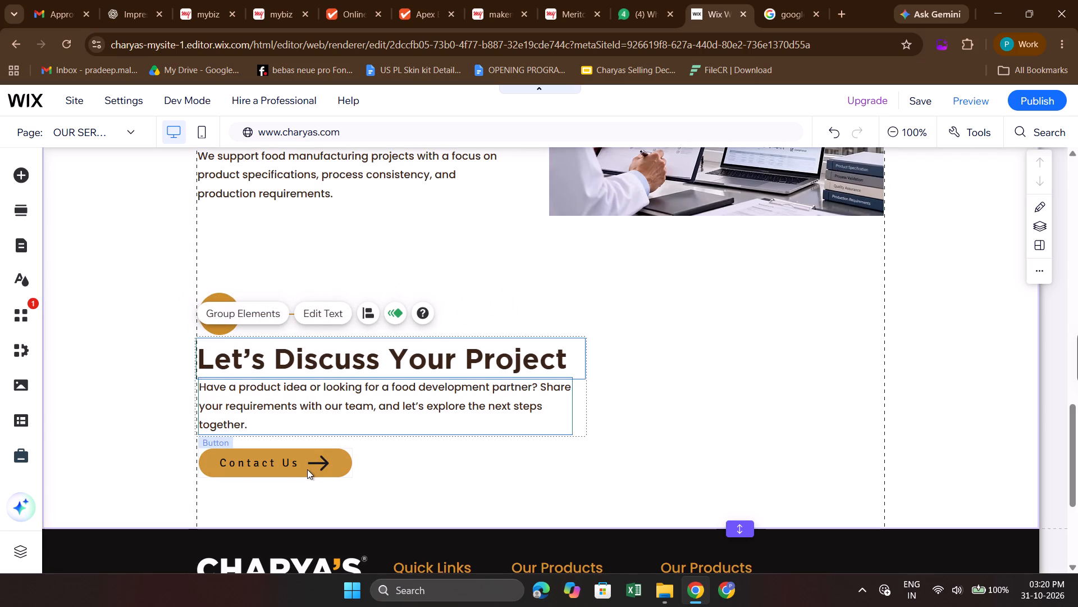
pyautogui.keyDown('shift'); pyautogui.click(307, 469); pyautogui.keyUp('shift')
pyautogui.hotkey('ctrl', 'c')
pyautogui.hotkey('ctrl', 'c')
pyautogui.hotkey('ctrl', 'c')
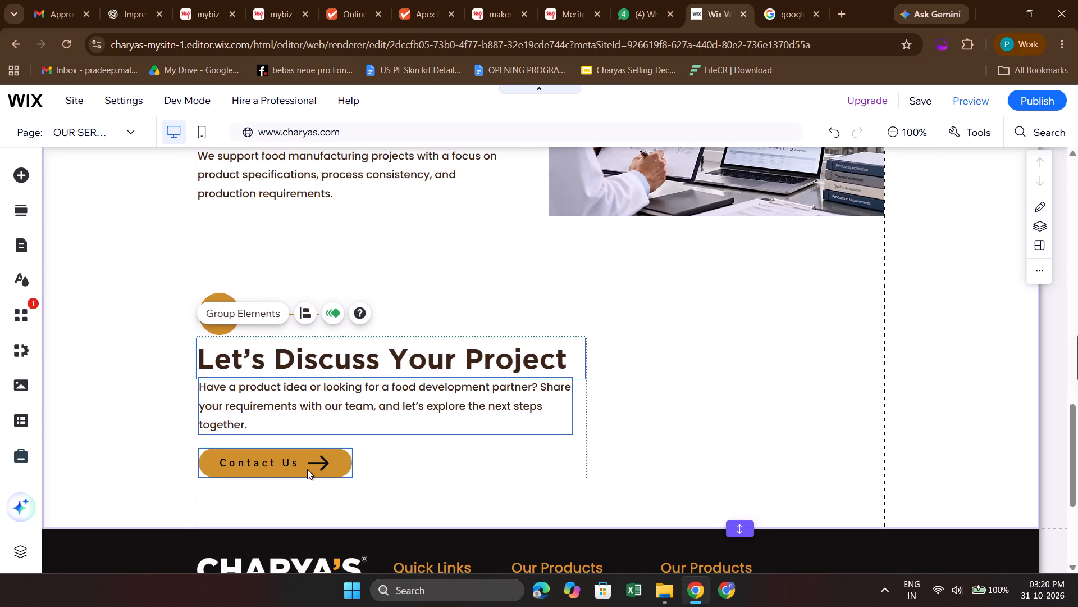
pyautogui.hotkey('ctrl', 'c')
pyautogui.hotkey('ctrl', 'c')
pyautogui.hotkey('ctrl', 'c')
pyautogui.hotkey('ctrl', 'c')
pyautogui.hotkey('ctrl', 'c')
pyautogui.hotkey('ctrl', 'c')
pyautogui.hotkey('ctrl', 'c')
pyautogui.hotkey('ctrl', 'c')
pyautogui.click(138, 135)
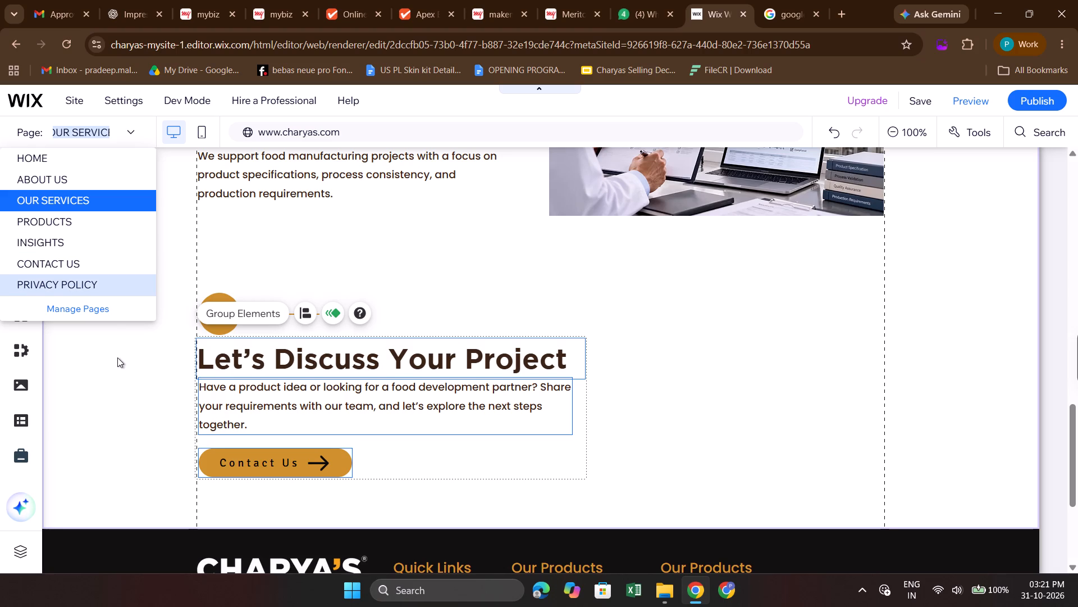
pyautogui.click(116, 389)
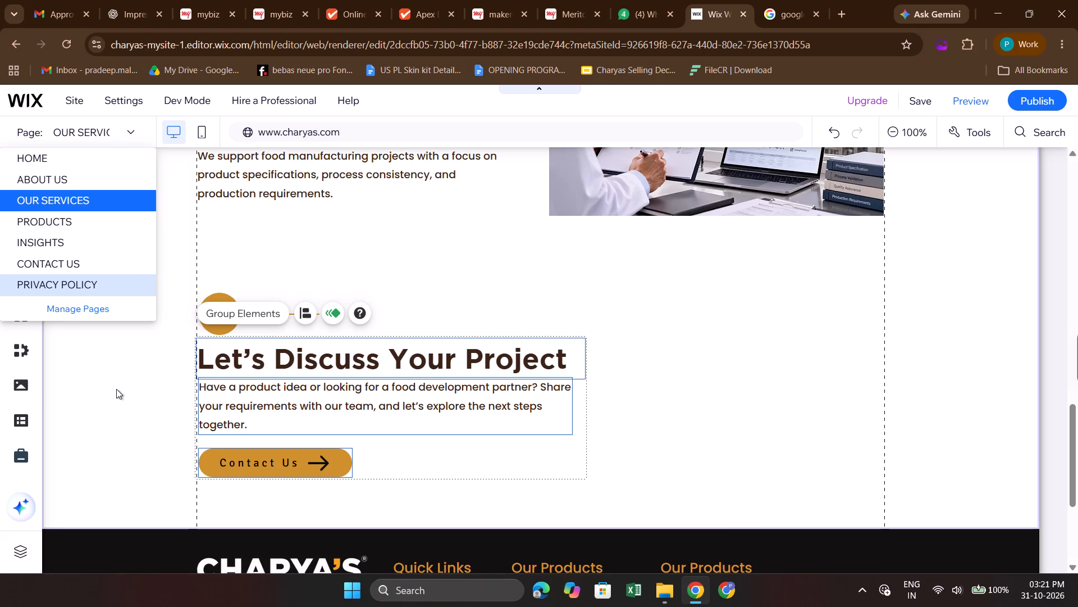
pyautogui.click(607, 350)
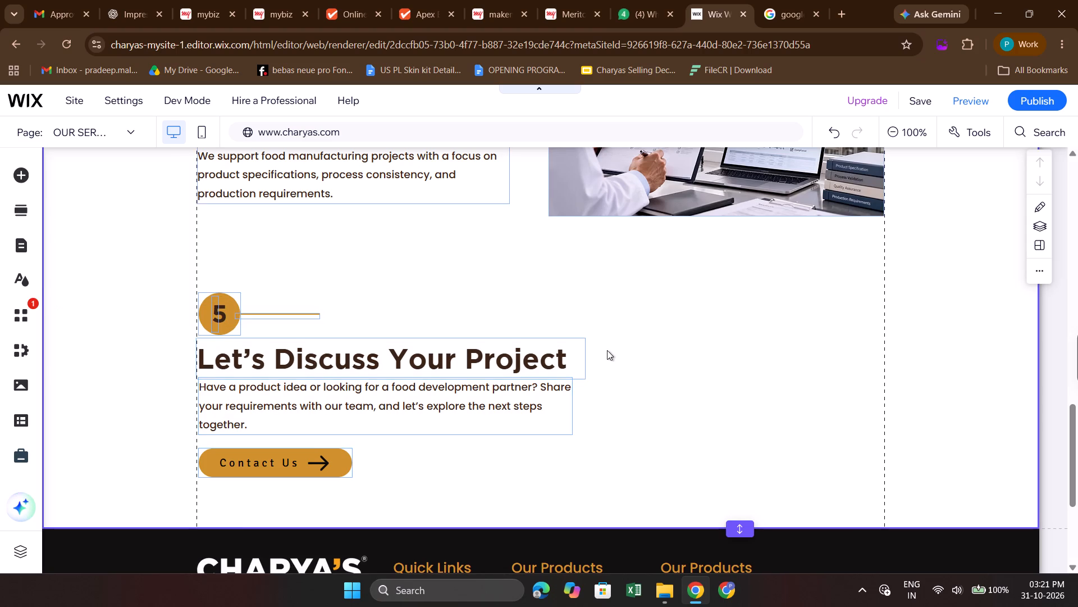
pyautogui.scroll(-1, 607, 350)
pyautogui.click(633, 420)
pyautogui.scroll(1, 633, 420)
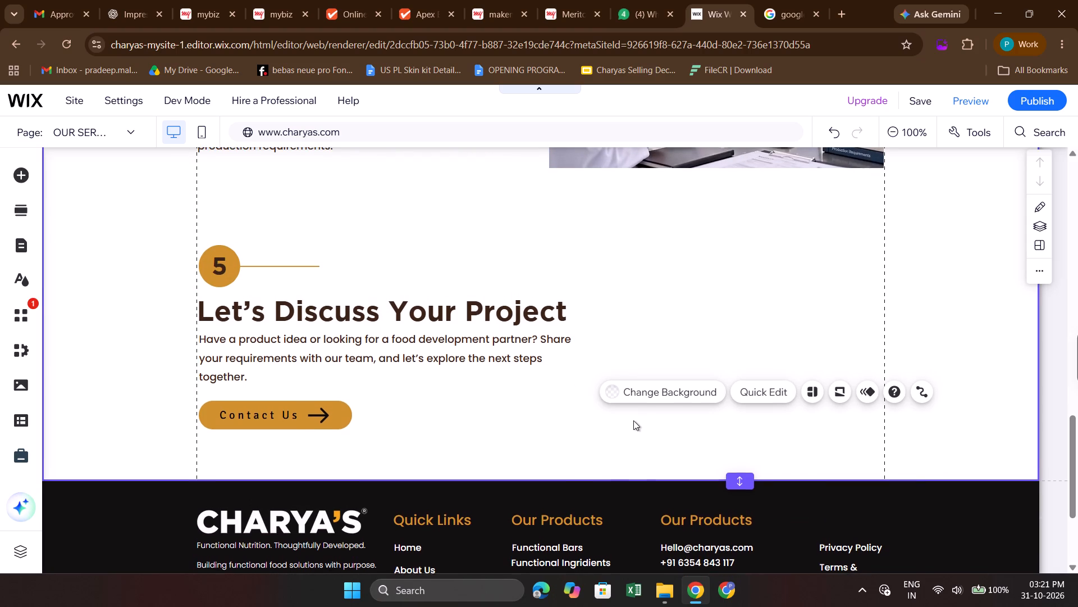
pyautogui.press('shift+super+s')
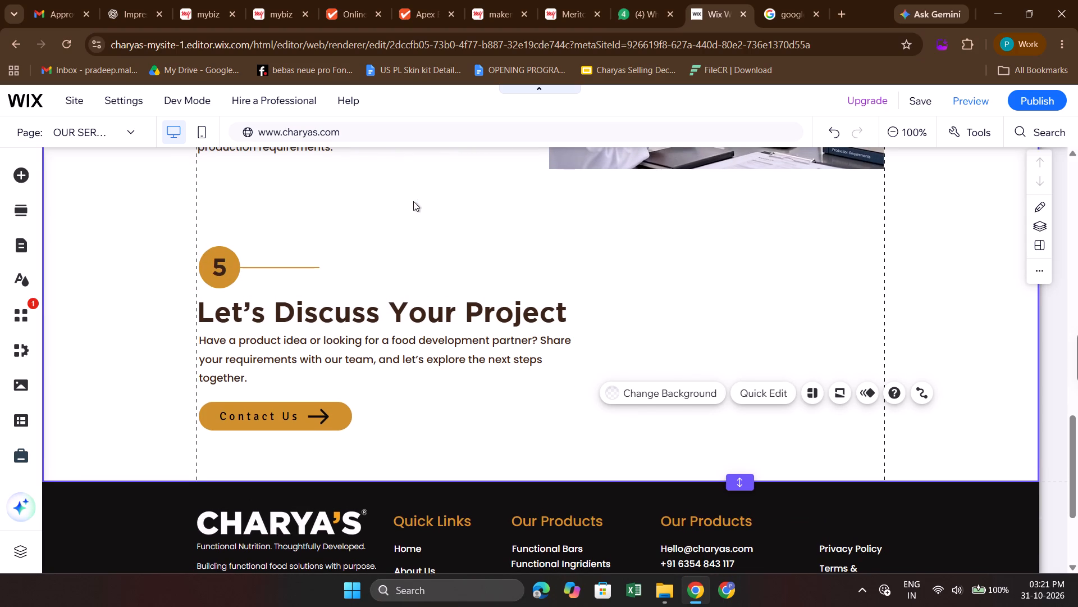
pyautogui.moveTo(193, 292); pyautogui.dragTo(596, 424)
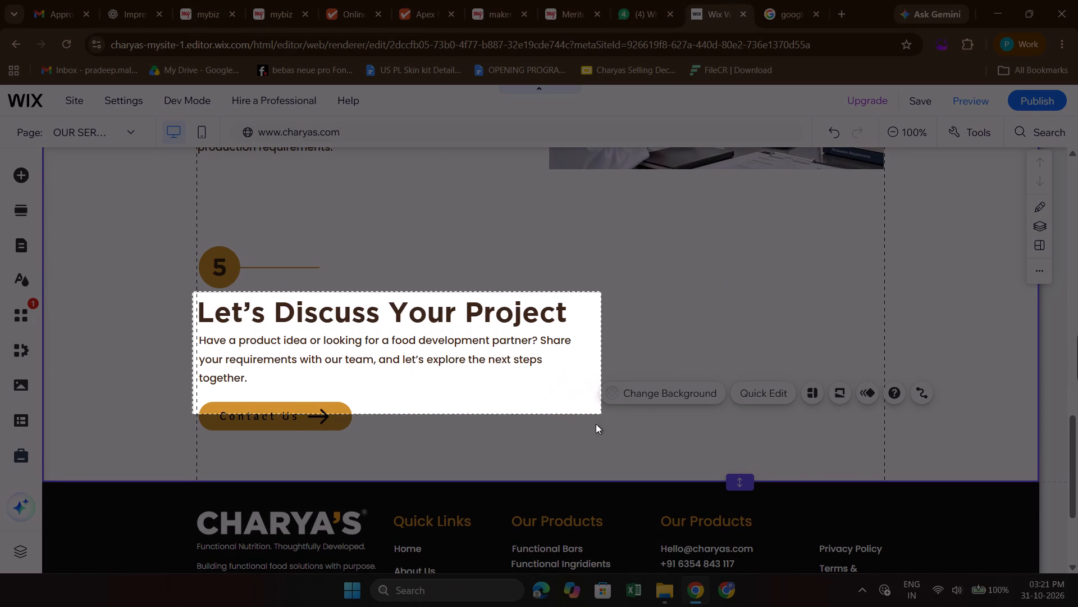
pyautogui.moveTo(596, 424); pyautogui.dragTo(589, 438)
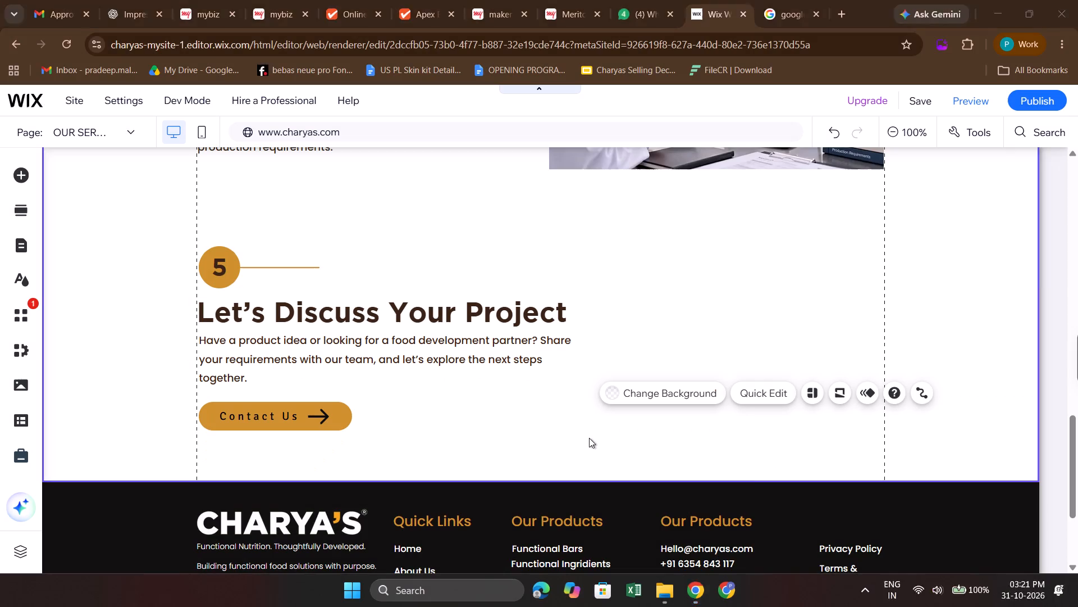
pyautogui.click(869, 381)
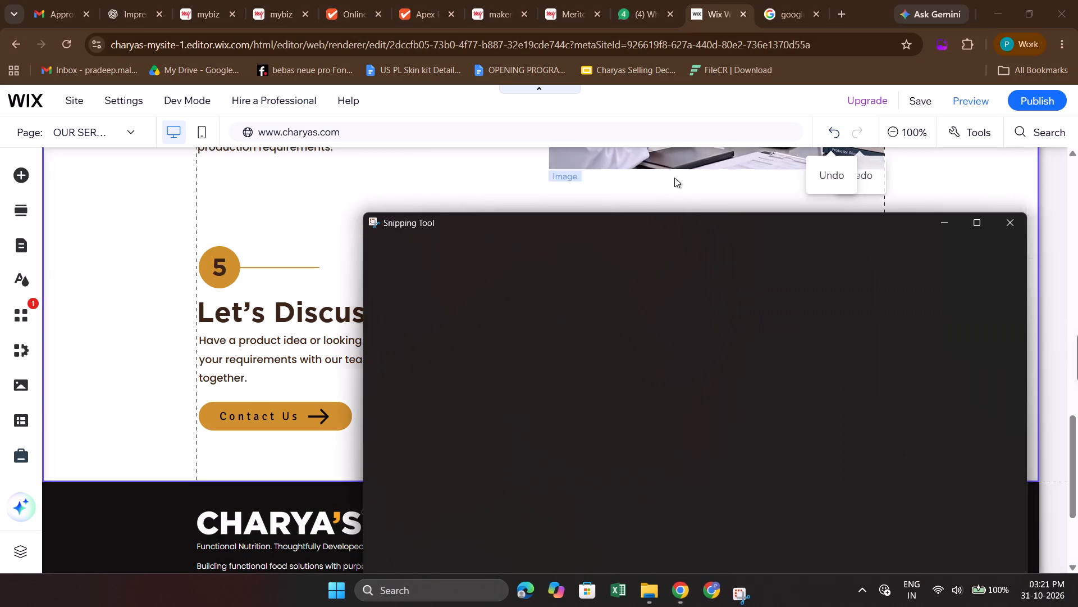
pyautogui.click(952, 261)
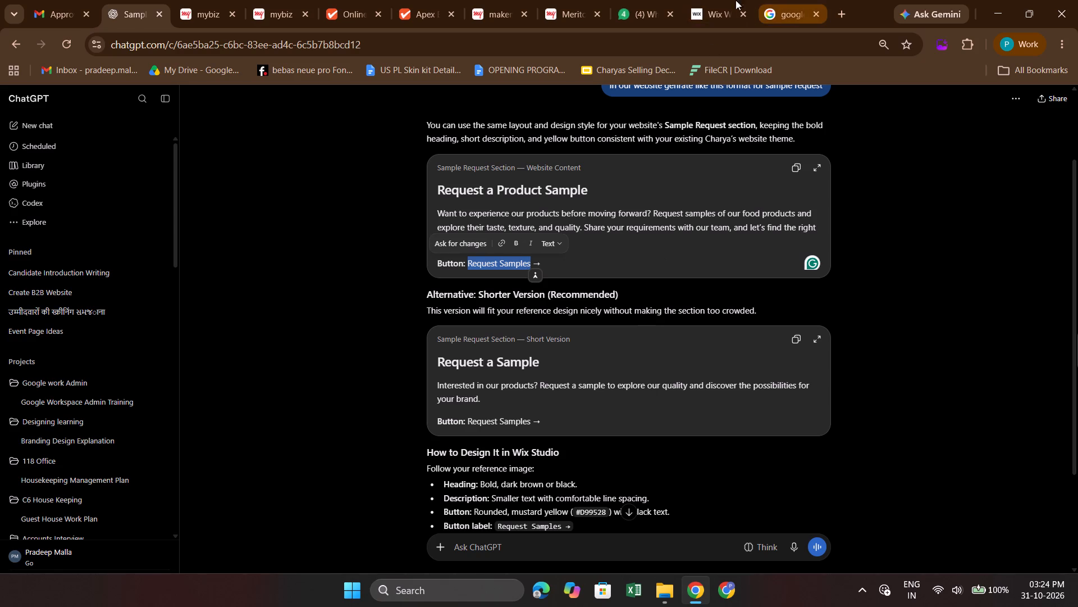
pyautogui.click(721, 0)
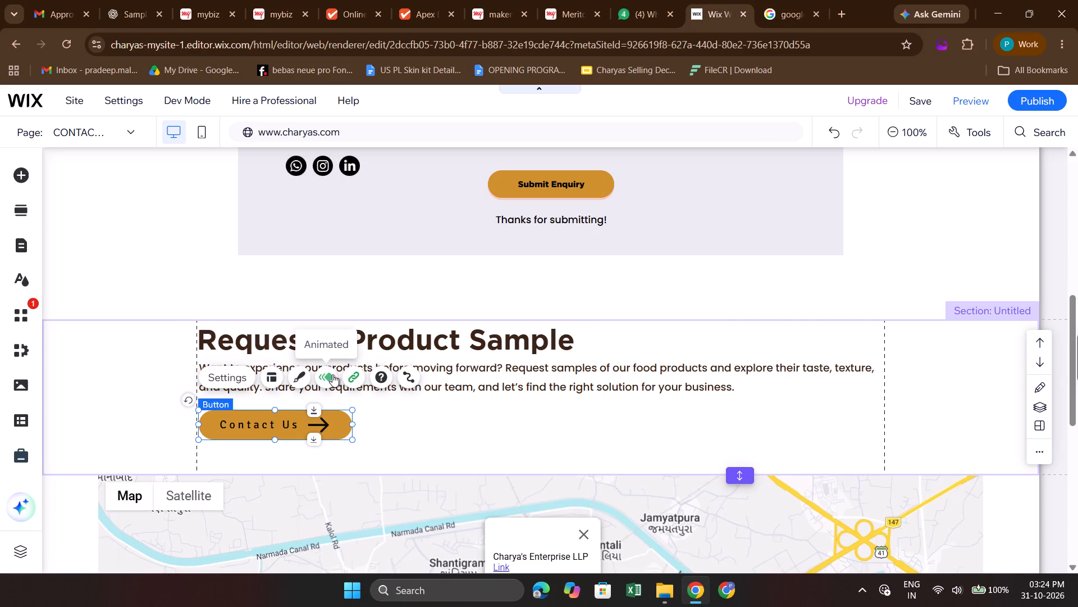
pyautogui.click(300, 375)
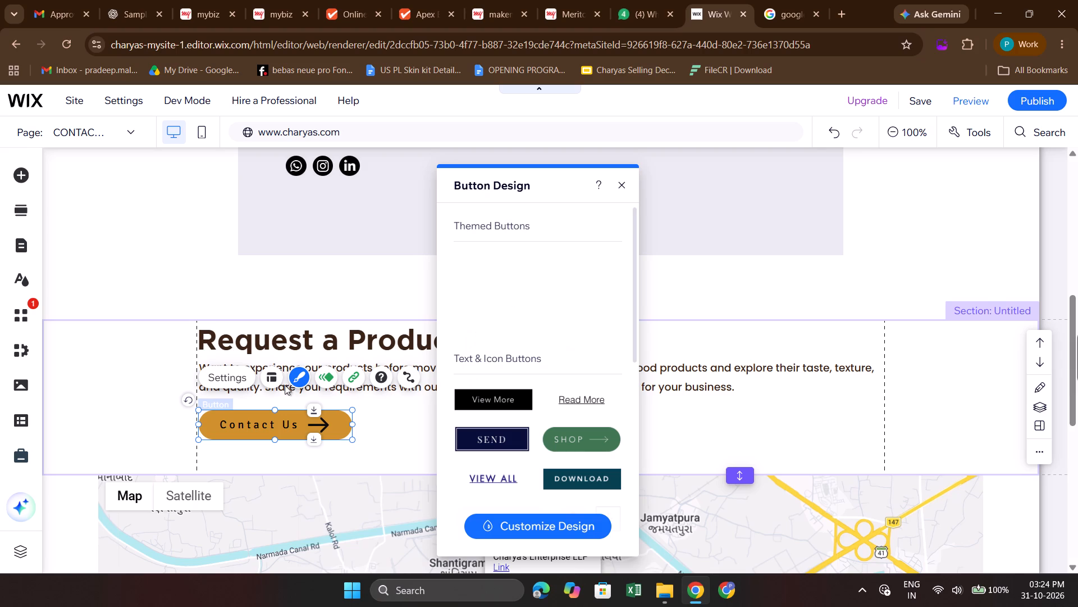
pyautogui.click(213, 372)
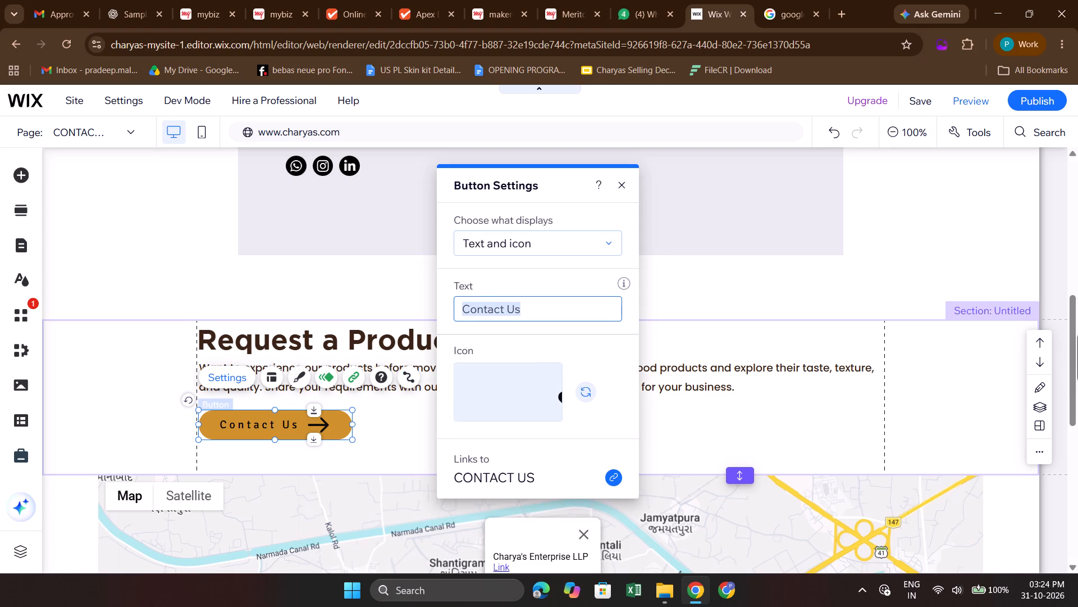
pyautogui.hotkey('ctrl', 'v')
pyautogui.click(553, 279)
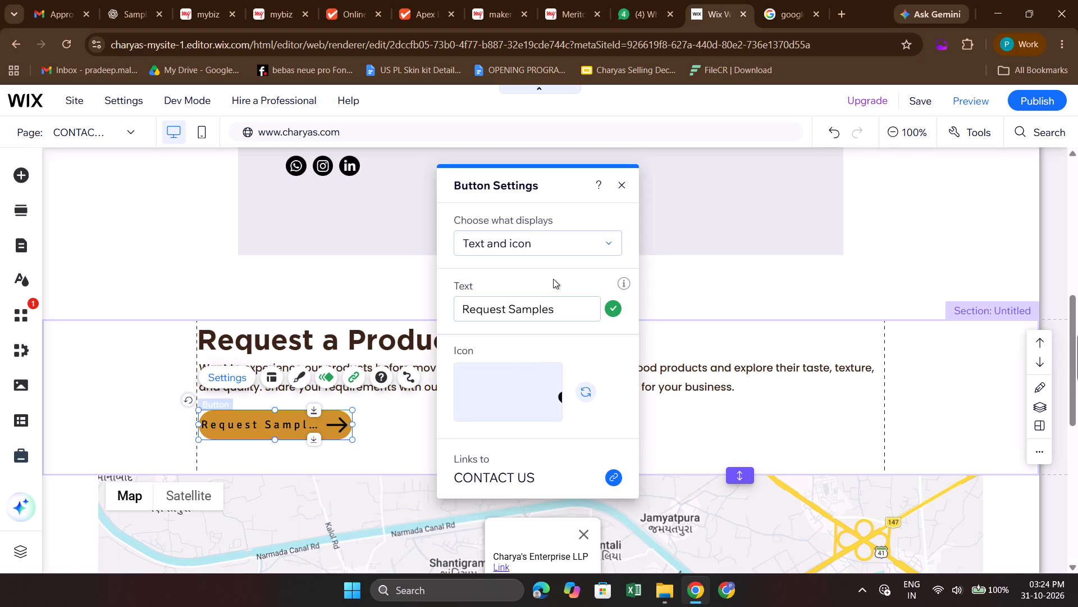
# Examine the link settings of the Request Samples button and close them without making changes.
pyautogui.scroll(-1, 540, 370)
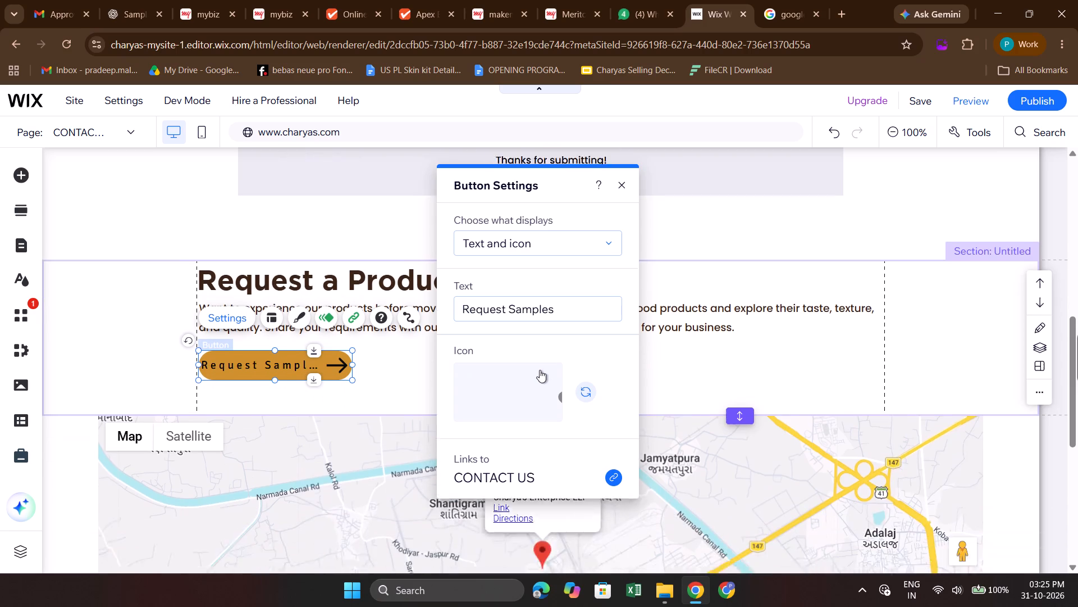
pyautogui.scroll(-1, 540, 370)
pyautogui.scroll(1, 540, 370)
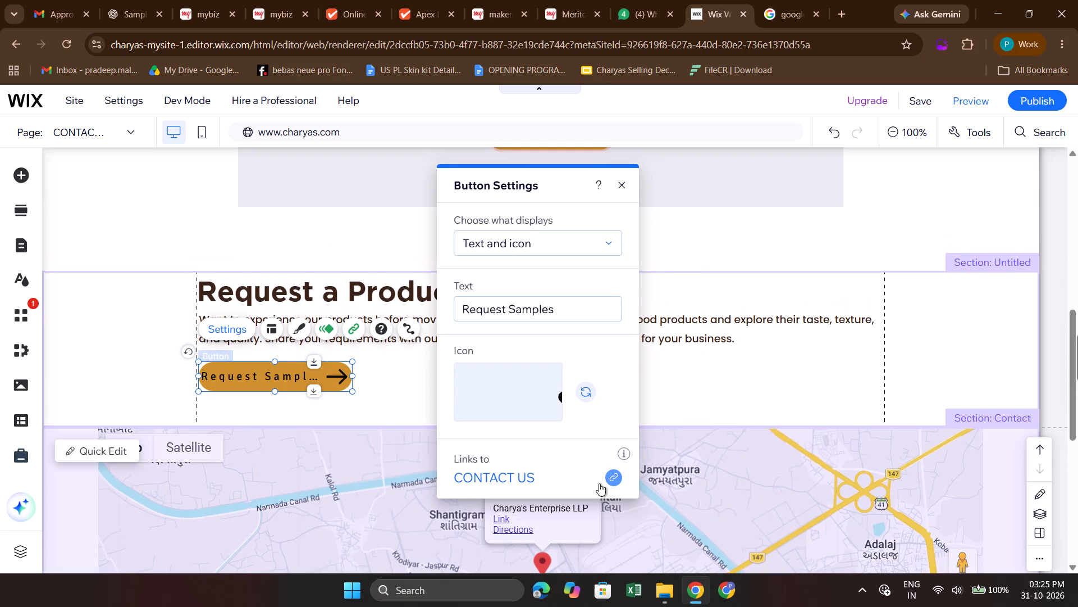
pyautogui.click(613, 479)
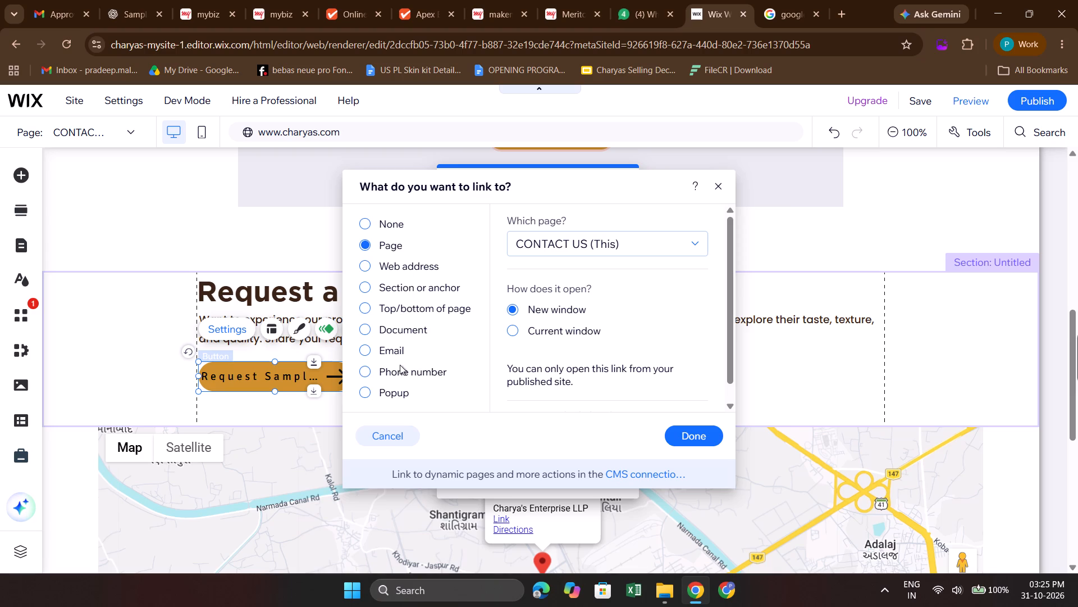
pyautogui.click(712, 190)
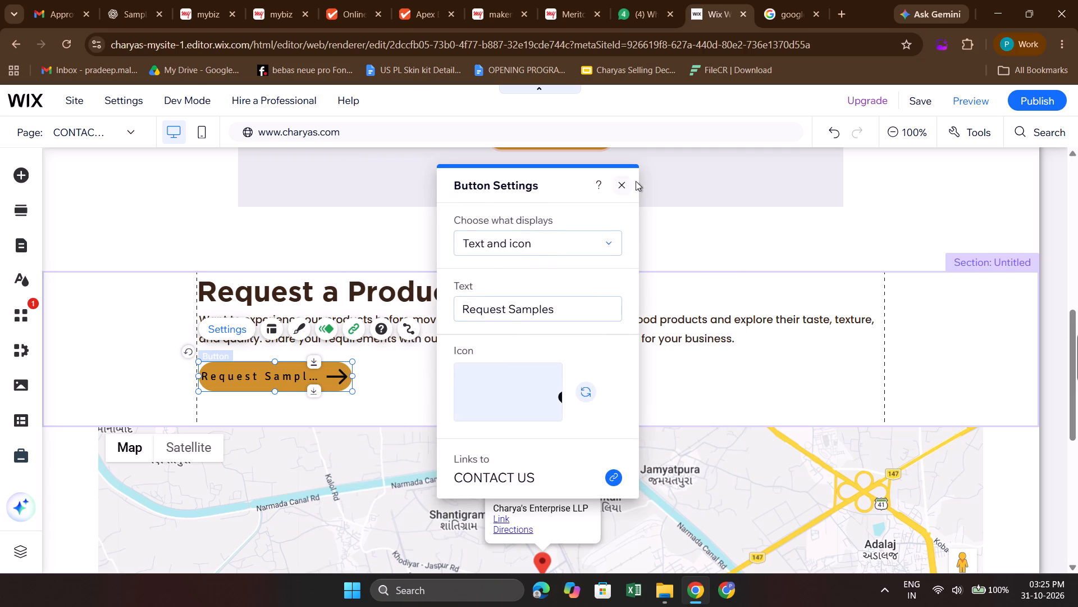
pyautogui.click(619, 188)
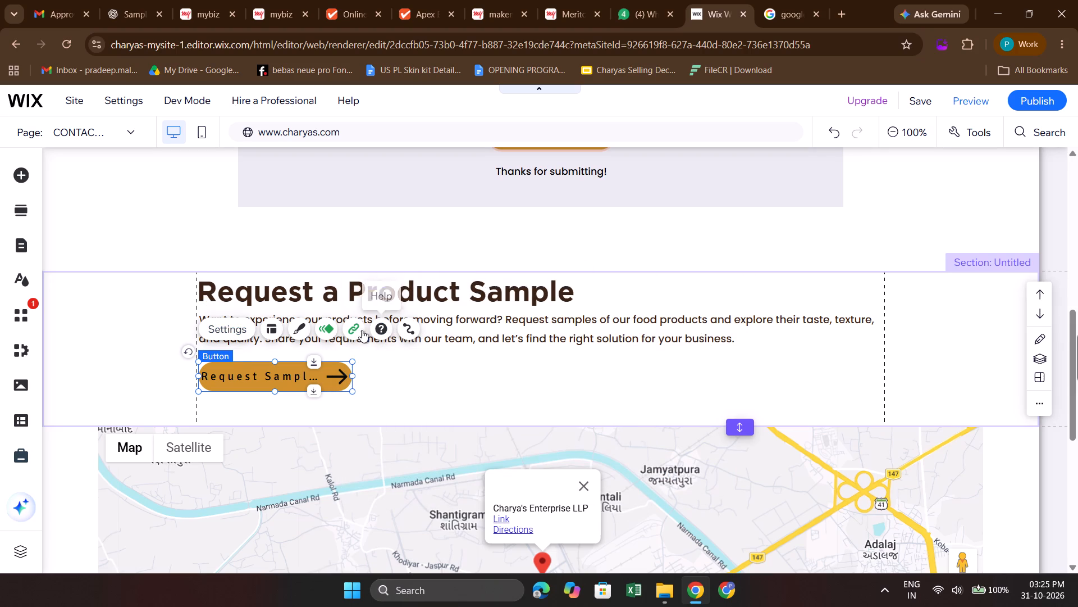
# Set the custom line spacing of the Request Samples button's text to 1 em in its regular-state design.
pyautogui.click(300, 329)
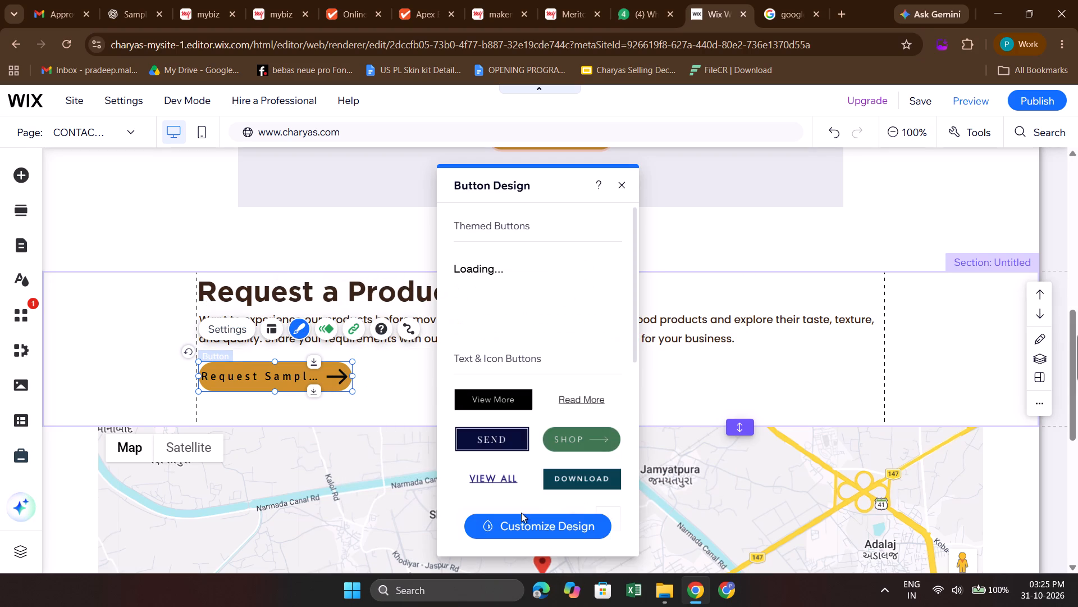
pyautogui.click(519, 524)
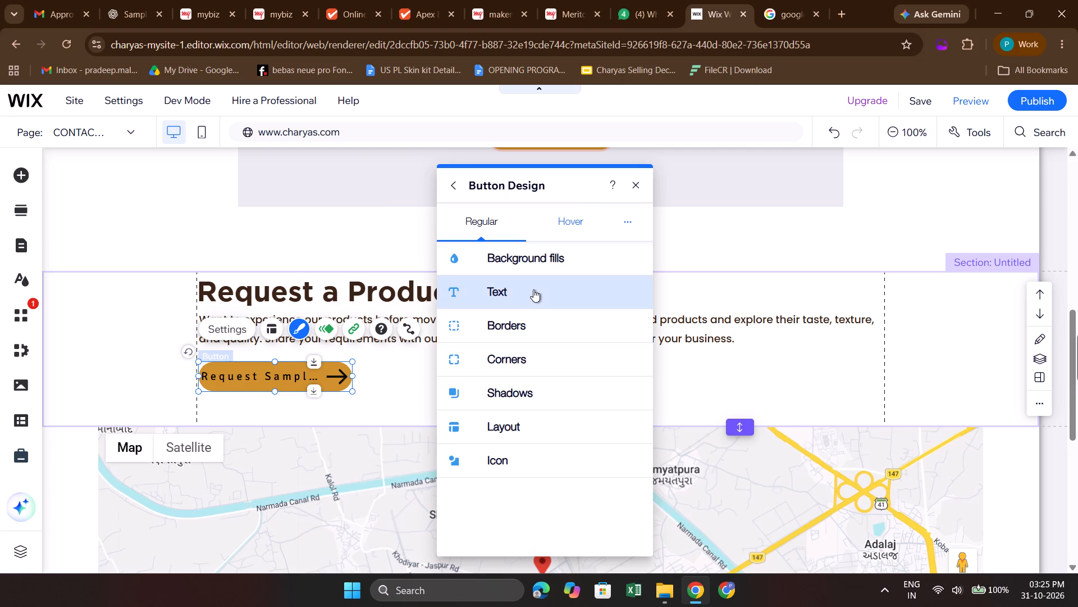
pyautogui.click(533, 289)
pyautogui.scroll(-3, 528, 377)
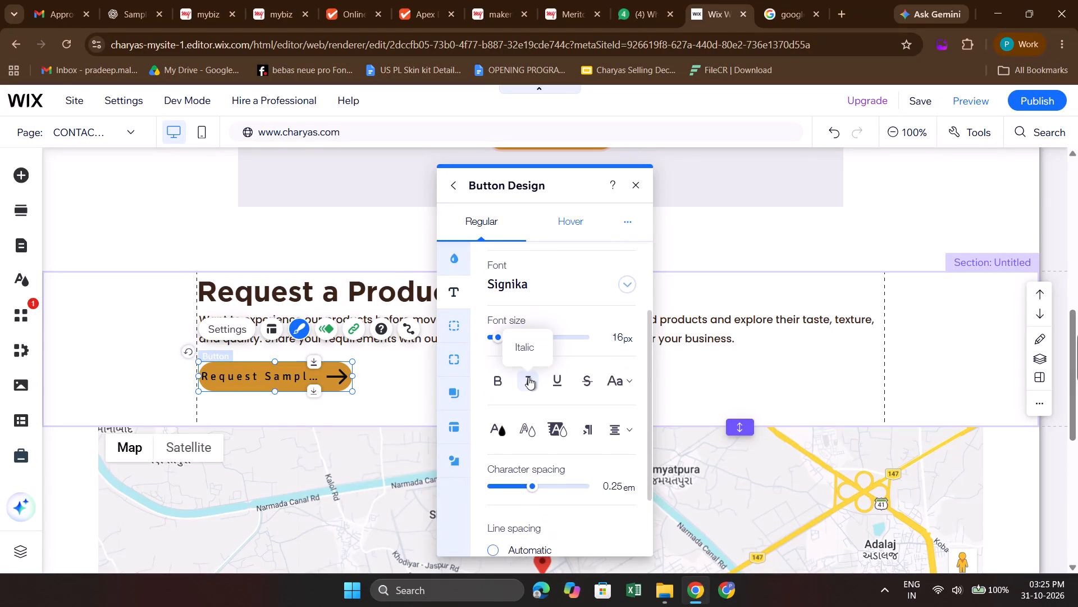
pyautogui.scroll(-1, 528, 377)
pyautogui.scroll(-1, 612, 404)
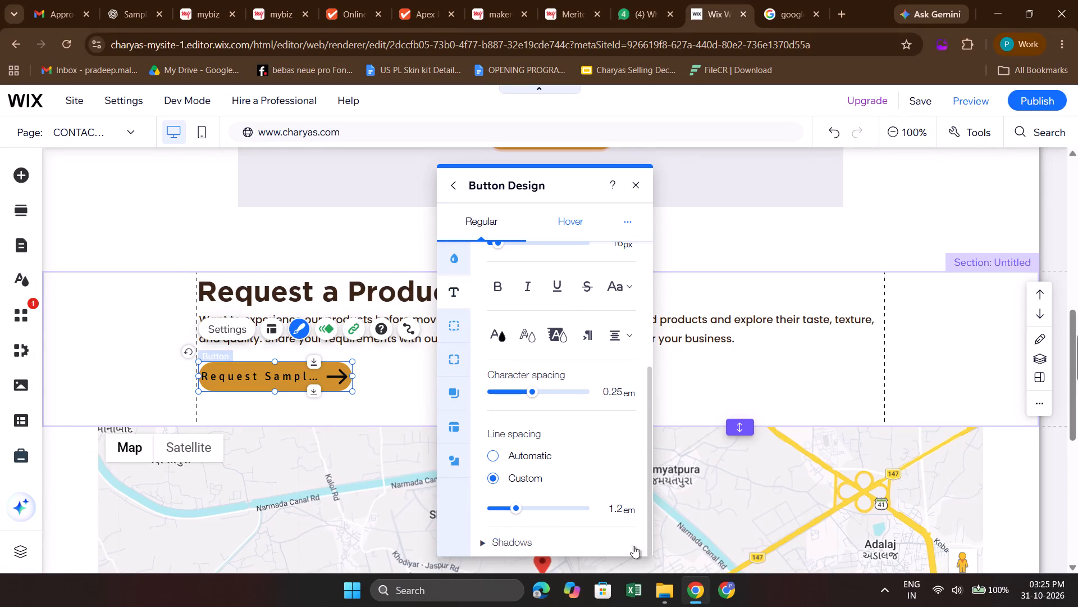
pyautogui.click(621, 512)
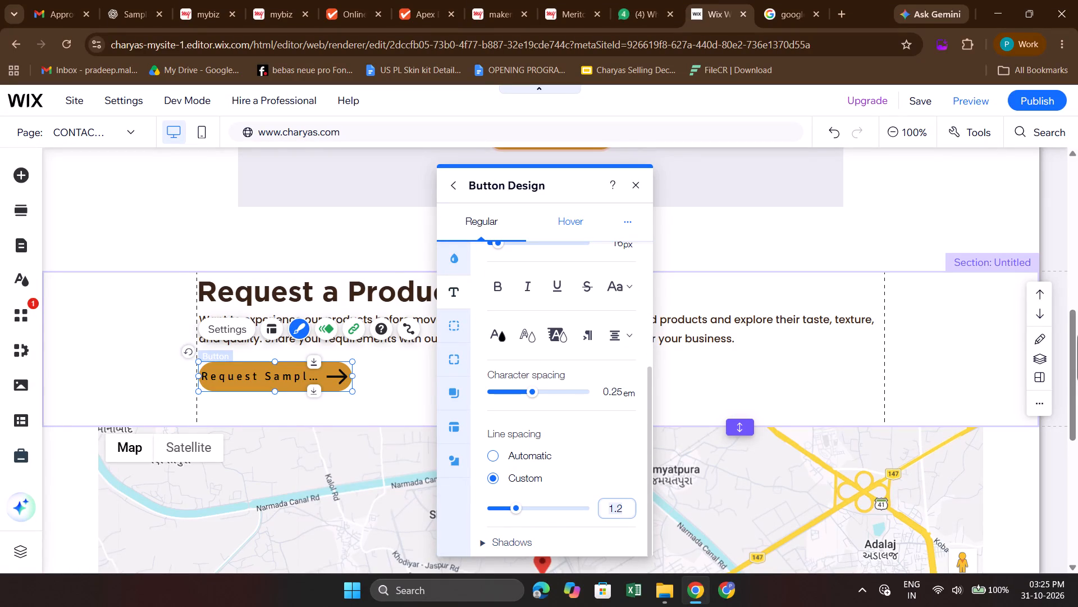
pyautogui.click(629, 506)
pyautogui.press('BackSpace')
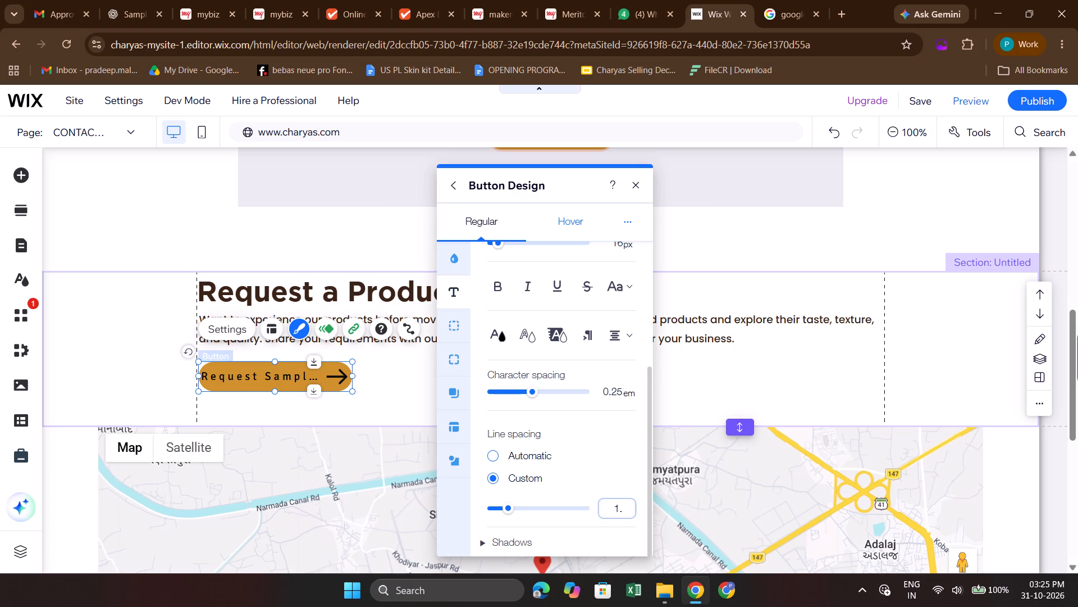
pyautogui.press('BackSpace')
pyautogui.click(601, 420)
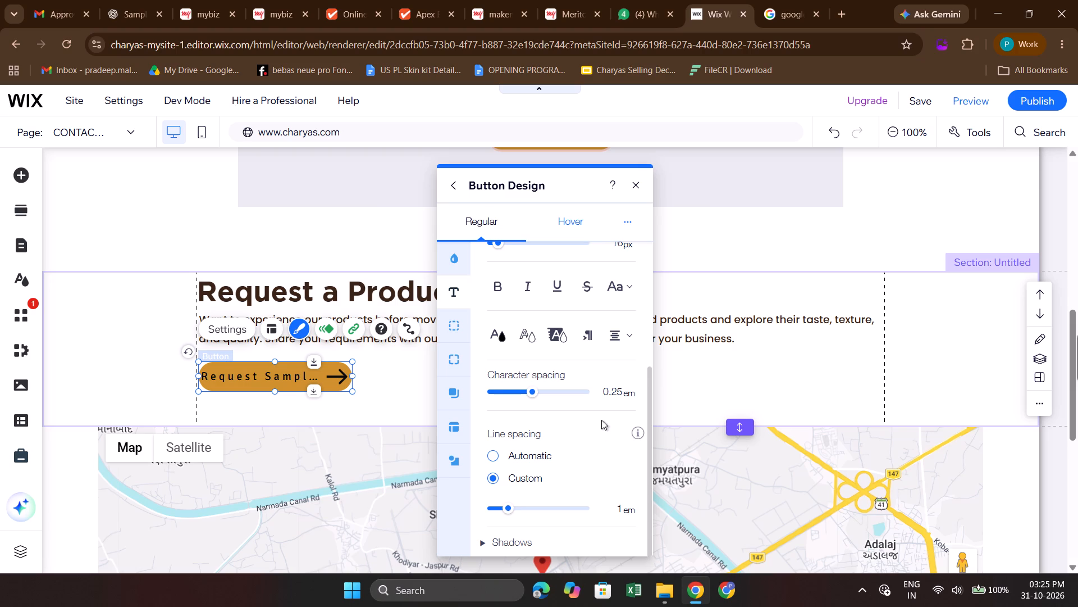
pyautogui.click(601, 420)
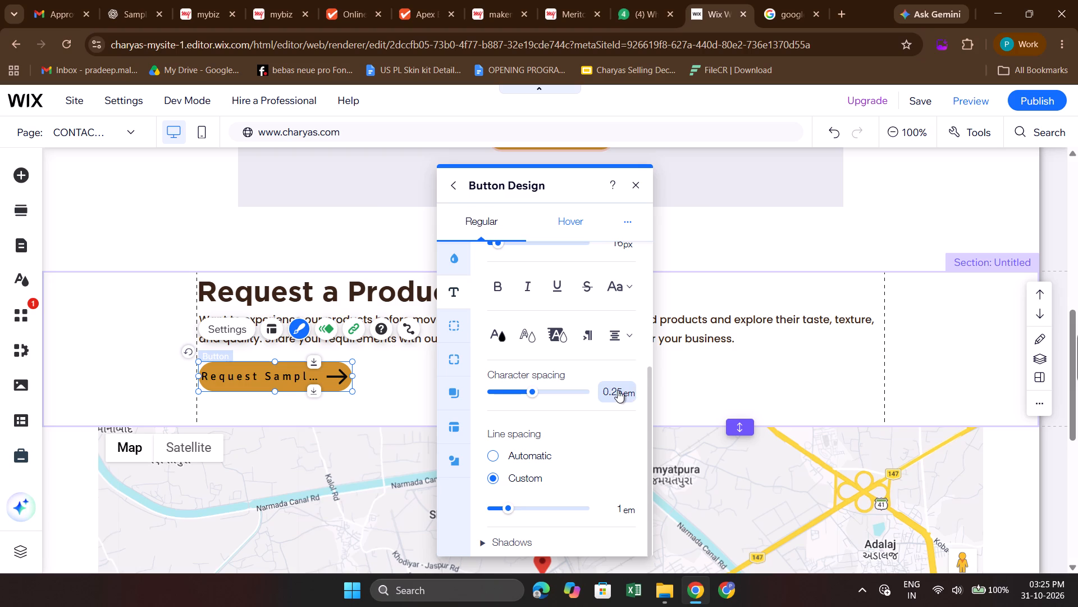
# Set the character spacing of the Request Samples button's text to 0.1 em and close the button design settings.
pyautogui.click(618, 390)
pyautogui.write('0.1')
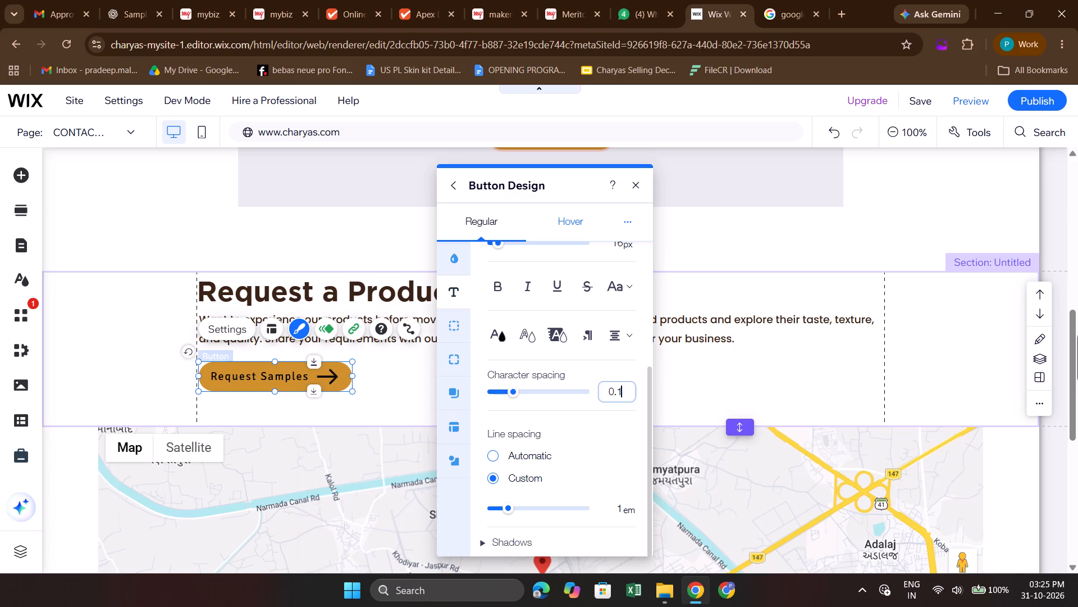
pyautogui.click(609, 366)
pyautogui.click(736, 377)
pyautogui.click(736, 377)
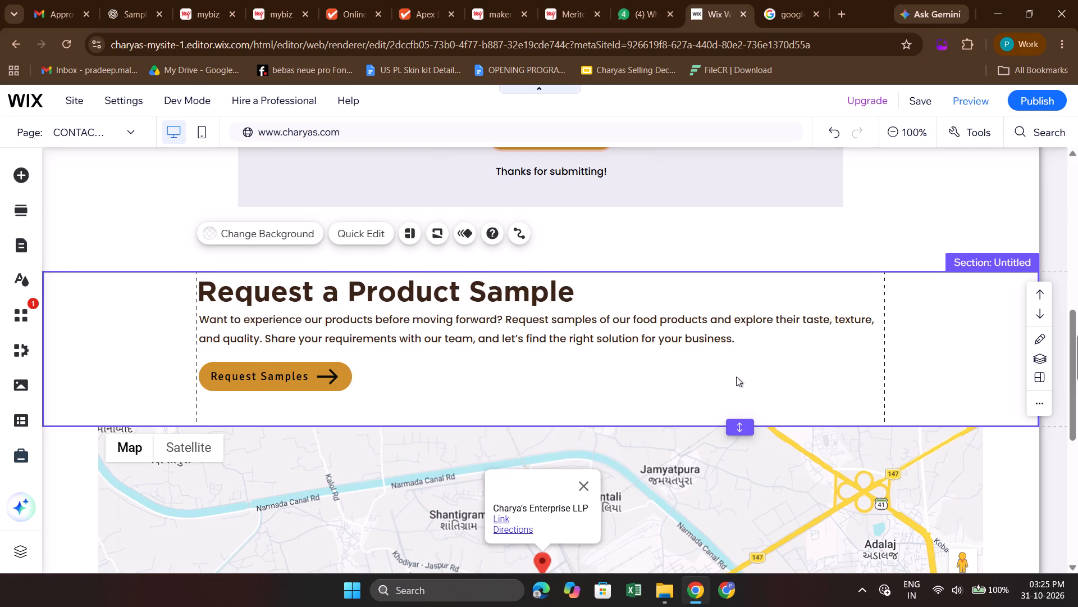
# Check the Request Samples button's display, text, icon and link settings.
pyautogui.scroll(-1, 736, 377)
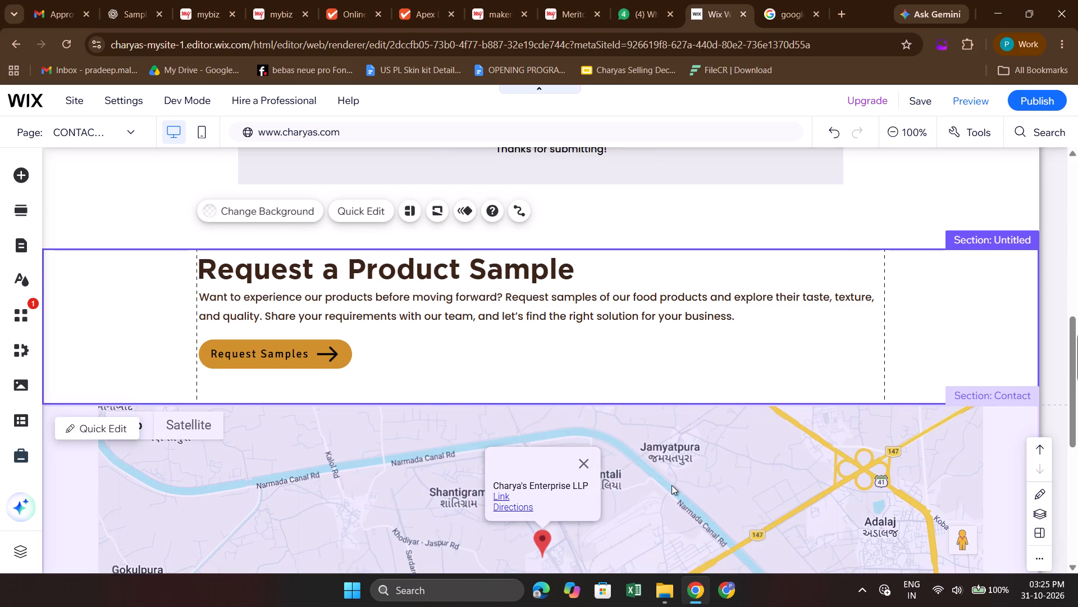
pyautogui.click(298, 346)
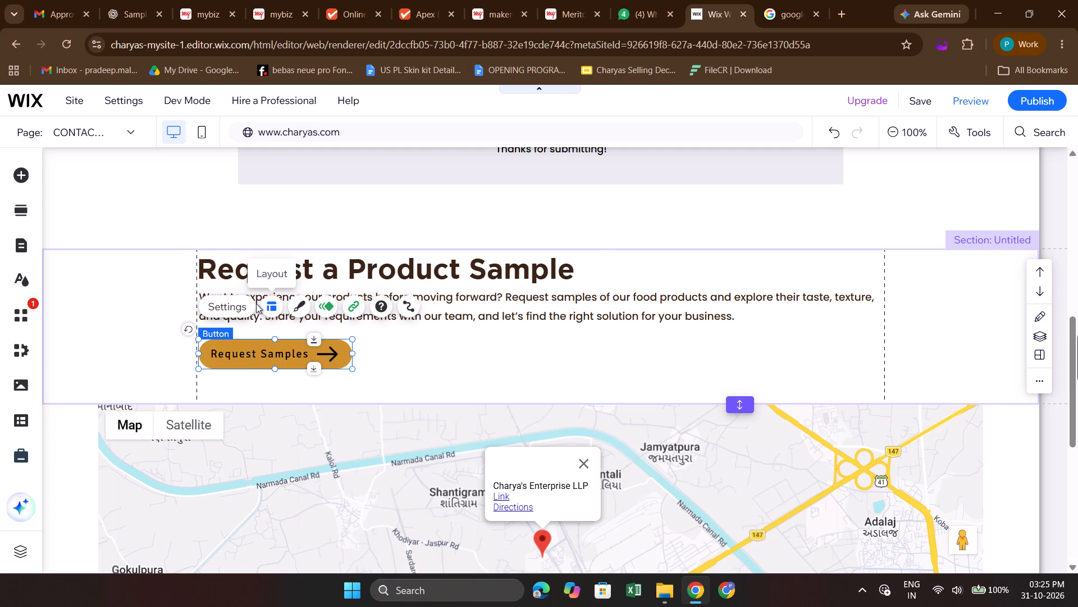
pyautogui.click(235, 308)
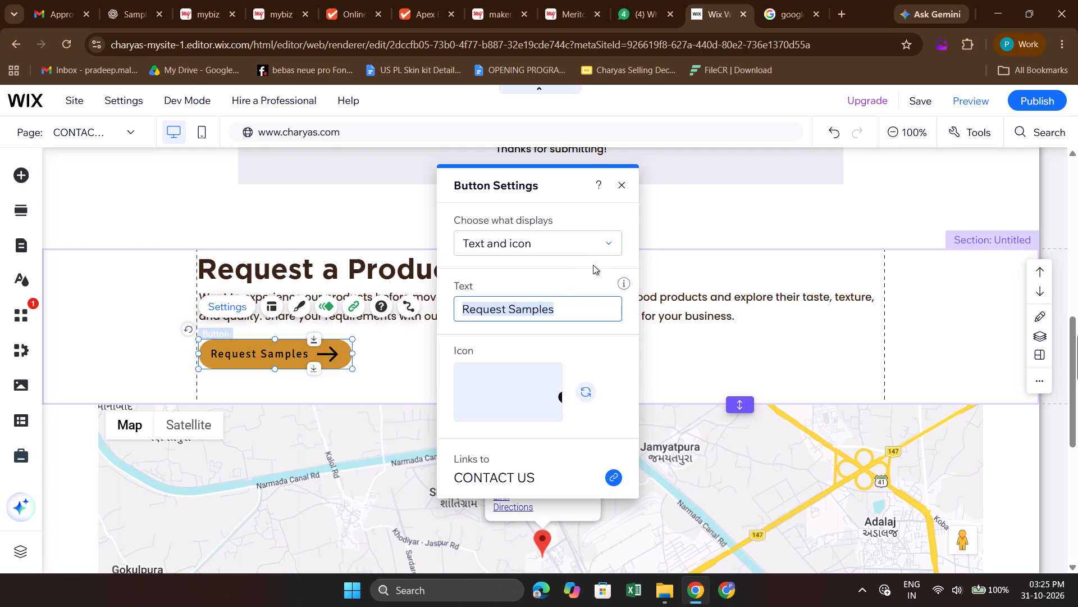
pyautogui.click(626, 182)
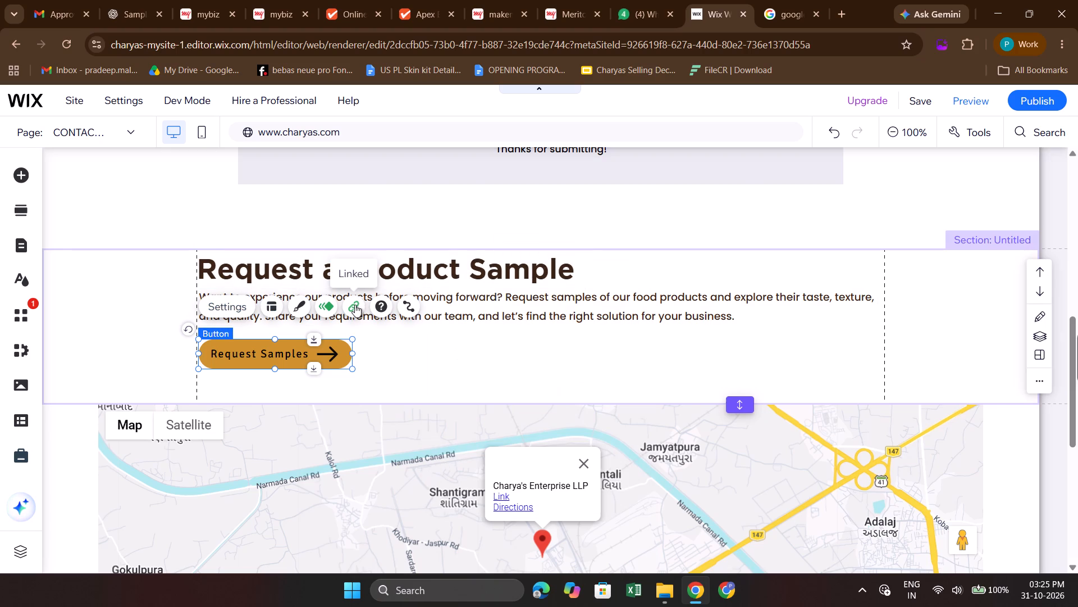
pyautogui.click(355, 305)
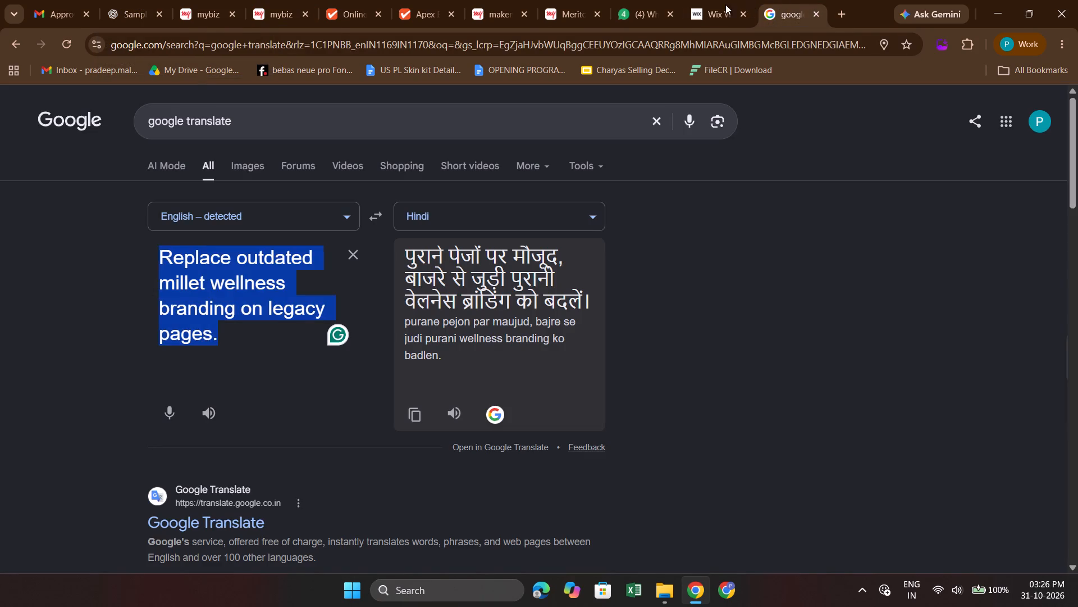
pyautogui.click(695, 0)
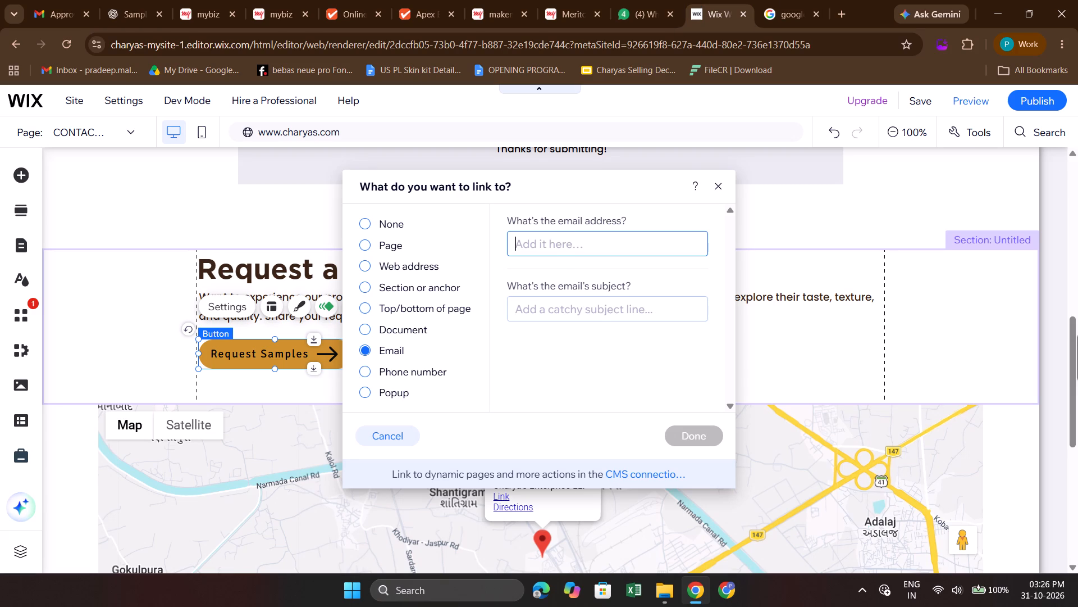
pyautogui.click(539, 316)
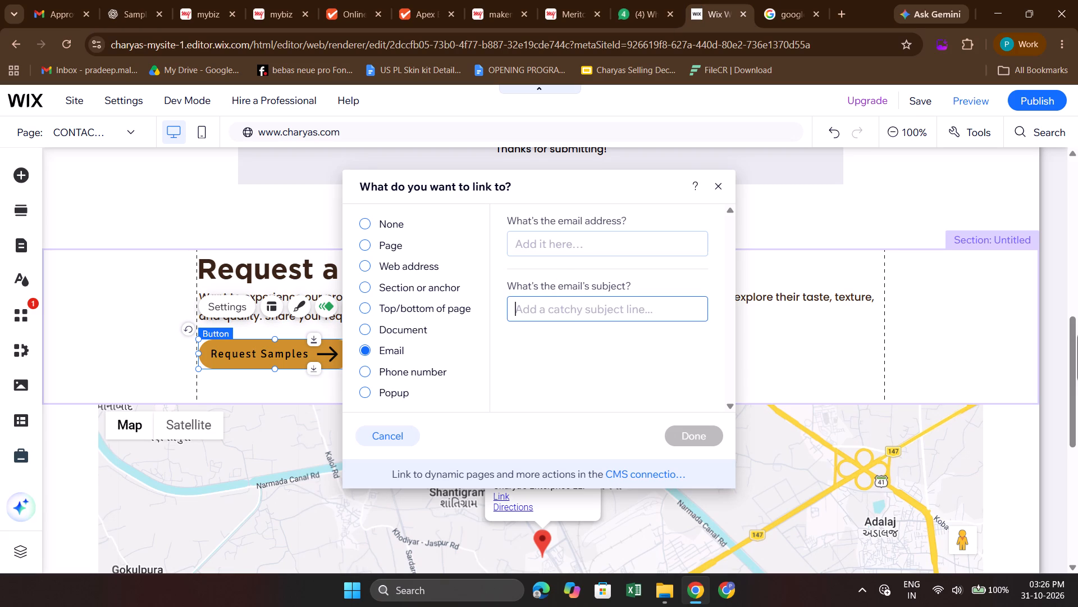
# Set the Request Samples button's email link to the company's hello address with the subject "Request Samples" and apply the link.
pyautogui.hotkey('ctrl', 'v')
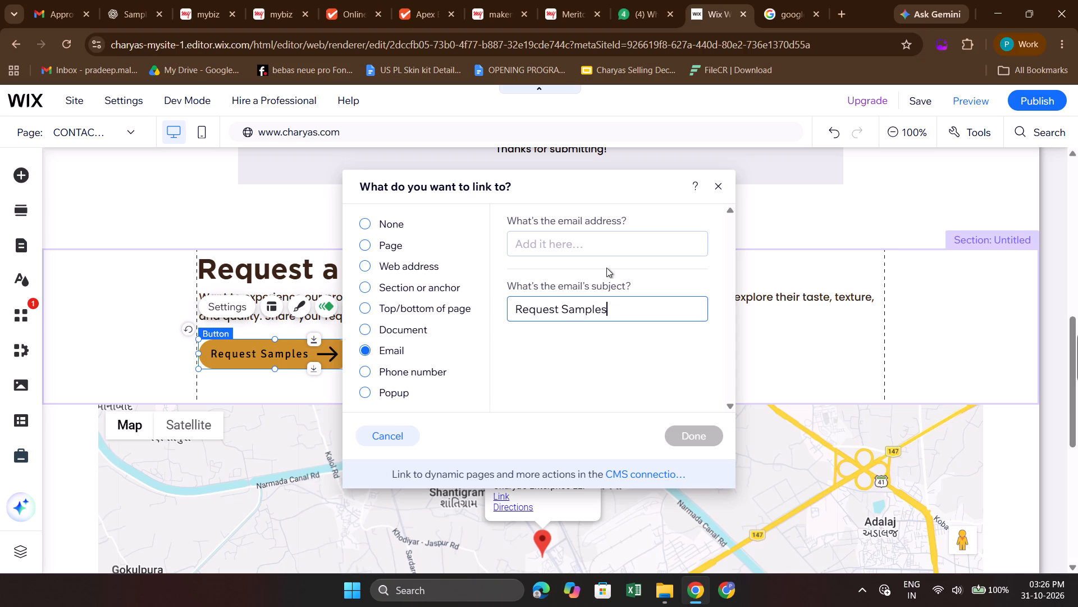
pyautogui.click(572, 246)
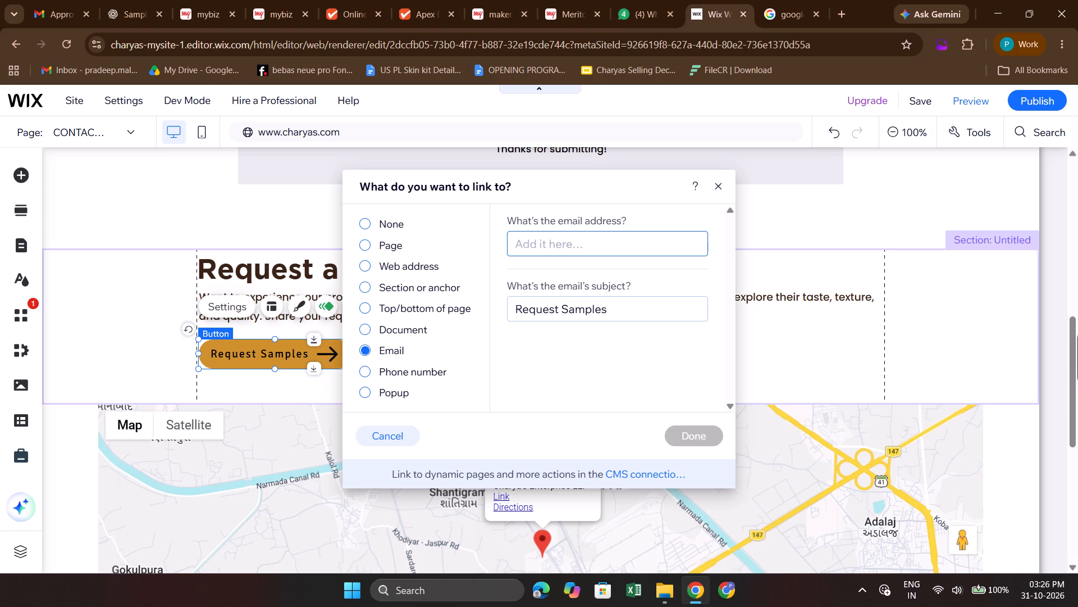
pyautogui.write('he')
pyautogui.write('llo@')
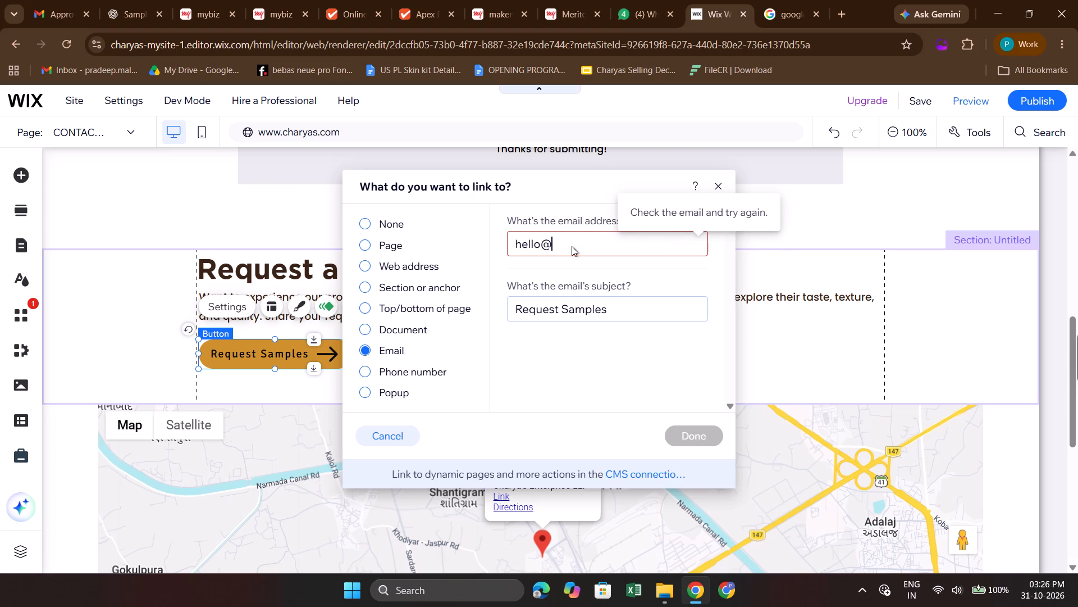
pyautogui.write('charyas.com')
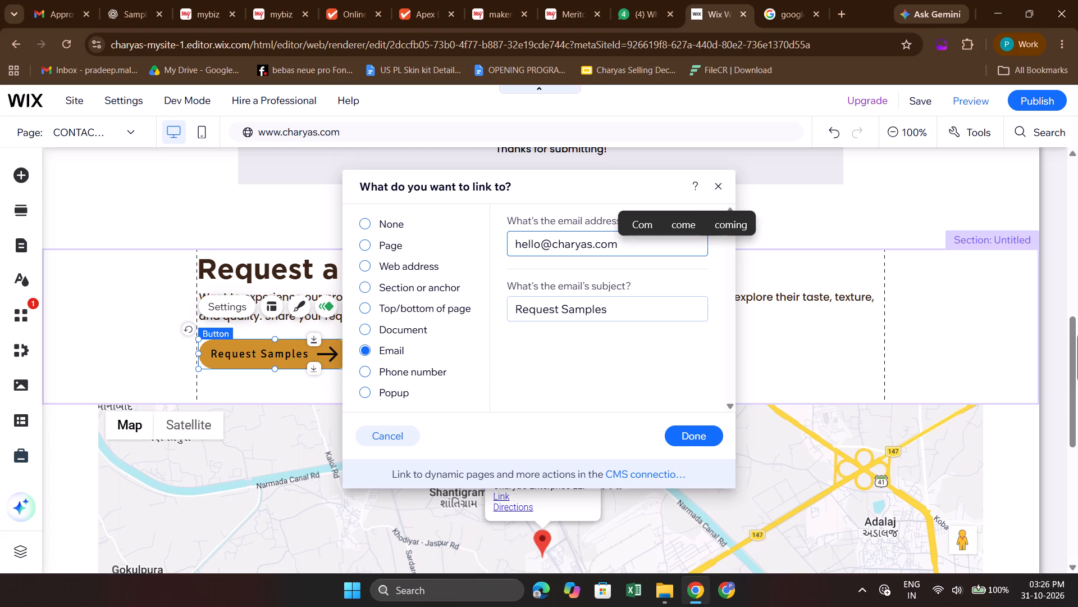
pyautogui.click(588, 380)
pyautogui.click(699, 434)
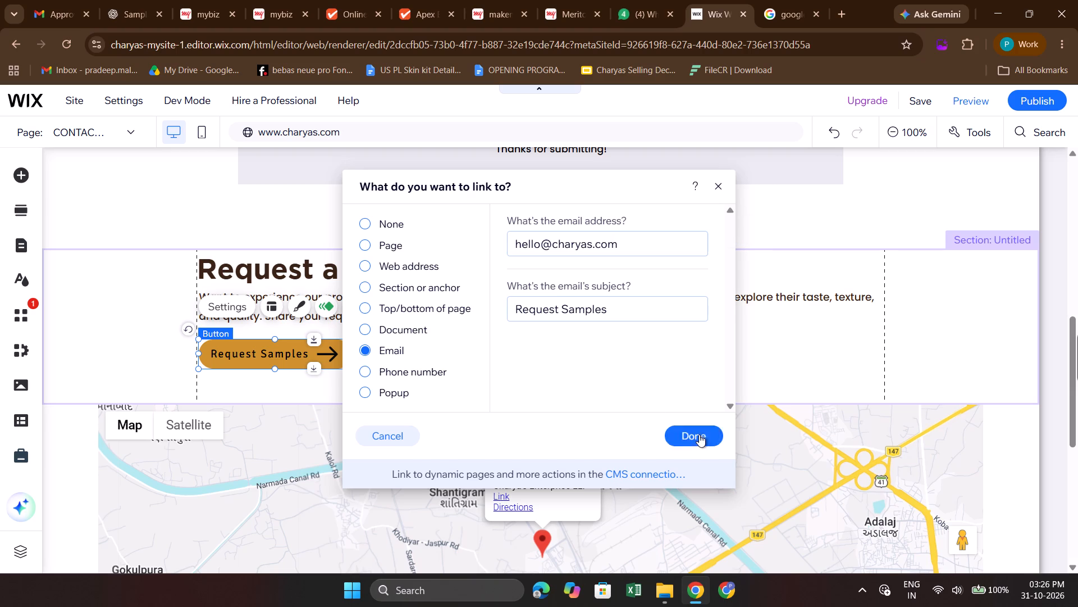
pyautogui.click(693, 363)
# Save the site changes without publishing and dismiss the save confirmation.
pyautogui.scroll(1, 693, 363)
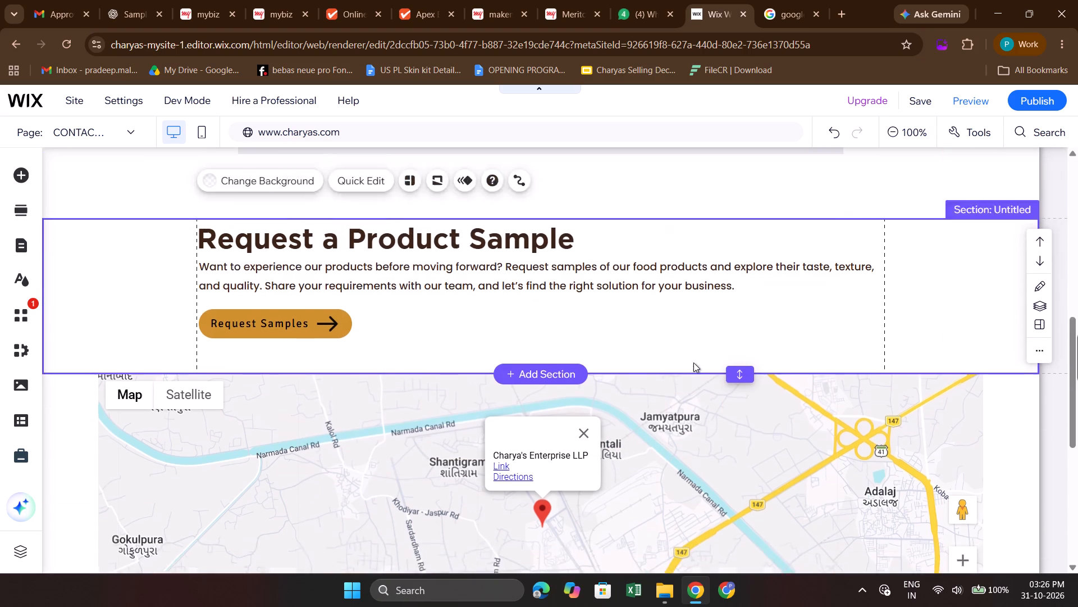
pyautogui.scroll(1, 693, 363)
pyautogui.click(921, 282)
pyautogui.scroll(-4, 921, 282)
pyautogui.scroll(1, 921, 282)
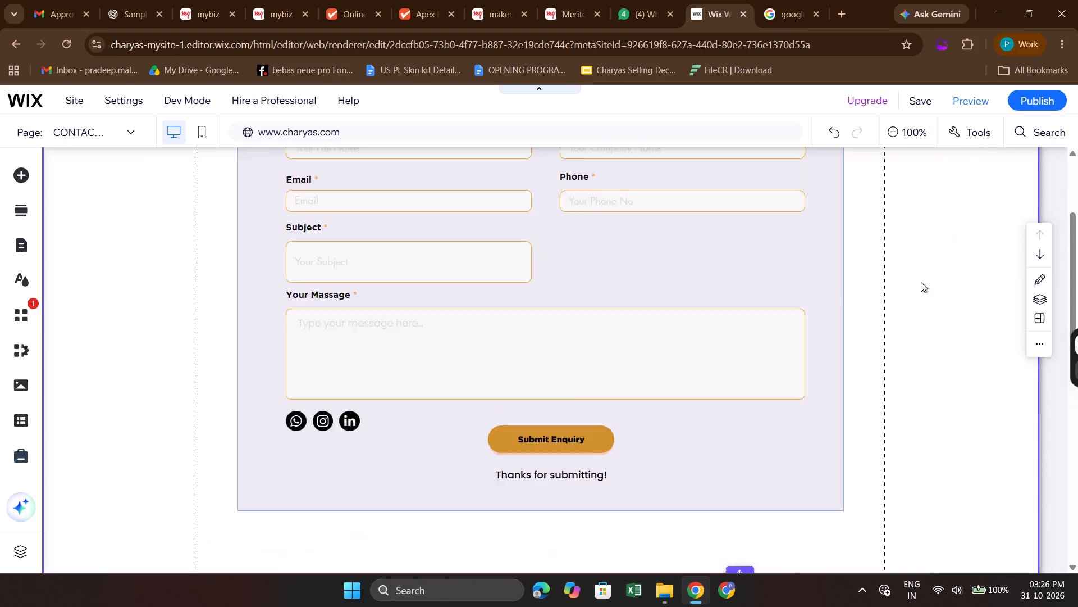
pyautogui.click(922, 106)
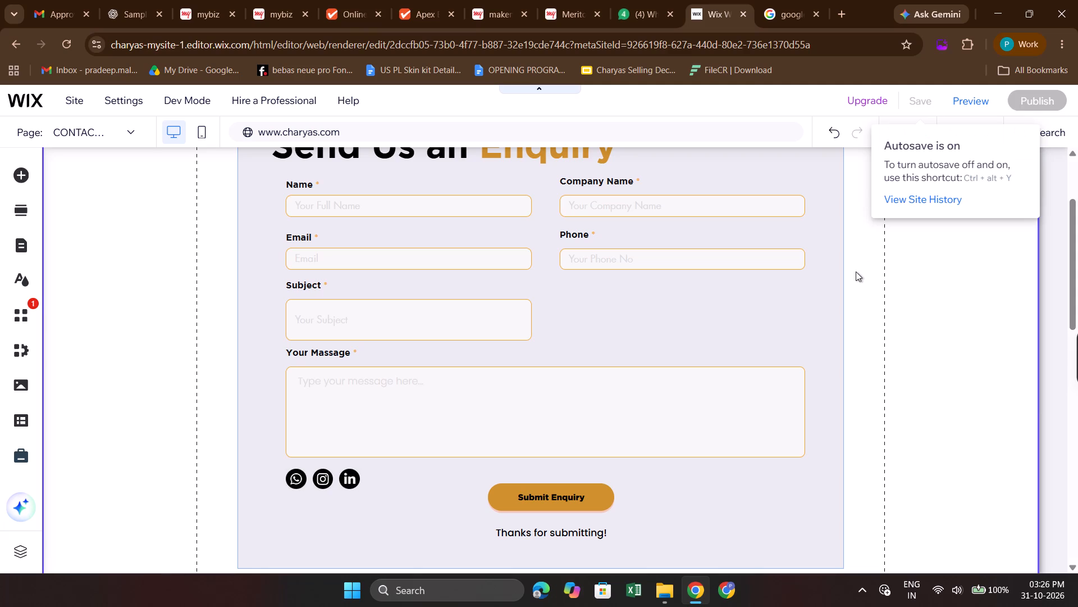
pyautogui.scroll(-4, 856, 271)
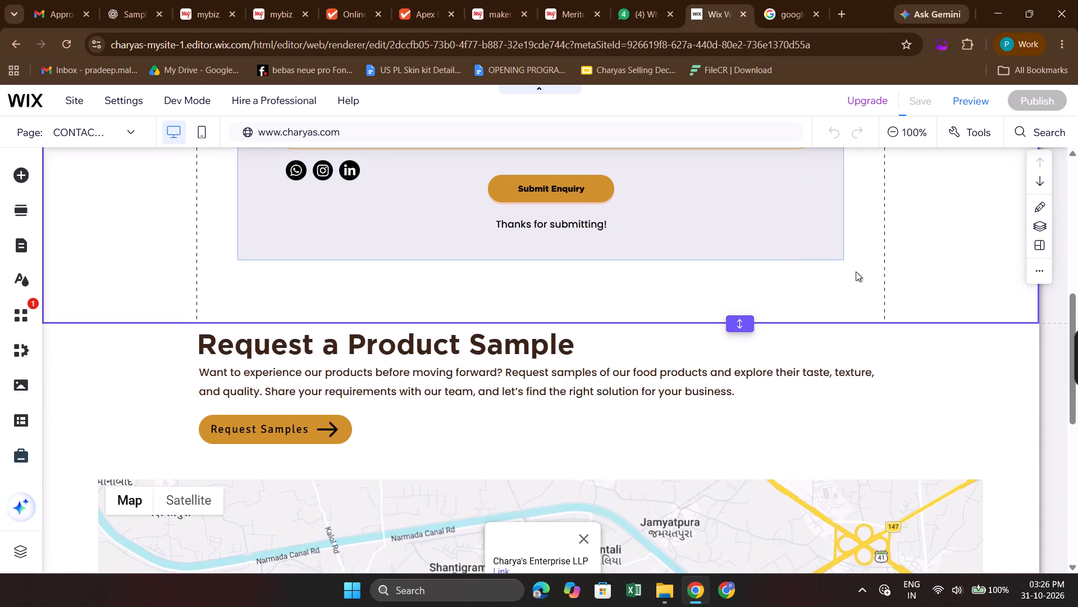
pyautogui.scroll(-2, 856, 271)
pyautogui.scroll(-2, 747, 339)
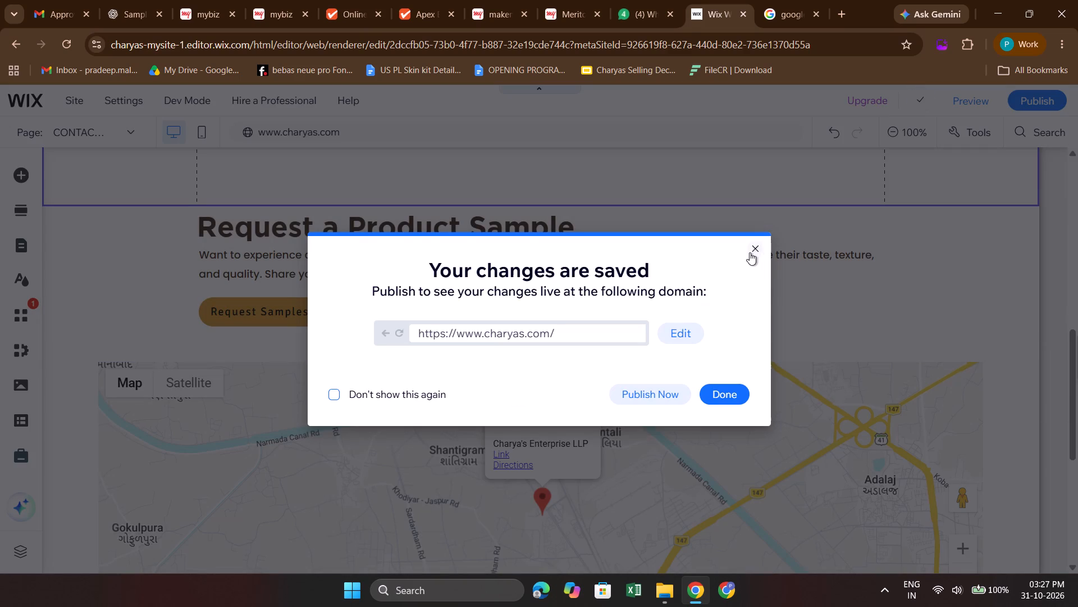
pyautogui.click(750, 251)
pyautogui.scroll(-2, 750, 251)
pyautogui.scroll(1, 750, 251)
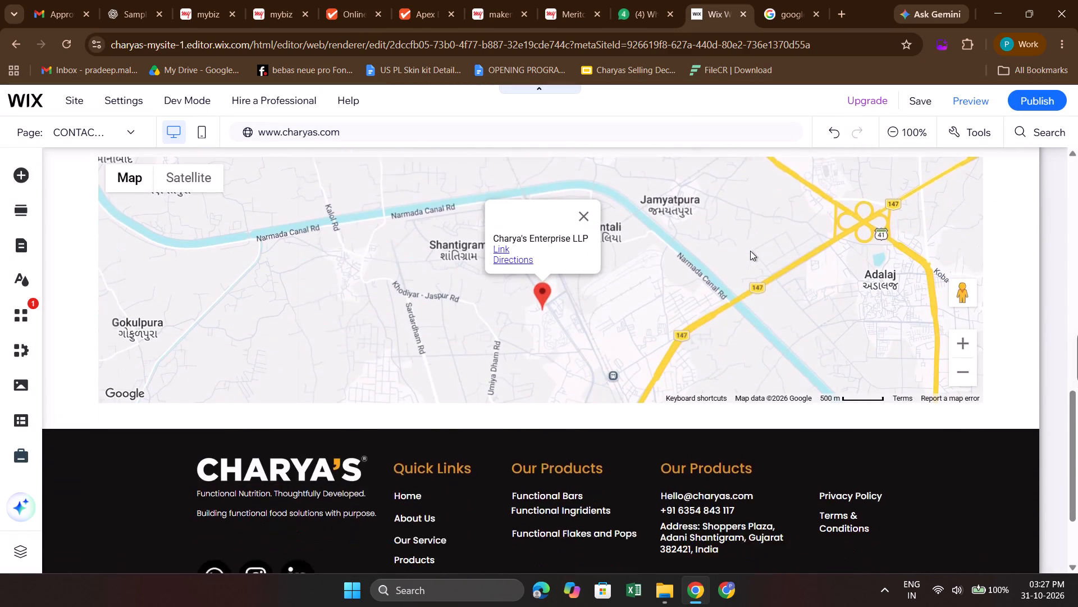
# Switch to the mobile version of the Contact Us page and review the layout around the Request a Product Sample section.
pyautogui.scroll(2, 750, 251)
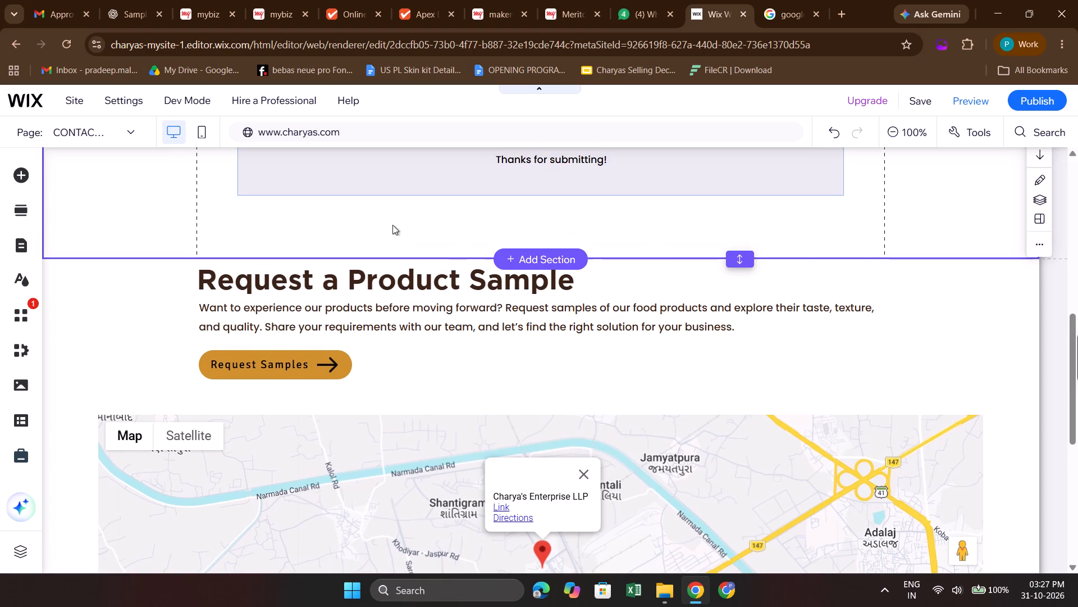
pyautogui.click(201, 132)
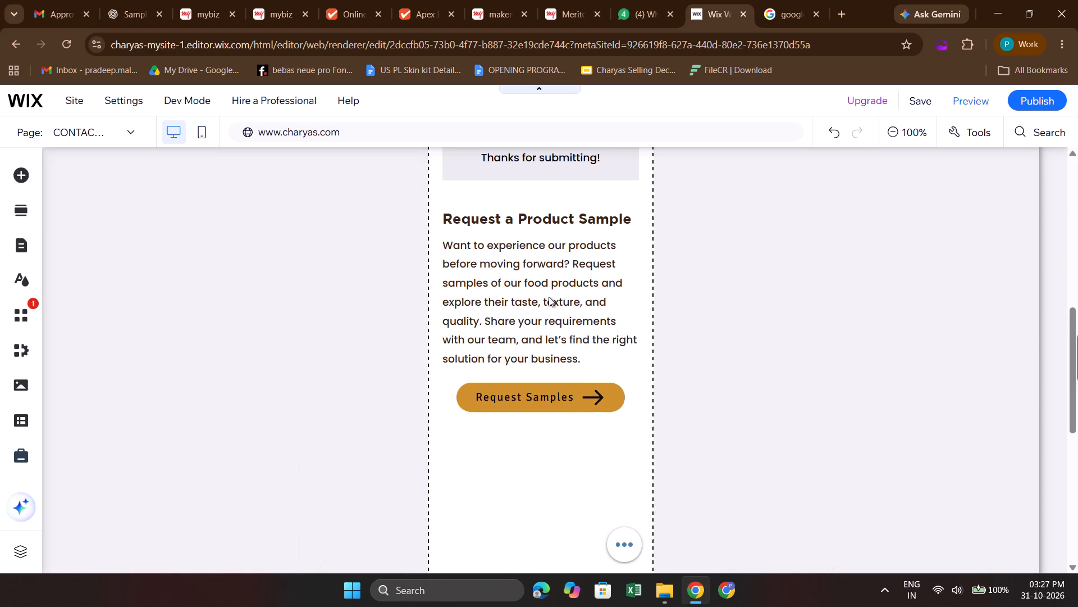
pyautogui.click(782, 224)
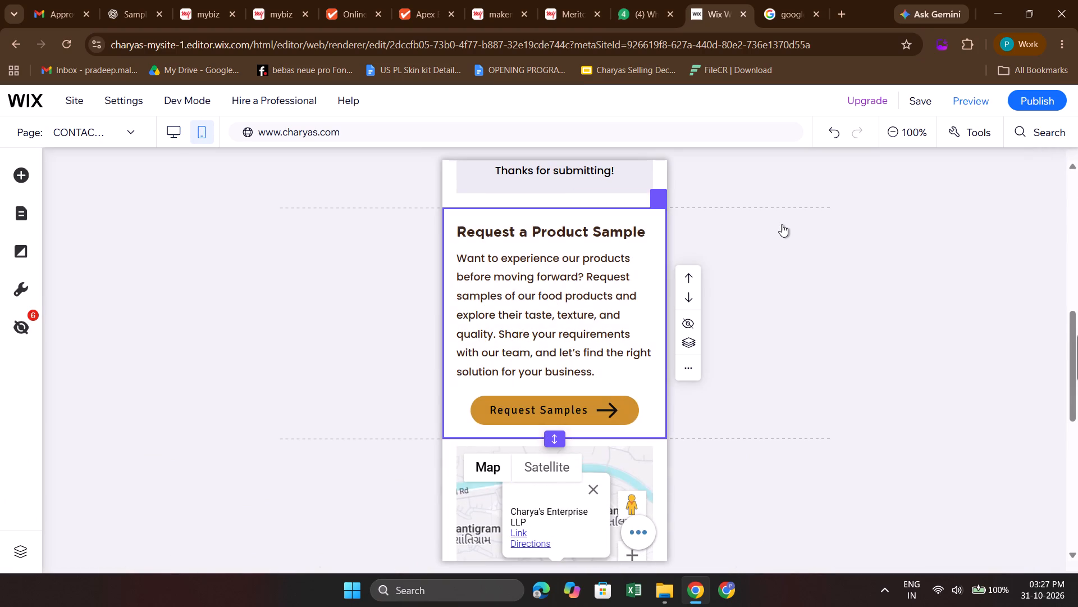
pyautogui.scroll(-2, 782, 224)
pyautogui.scroll(-2, 760, 327)
pyautogui.scroll(4, 760, 327)
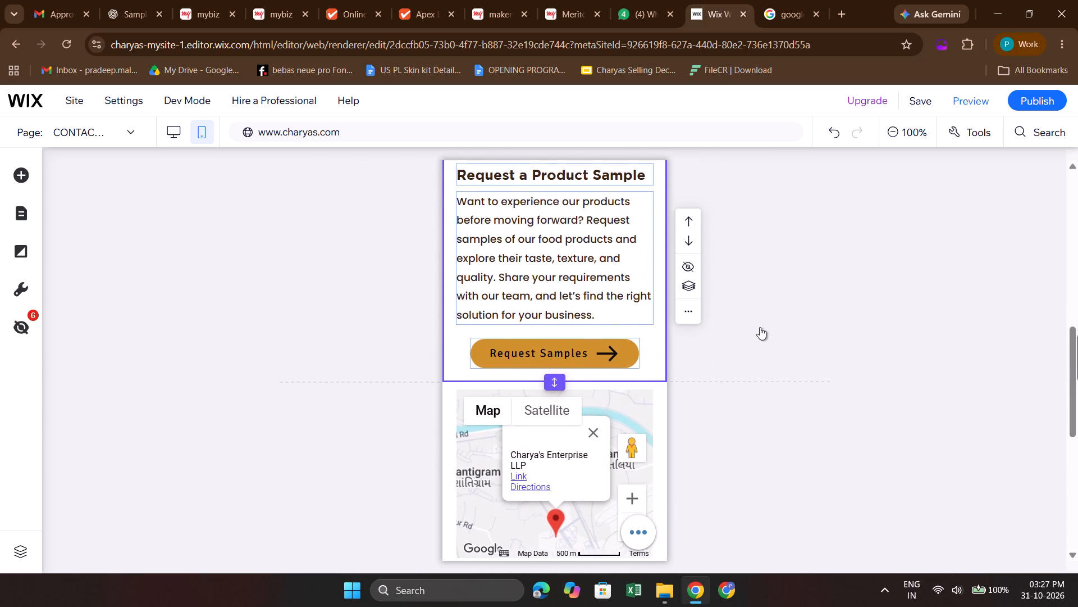
pyautogui.scroll(3, 769, 297)
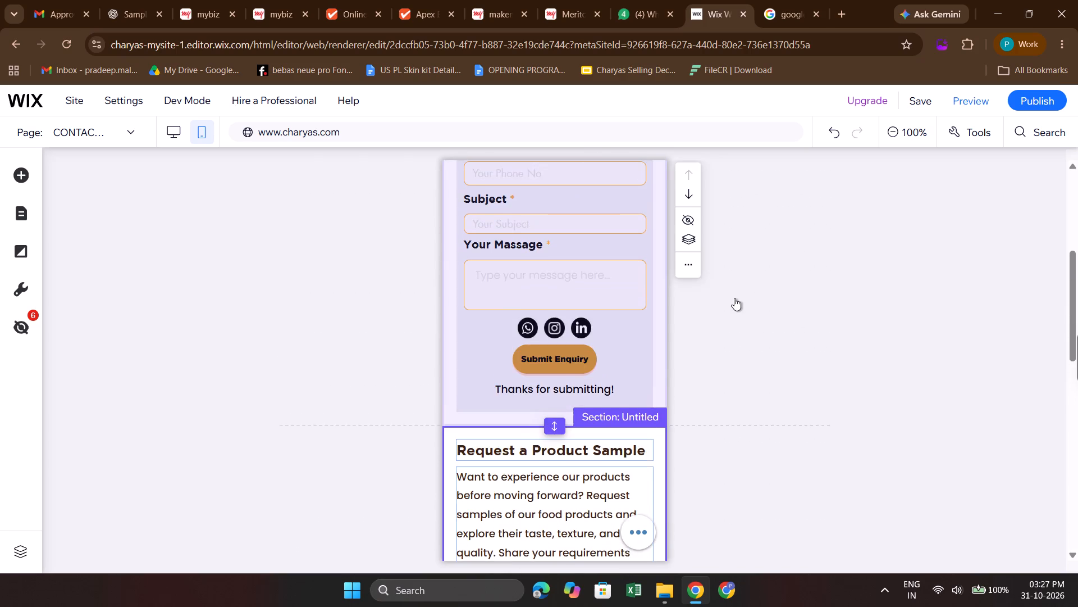
pyautogui.scroll(5, 734, 298)
pyautogui.scroll(-4, 734, 298)
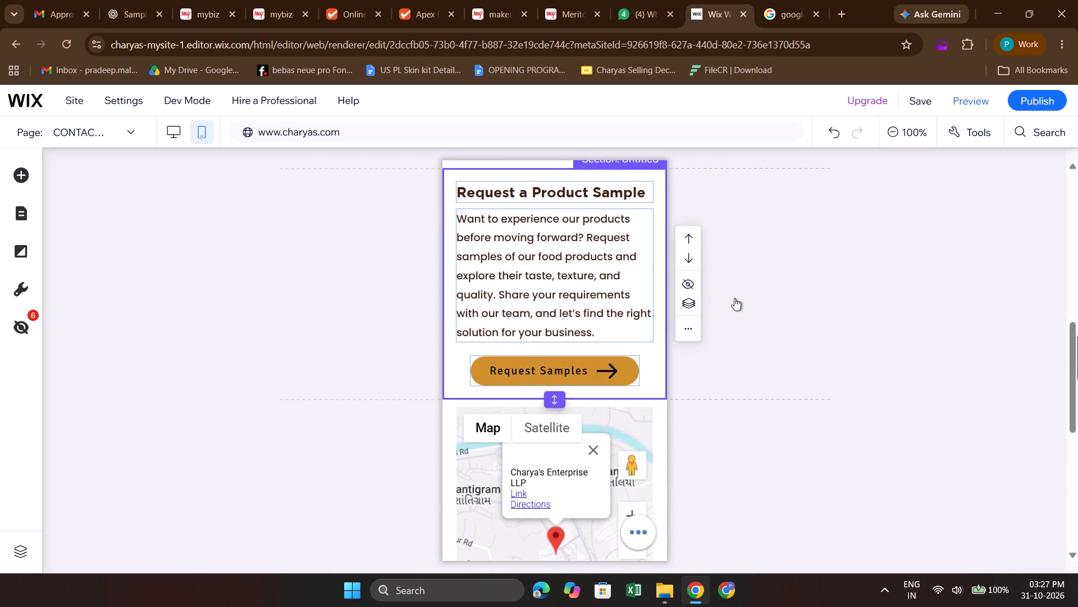
pyautogui.scroll(-1, 734, 298)
pyautogui.scroll(1, 751, 272)
# Reduce the description text in the mobile Request a Product Sample section to 13px.
pyautogui.click(630, 368)
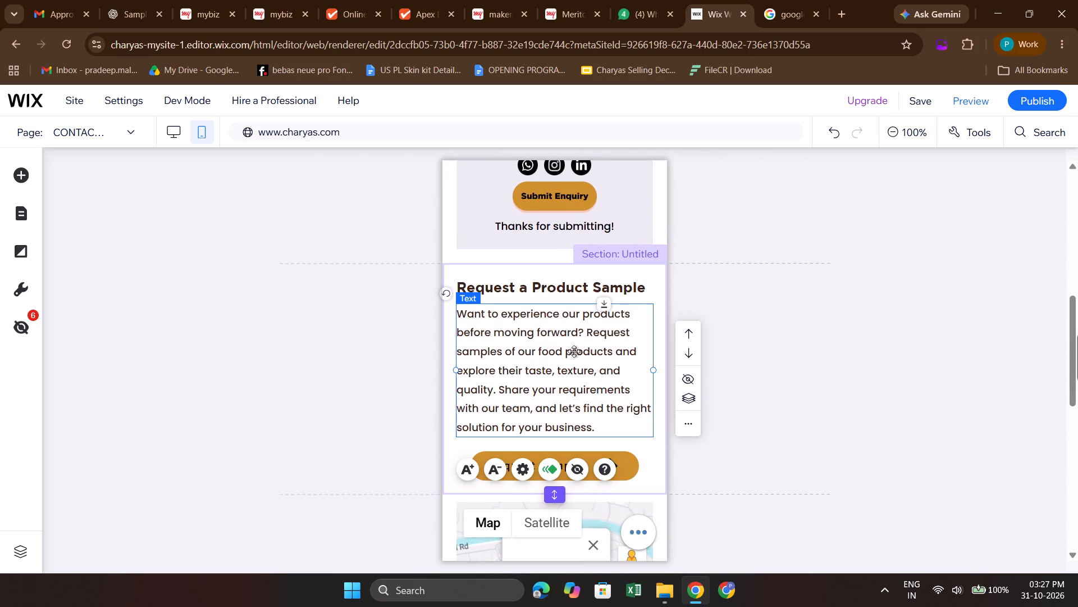
pyautogui.click(497, 468)
pyautogui.click(497, 468)
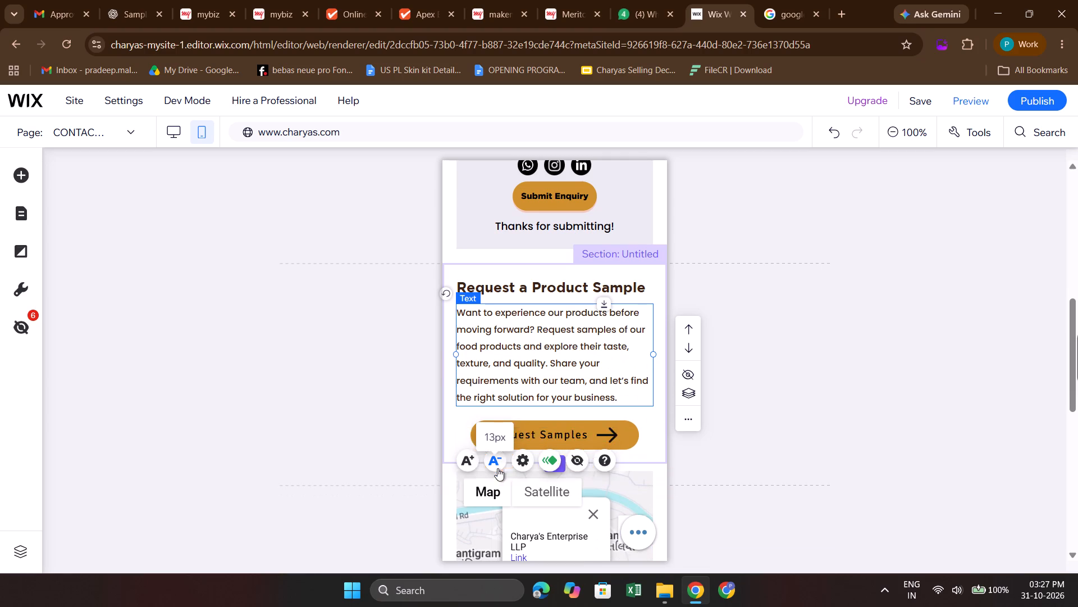
pyautogui.click(536, 357)
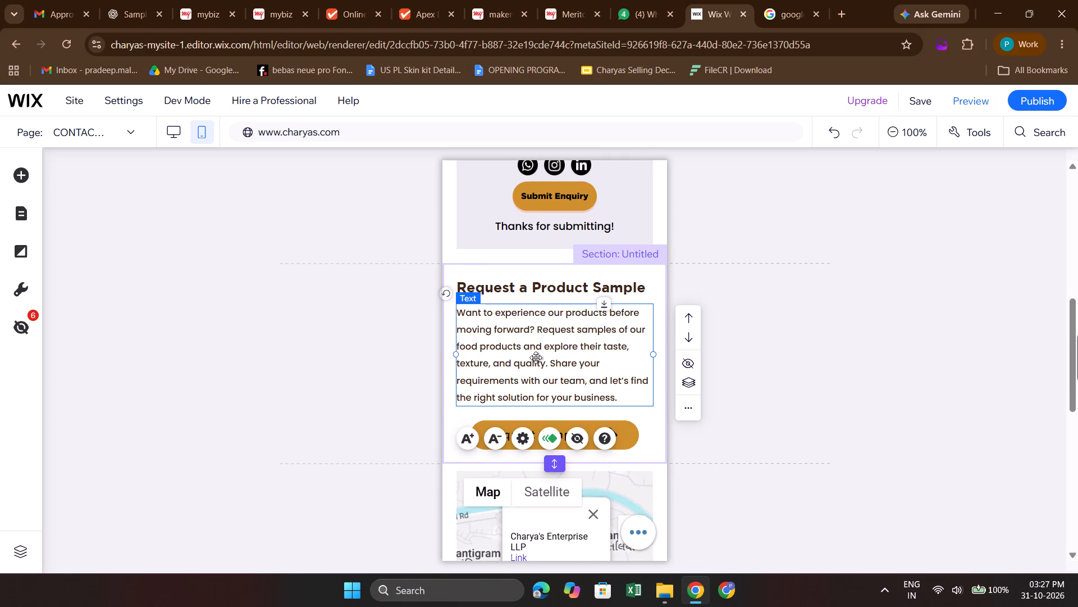
pyautogui.click(797, 266)
# Tighten the mobile section by moving the description up directly under its heading and the Request Samples button up closer to the description.
pyautogui.click(591, 341)
pyautogui.moveTo(591, 341); pyautogui.dragTo(591, 336)
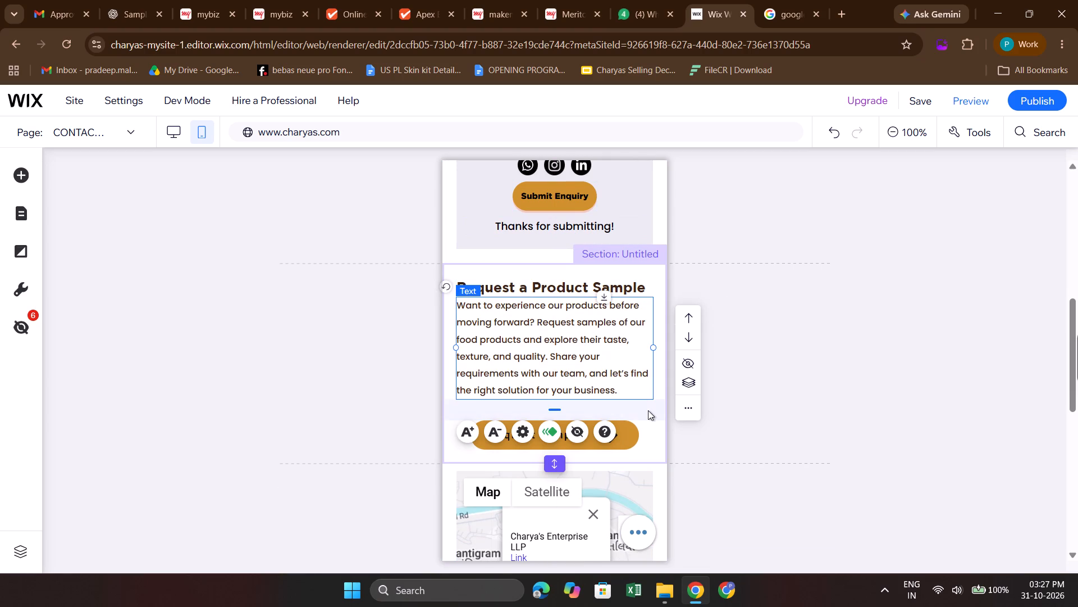
pyautogui.click(644, 410)
pyautogui.click(574, 431)
pyautogui.moveTo(574, 431); pyautogui.dragTo(574, 419)
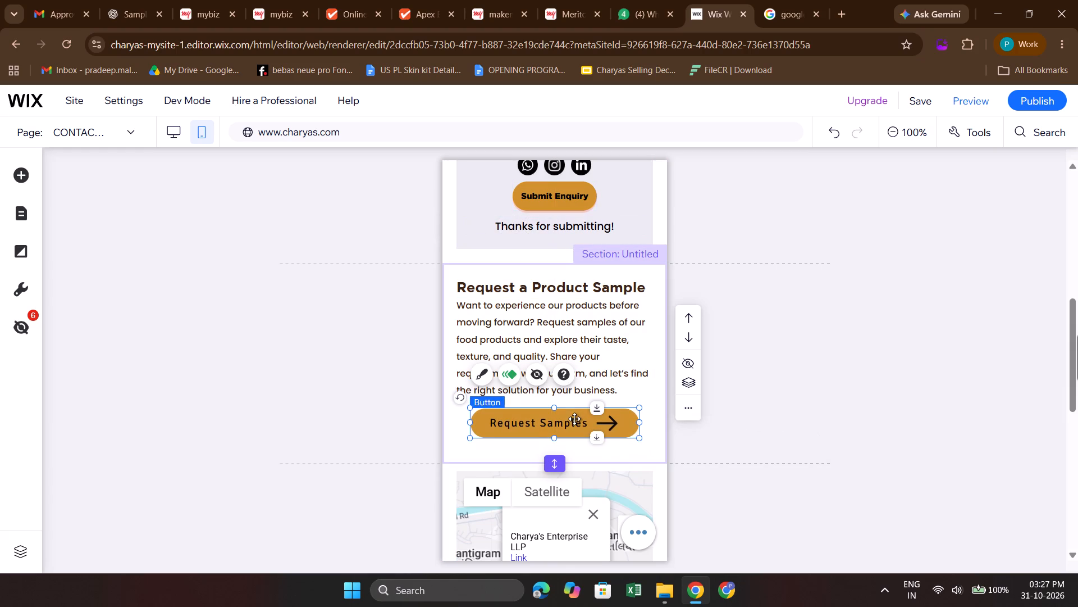
# Set the spacing between the Request Samples button and the bottom of its mobile section to 20.
pyautogui.click(623, 455)
pyautogui.doubleClick(558, 452)
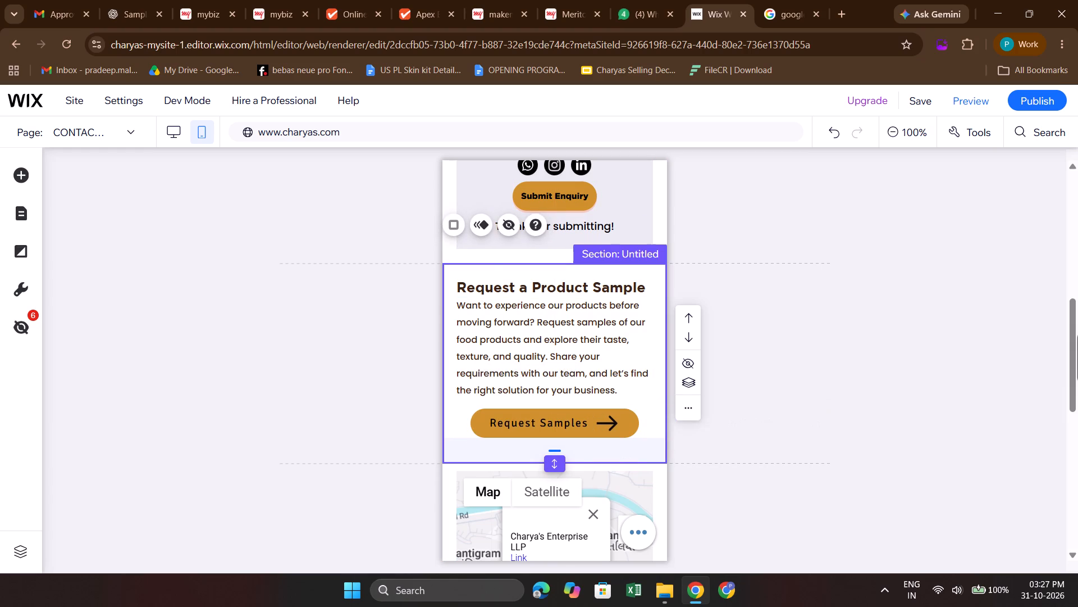
pyautogui.write('20')
pyautogui.press('Return')
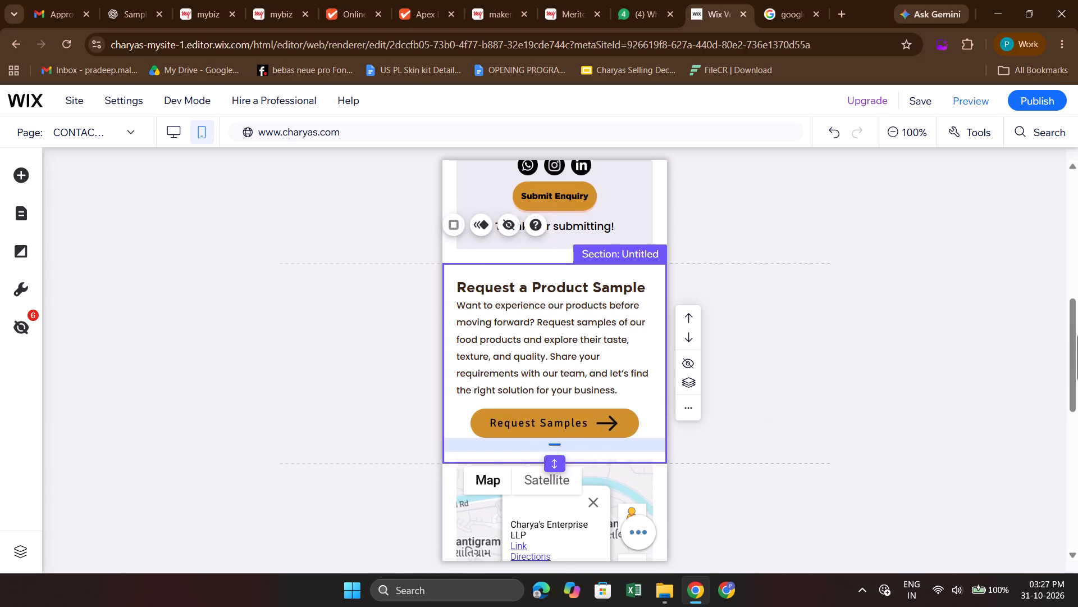
pyautogui.click(811, 348)
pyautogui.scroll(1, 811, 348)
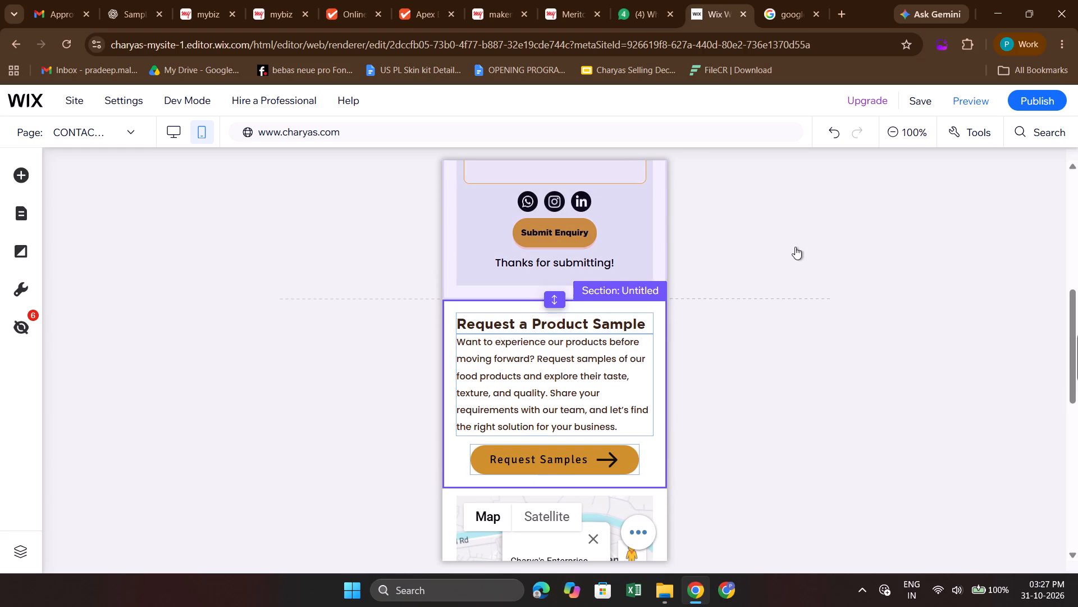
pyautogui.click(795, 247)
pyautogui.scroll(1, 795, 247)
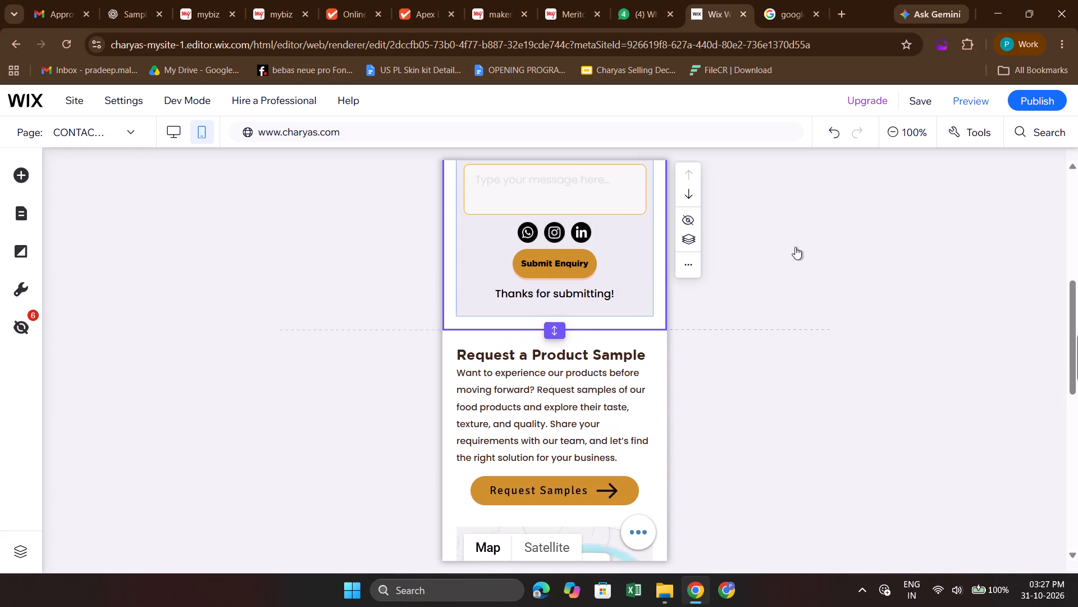